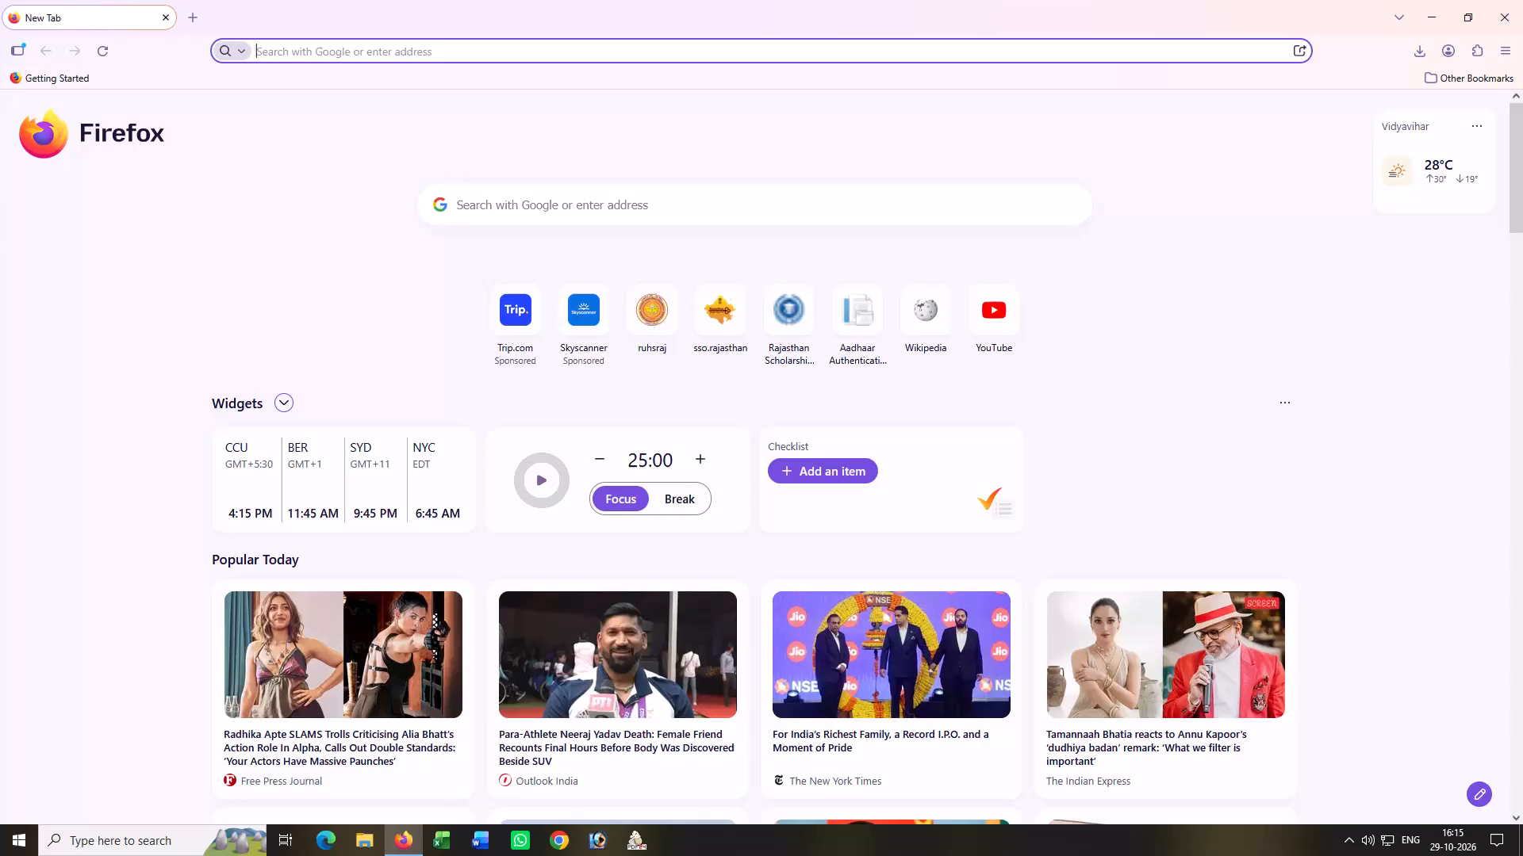
# Close Firefox, switch to Chrome with the Person 1 profile, and open the rajugpgayushcounselling.in counselling site.
pyautogui.click(1505, 14)
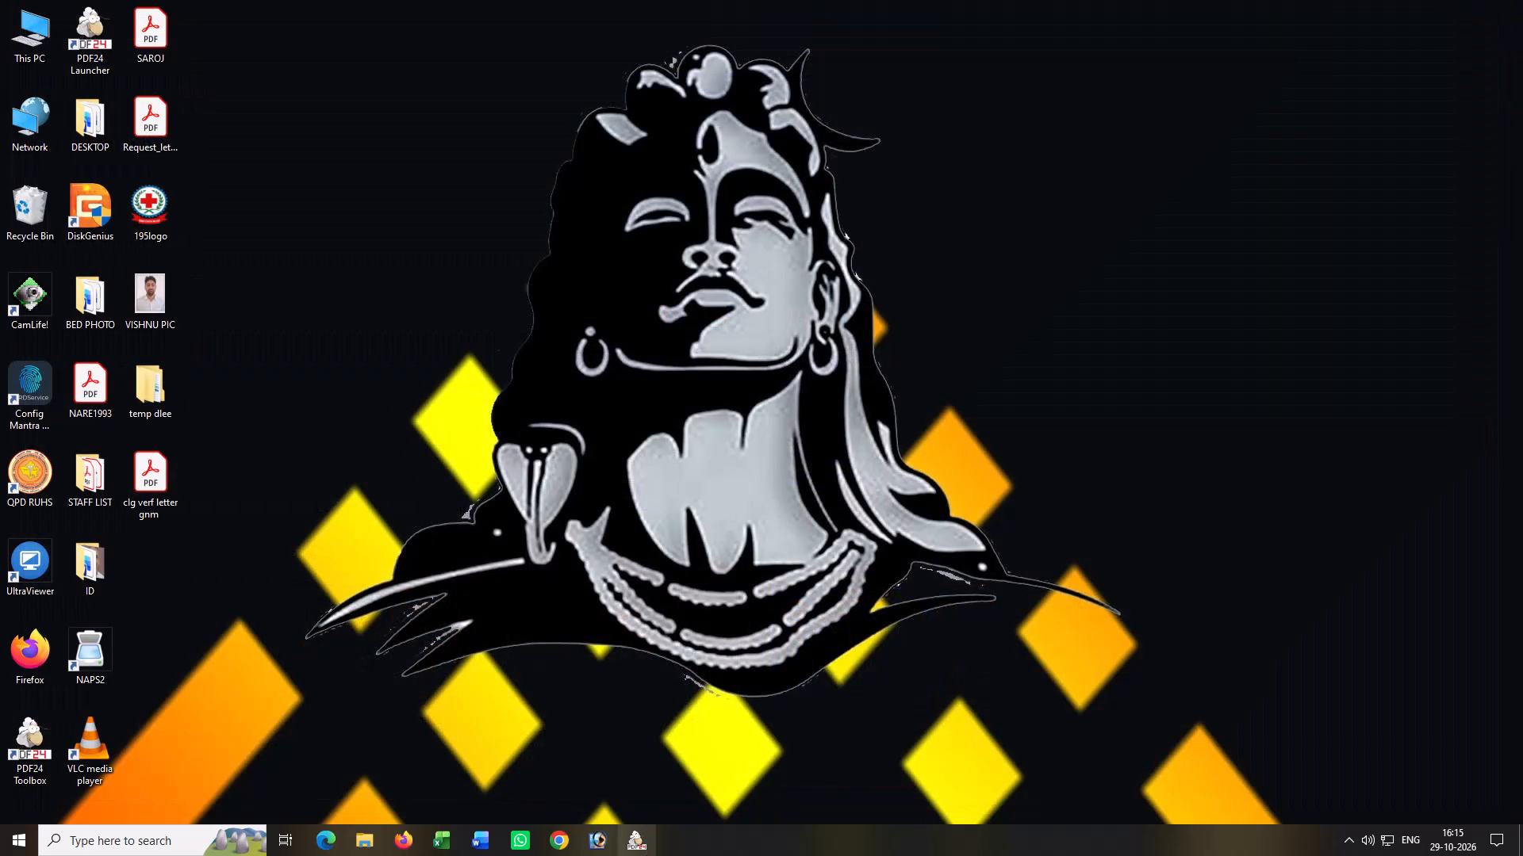
pyautogui.click(550, 838)
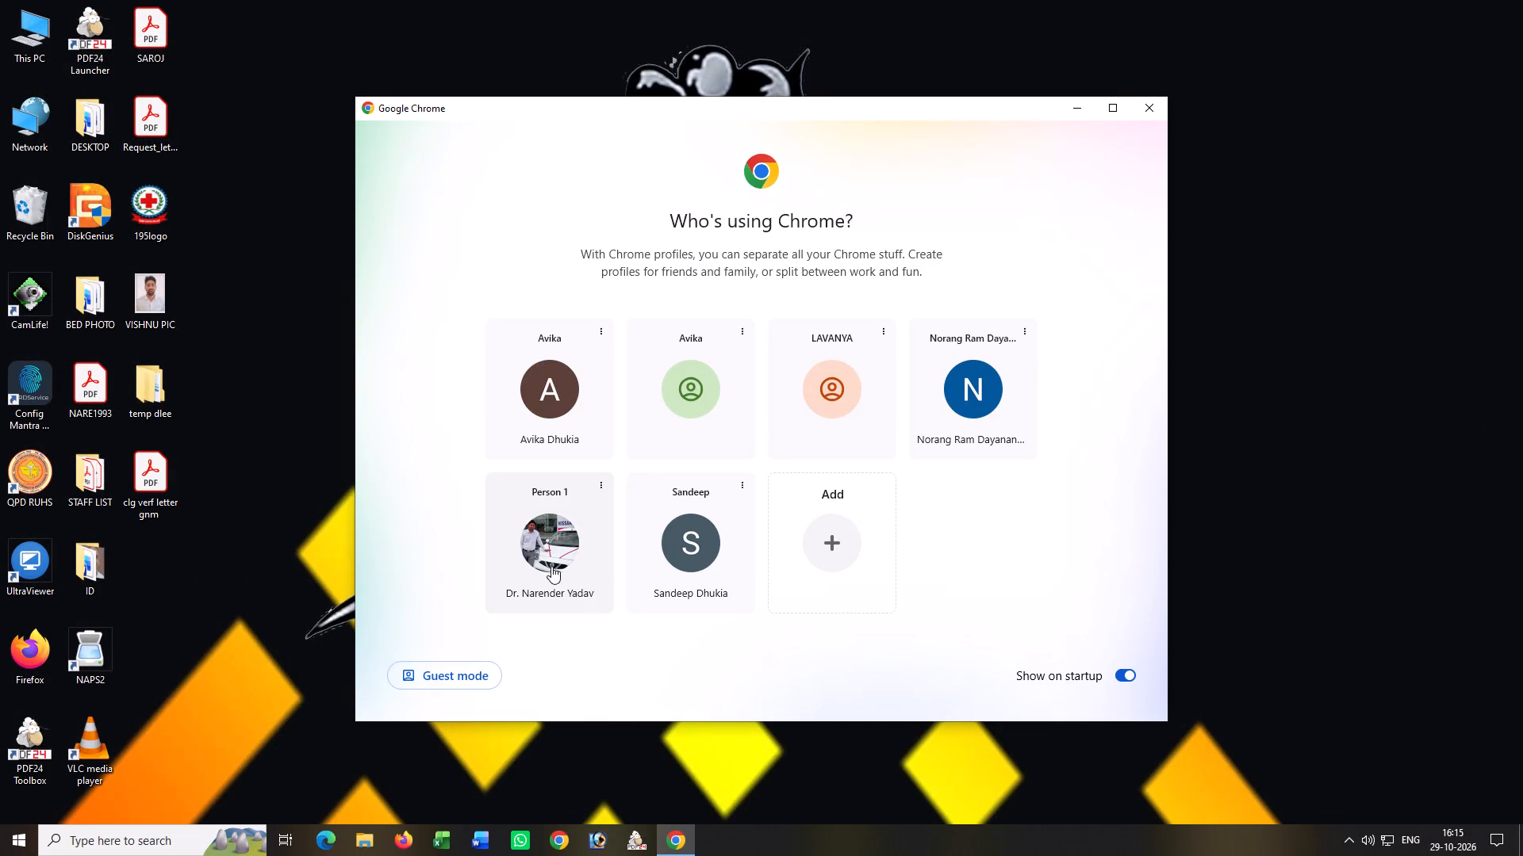
pyautogui.click(547, 565)
pyautogui.click(274, 51)
pyautogui.write('RA')
pyautogui.click(271, 75)
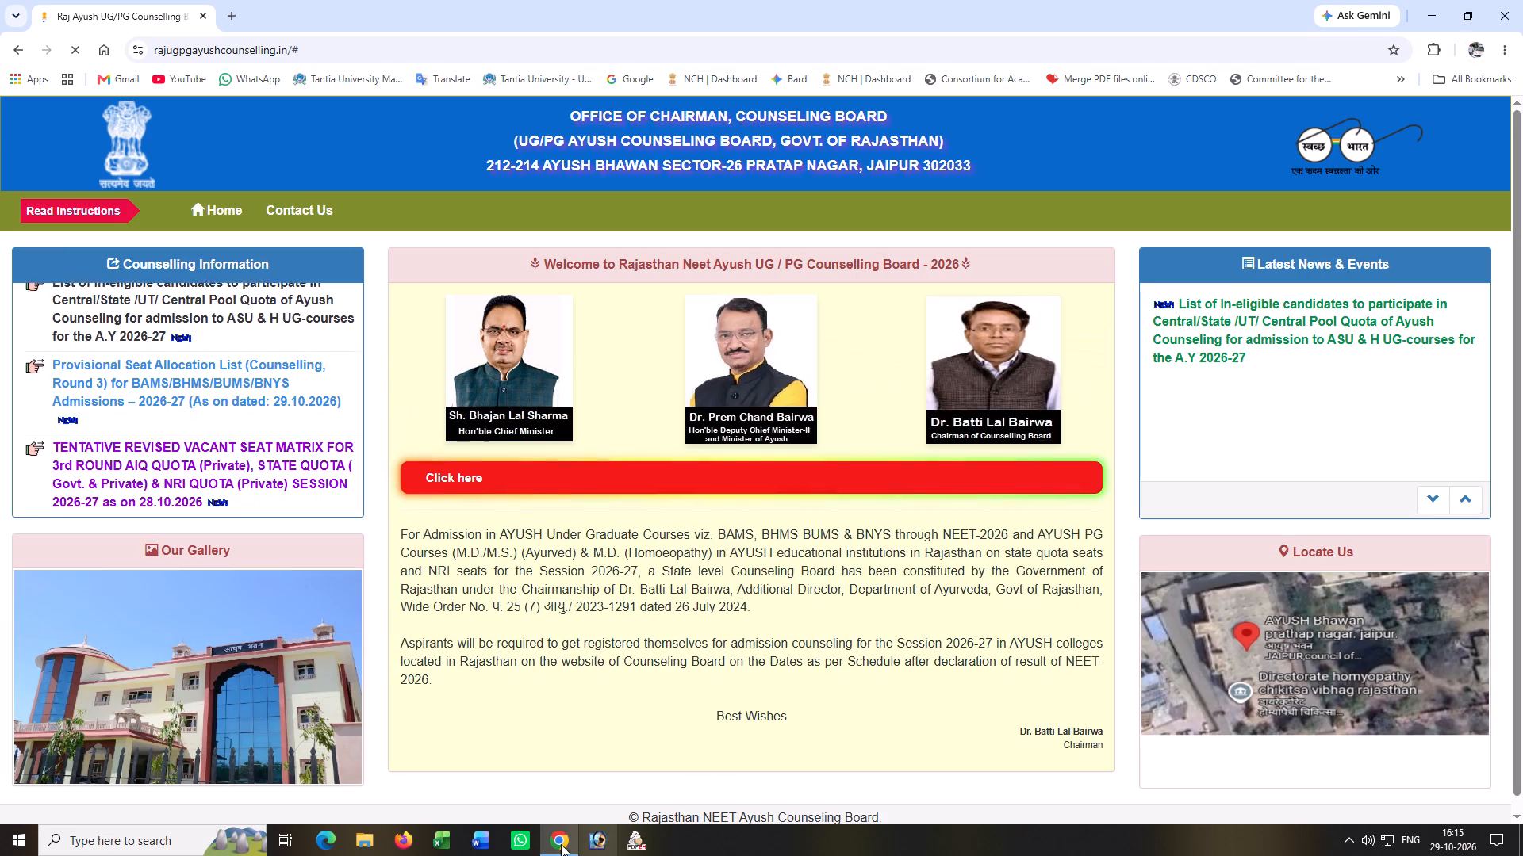
# Open the Round 3 Provisional Seat Allocation List for BAMS/BHMS/BUMS/BNYS admissions 2026-27 from the counselling information notices.
pyautogui.rightClick(555, 843)
pyautogui.click(168, 324)
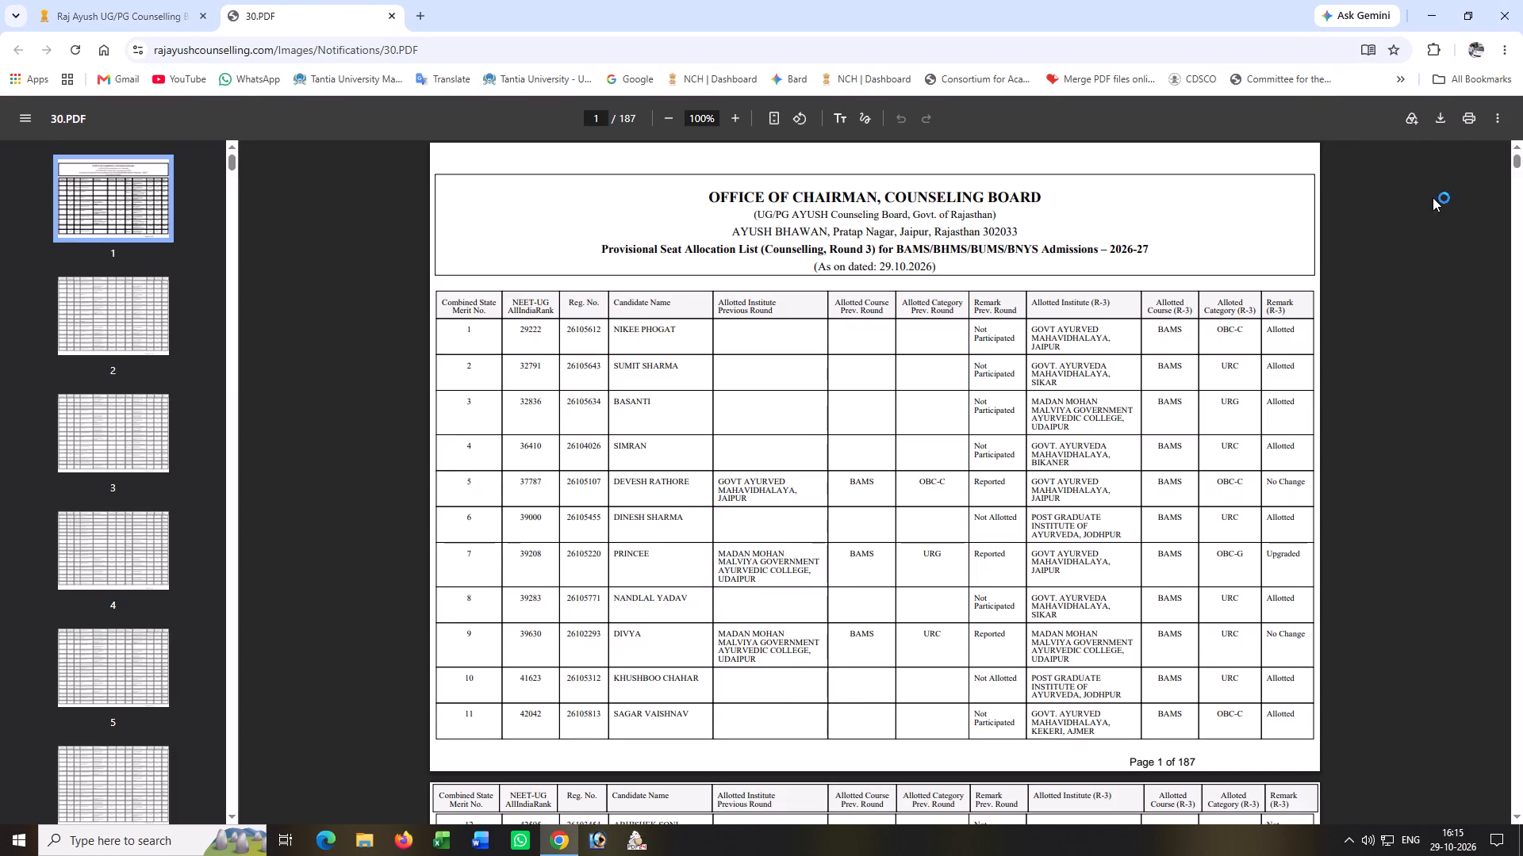
# Save the seat allocation PDF to the Desktop as 30, and close the tab showing the downloaded copy.
pyautogui.click(1441, 119)
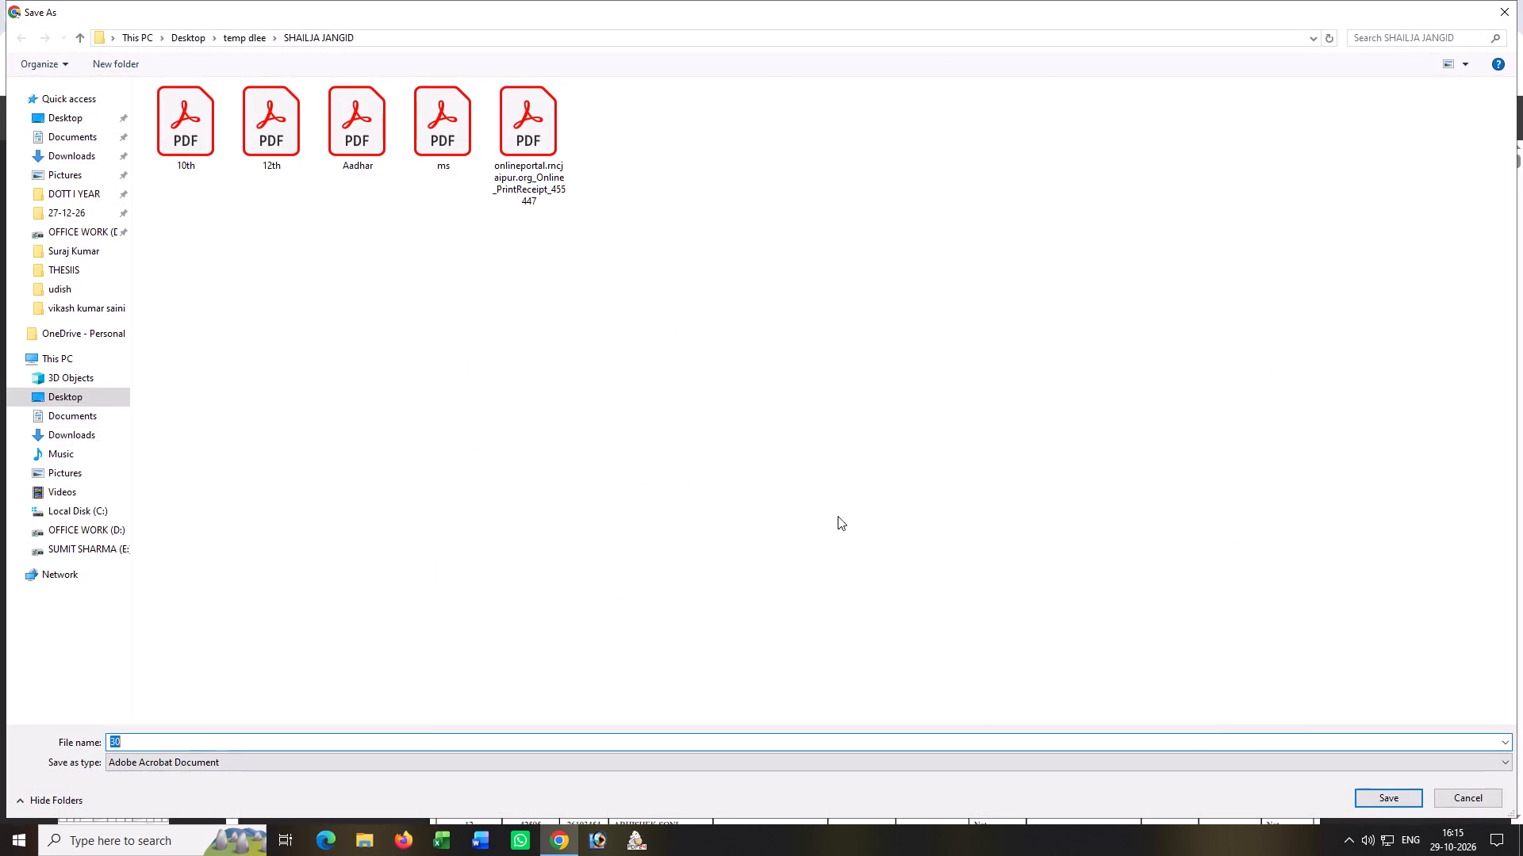
pyautogui.click(71, 120)
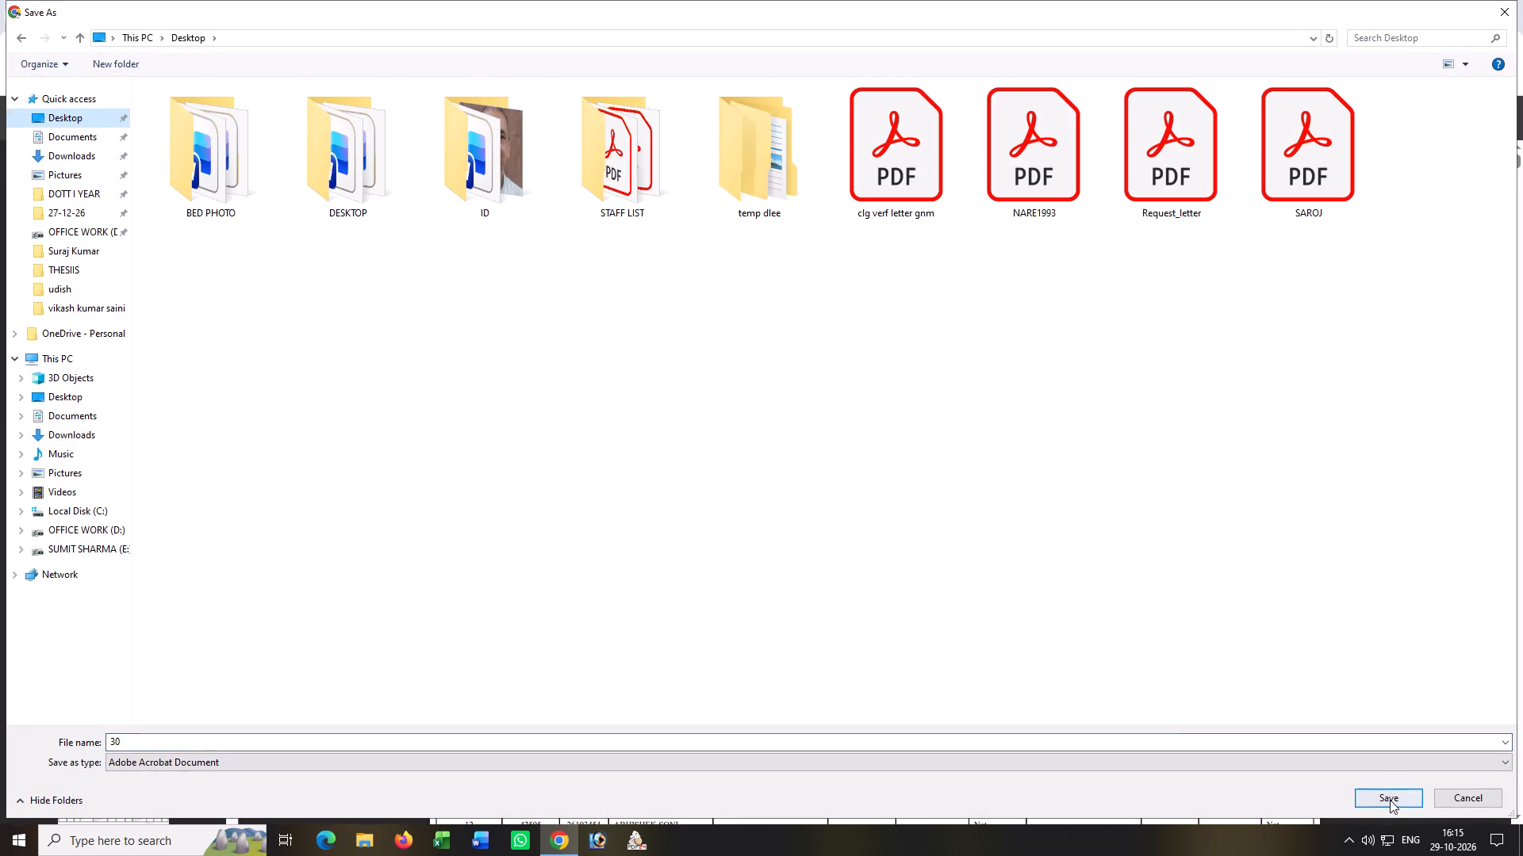
pyautogui.click(1390, 800)
pyautogui.click(1256, 82)
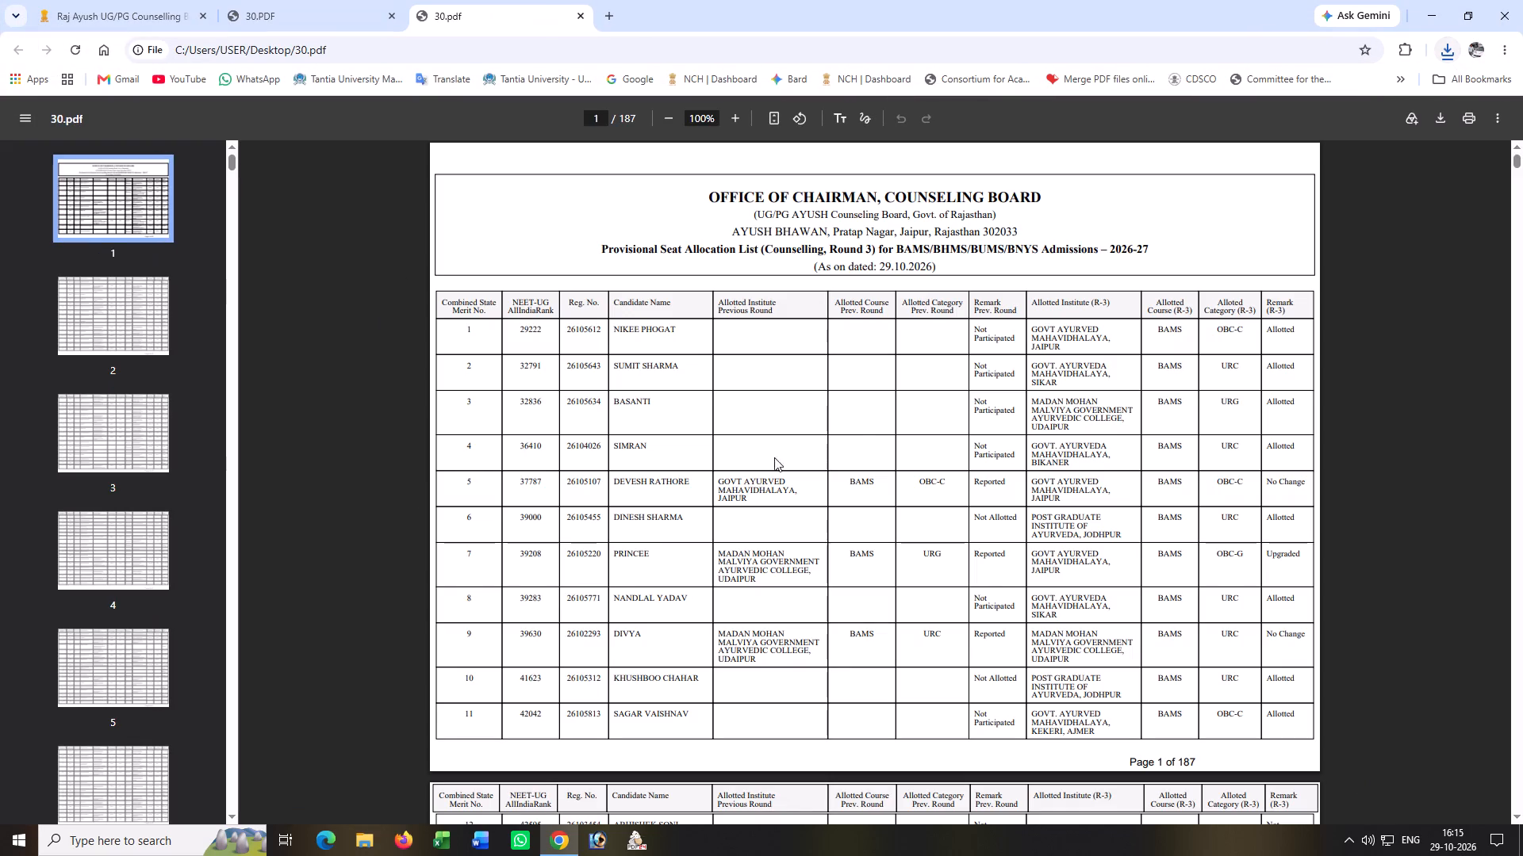
pyautogui.click(583, 16)
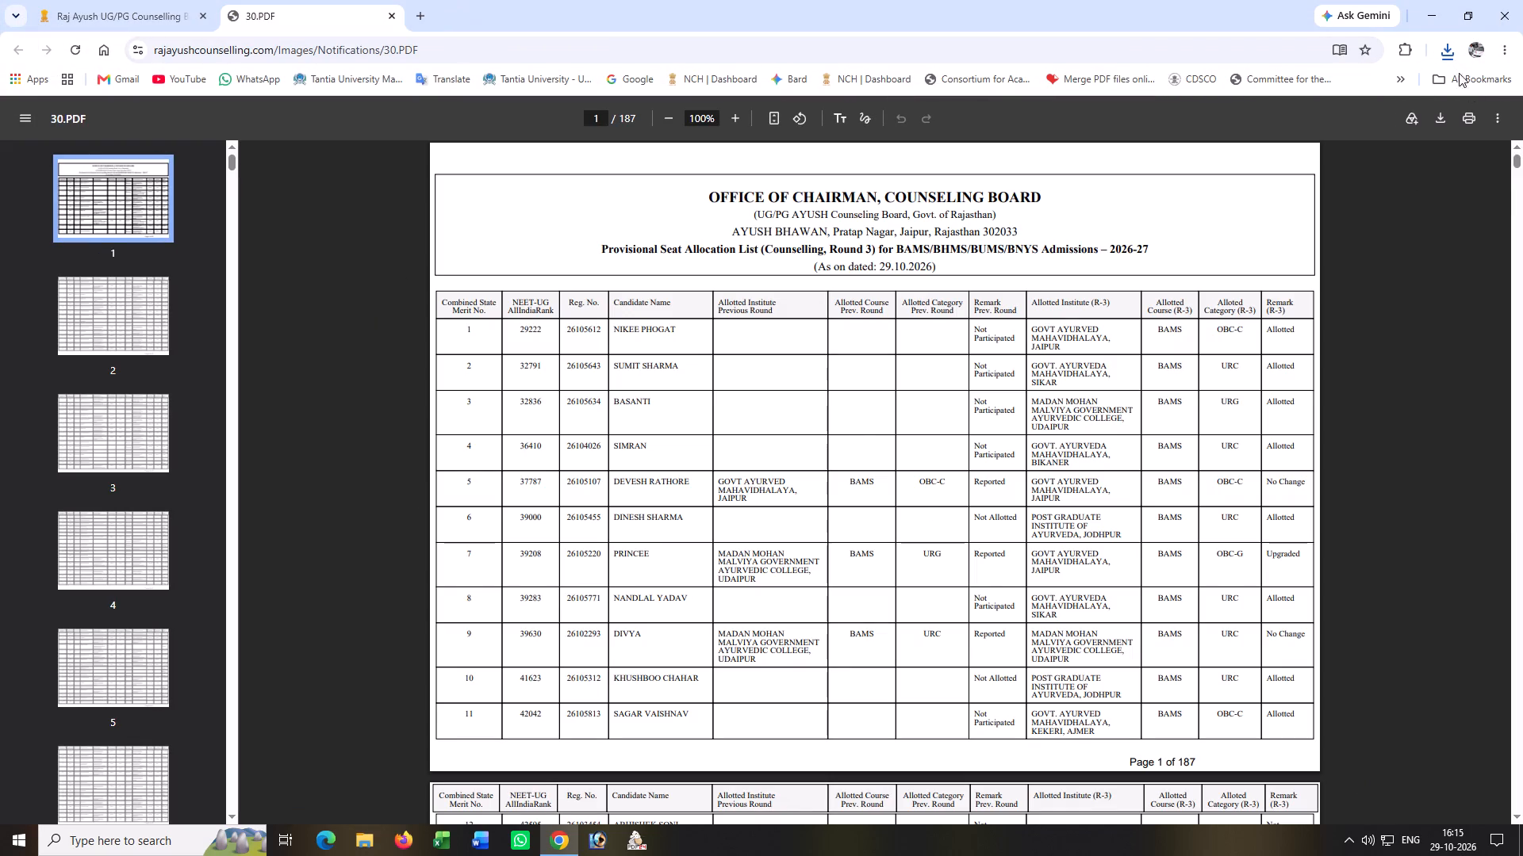
# Open the saved 30 PDF from the desktop in Adobe Acrobat, with its window maximized.
pyautogui.click(1433, 8)
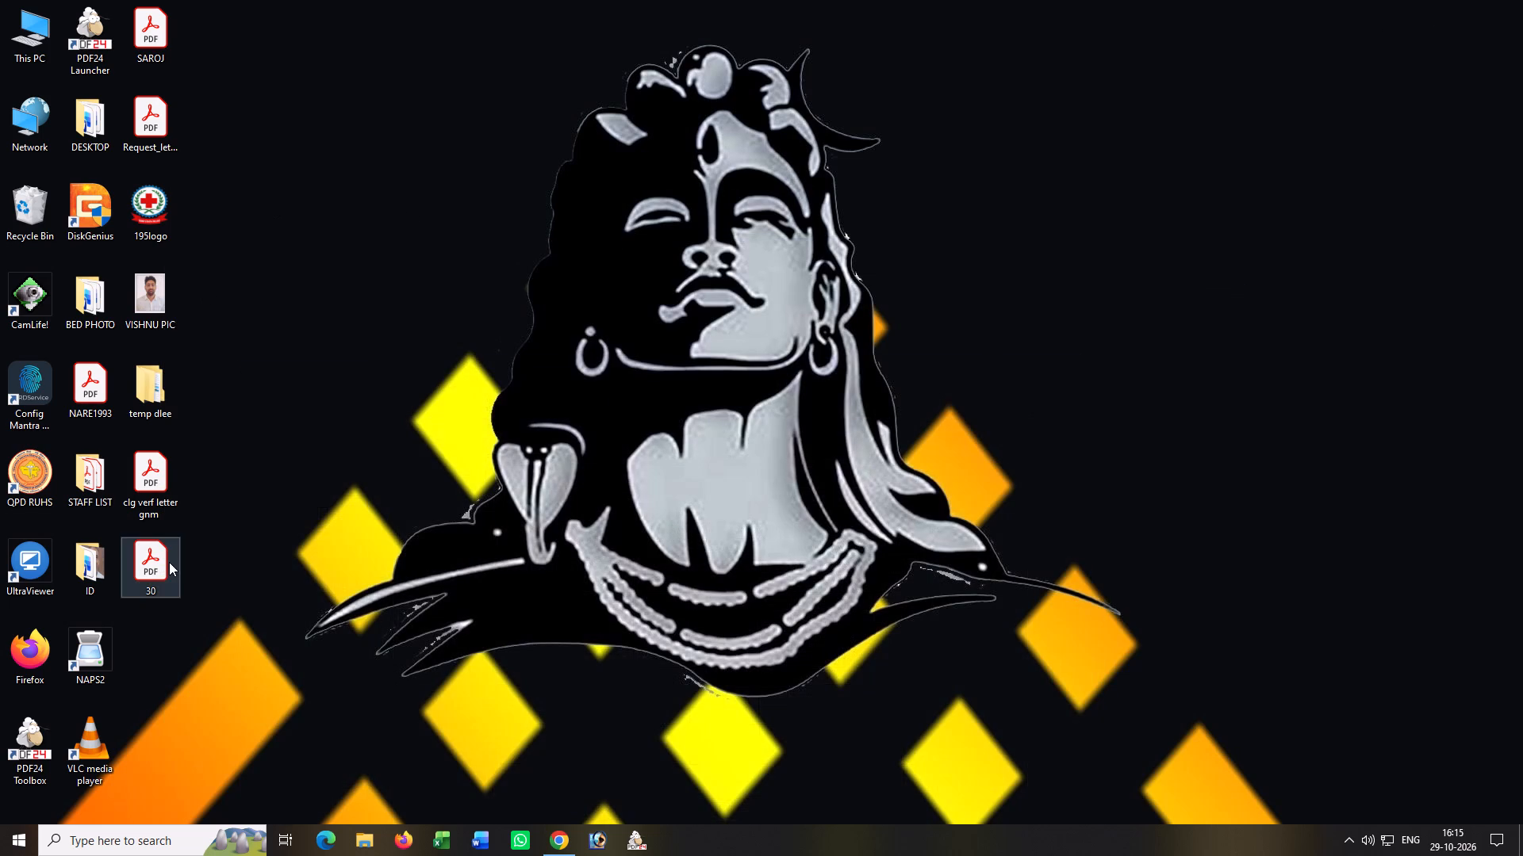
pyautogui.doubleClick(169, 562)
pyautogui.click(1210, 94)
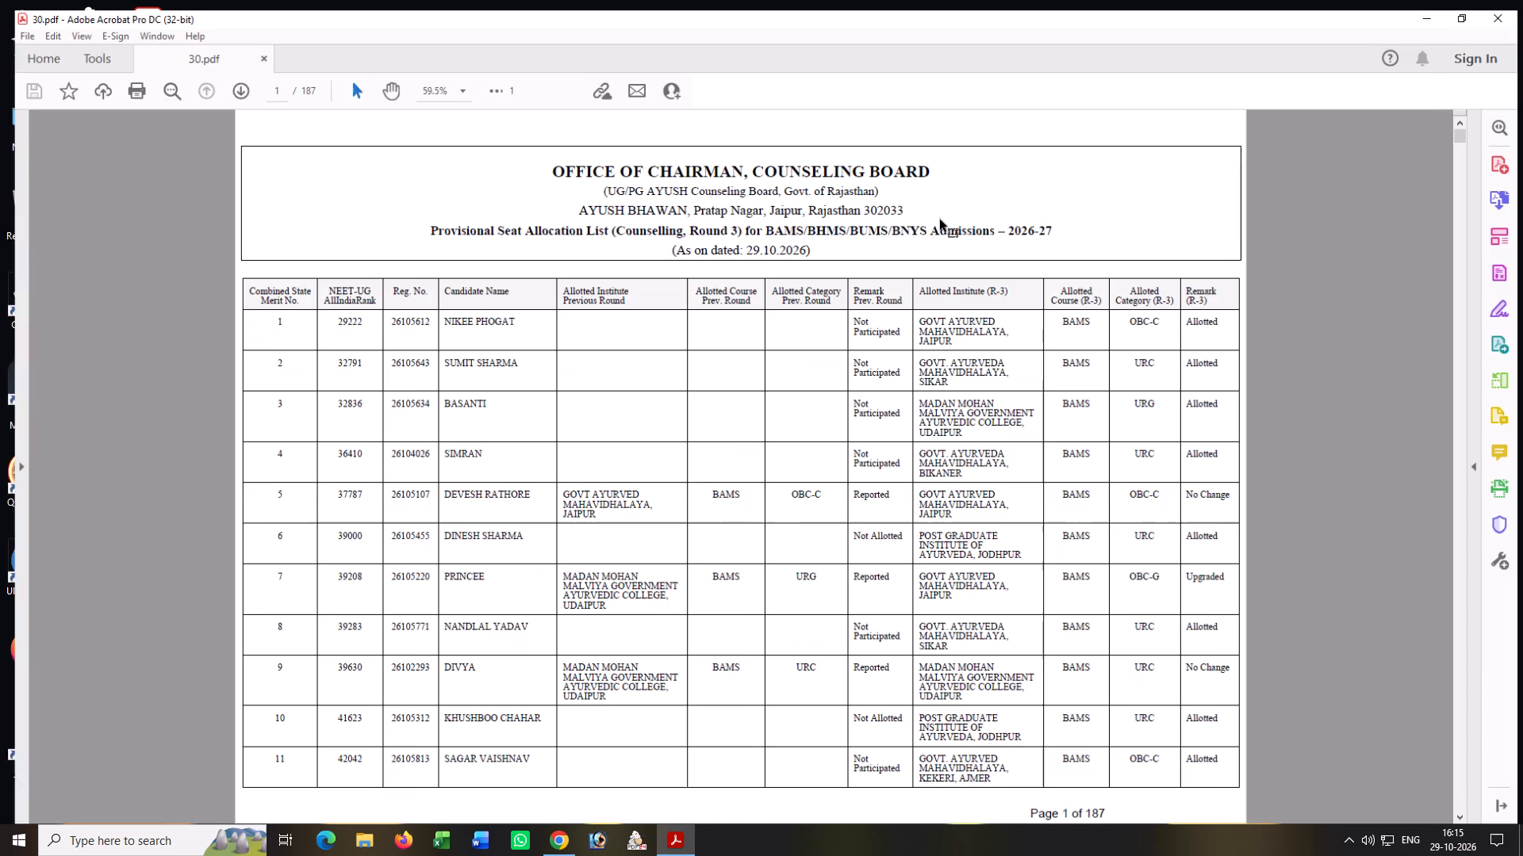
# Search the seat allocation list for NORANG and go through the matching entries.
pyautogui.hotkey('ctrl', 'f')
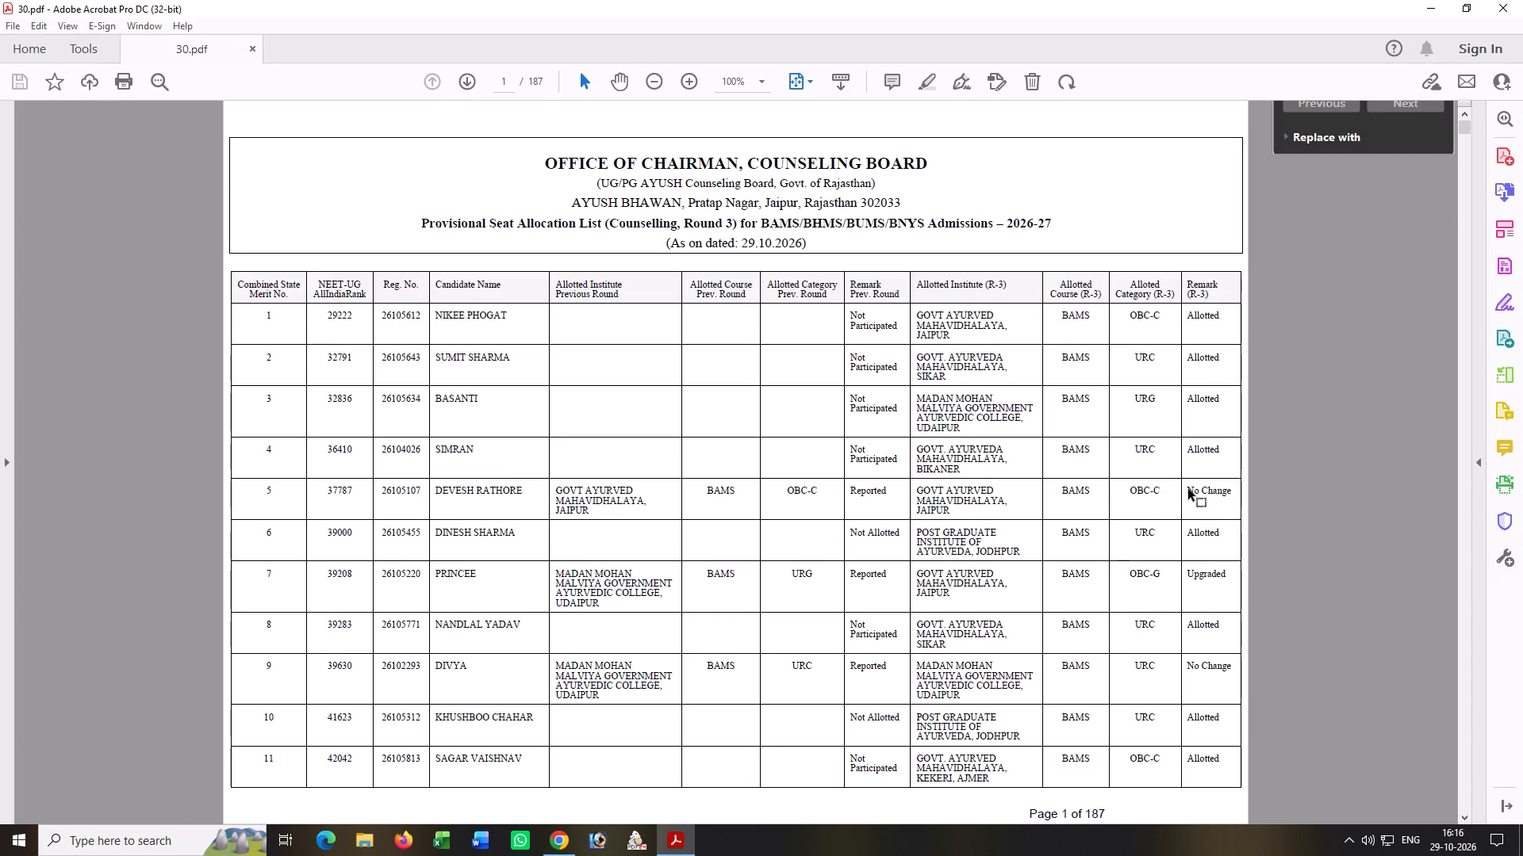
pyautogui.write('NRO')
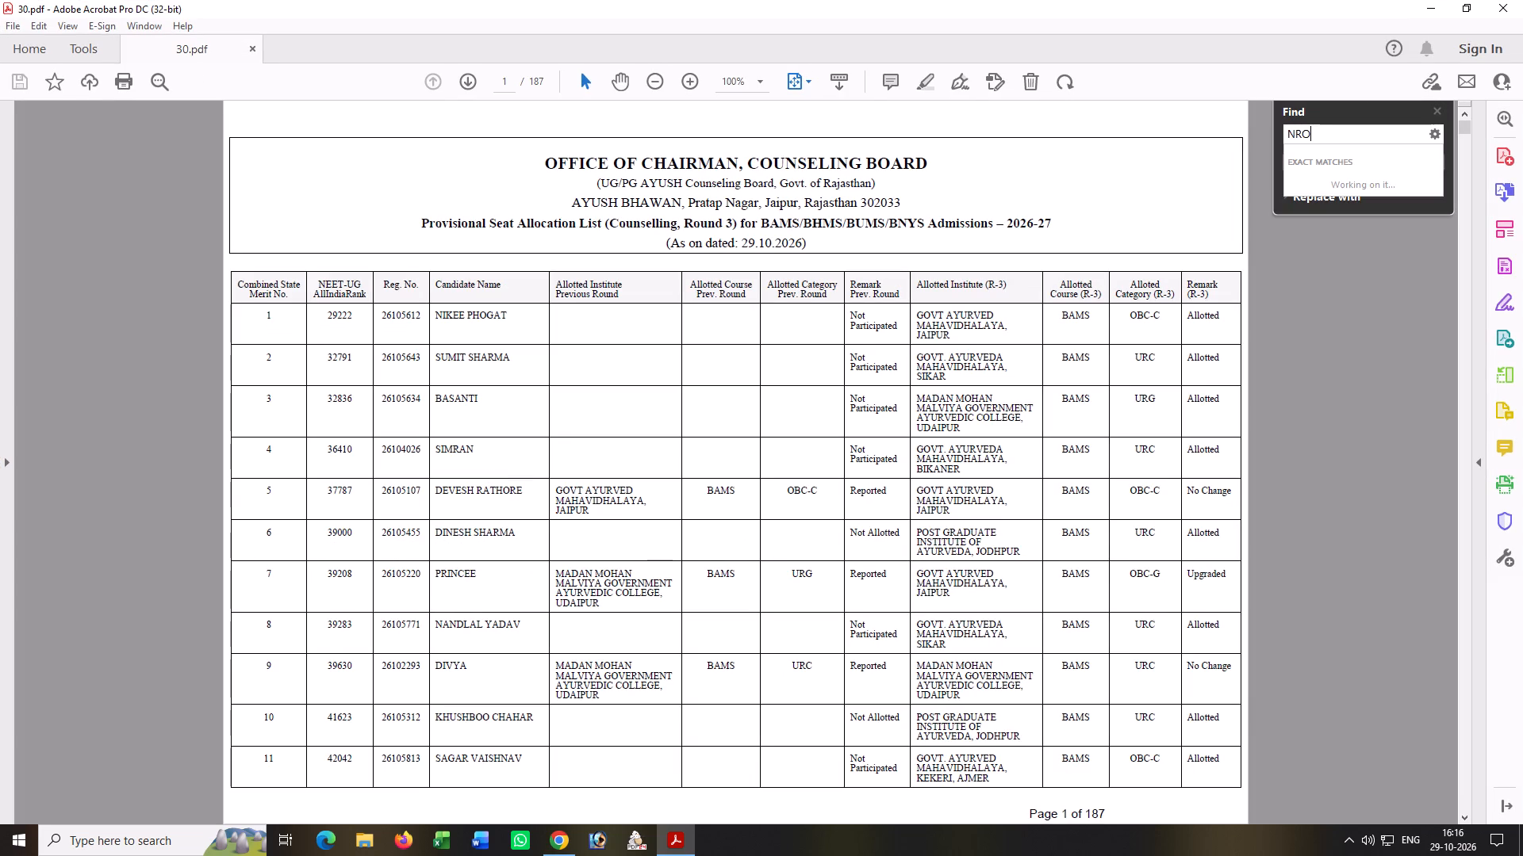
pyautogui.press('BackSpace')
pyautogui.press('BackSpace')
pyautogui.write('ORAN')
pyautogui.press('g')
pyautogui.press('Return')
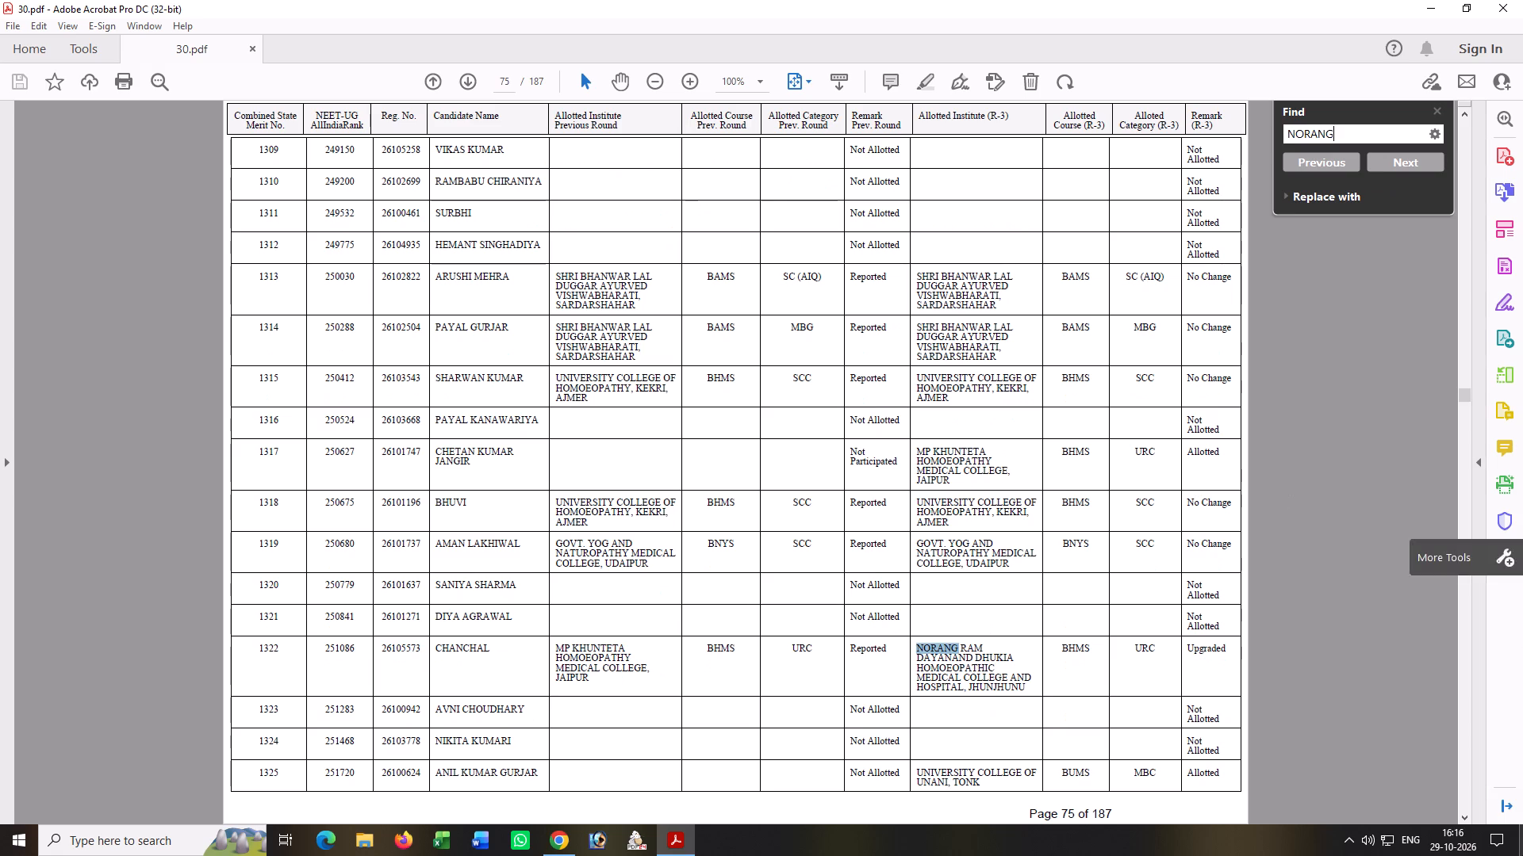
pyautogui.press('Return')
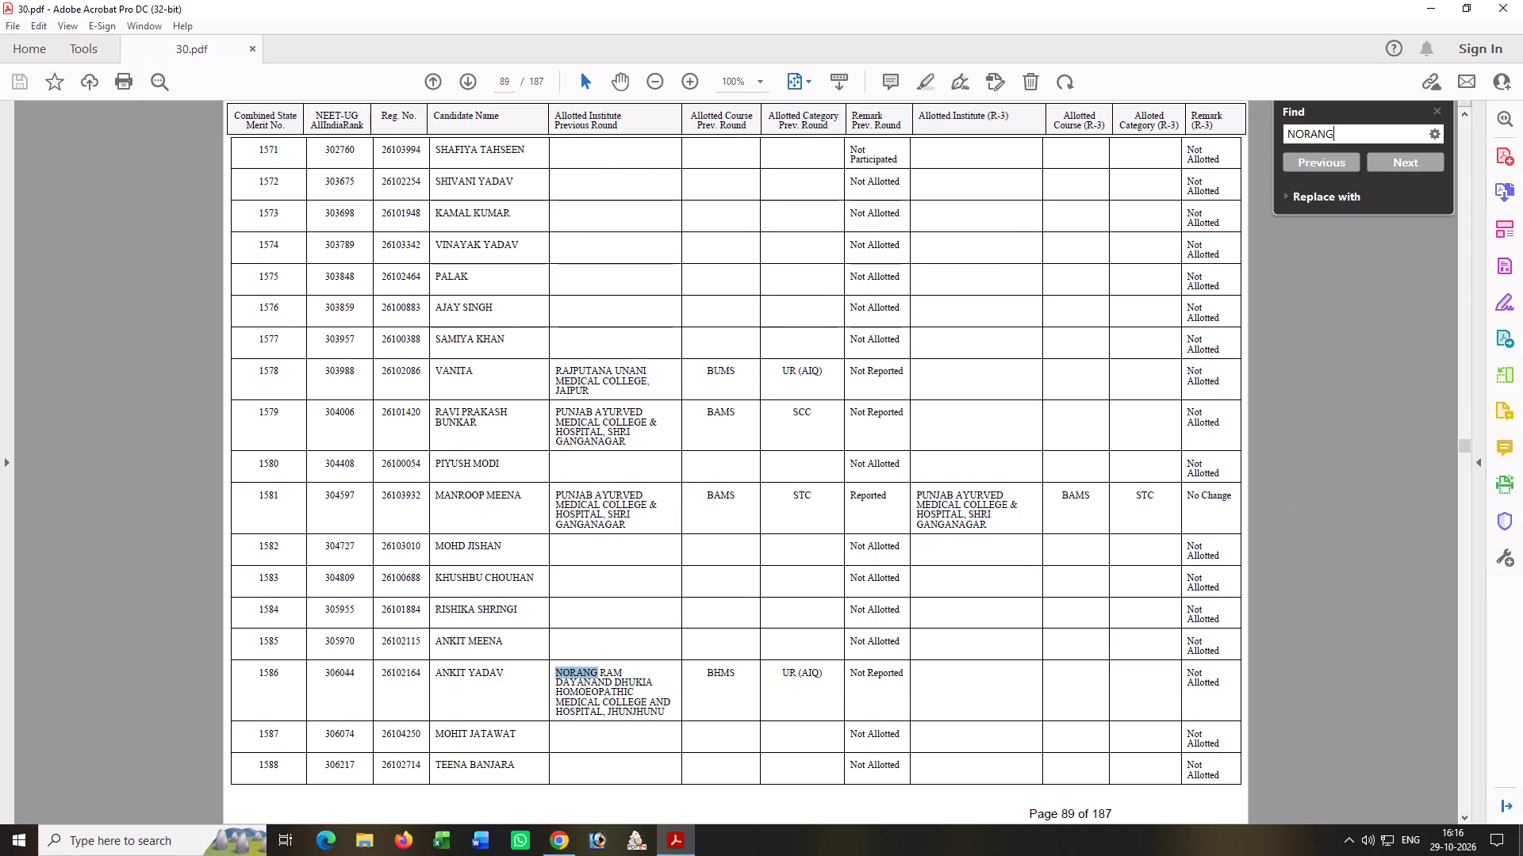
pyautogui.press('Return')
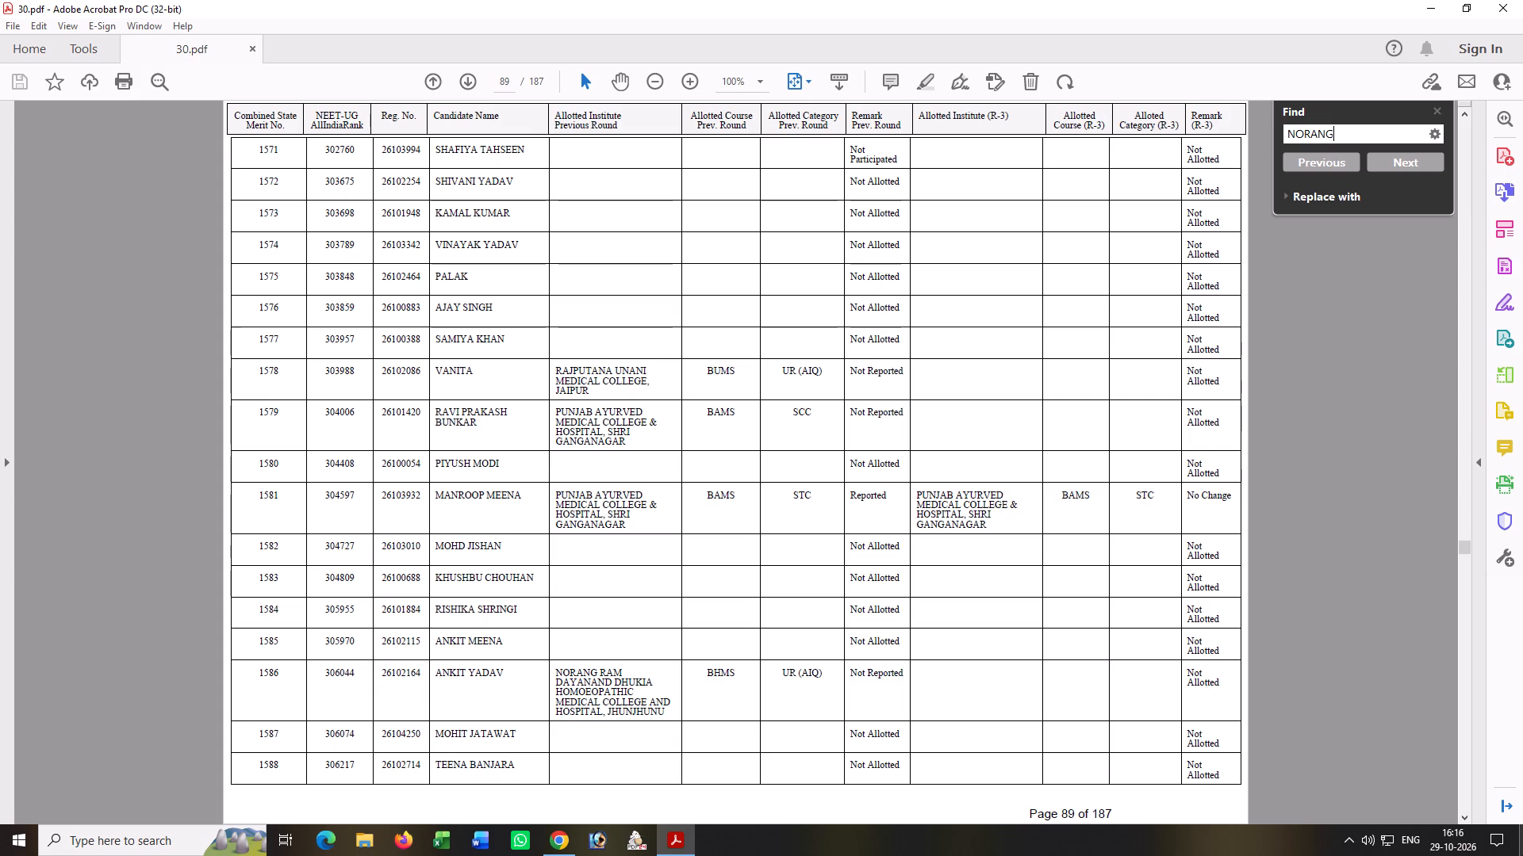
pyautogui.press('Return')
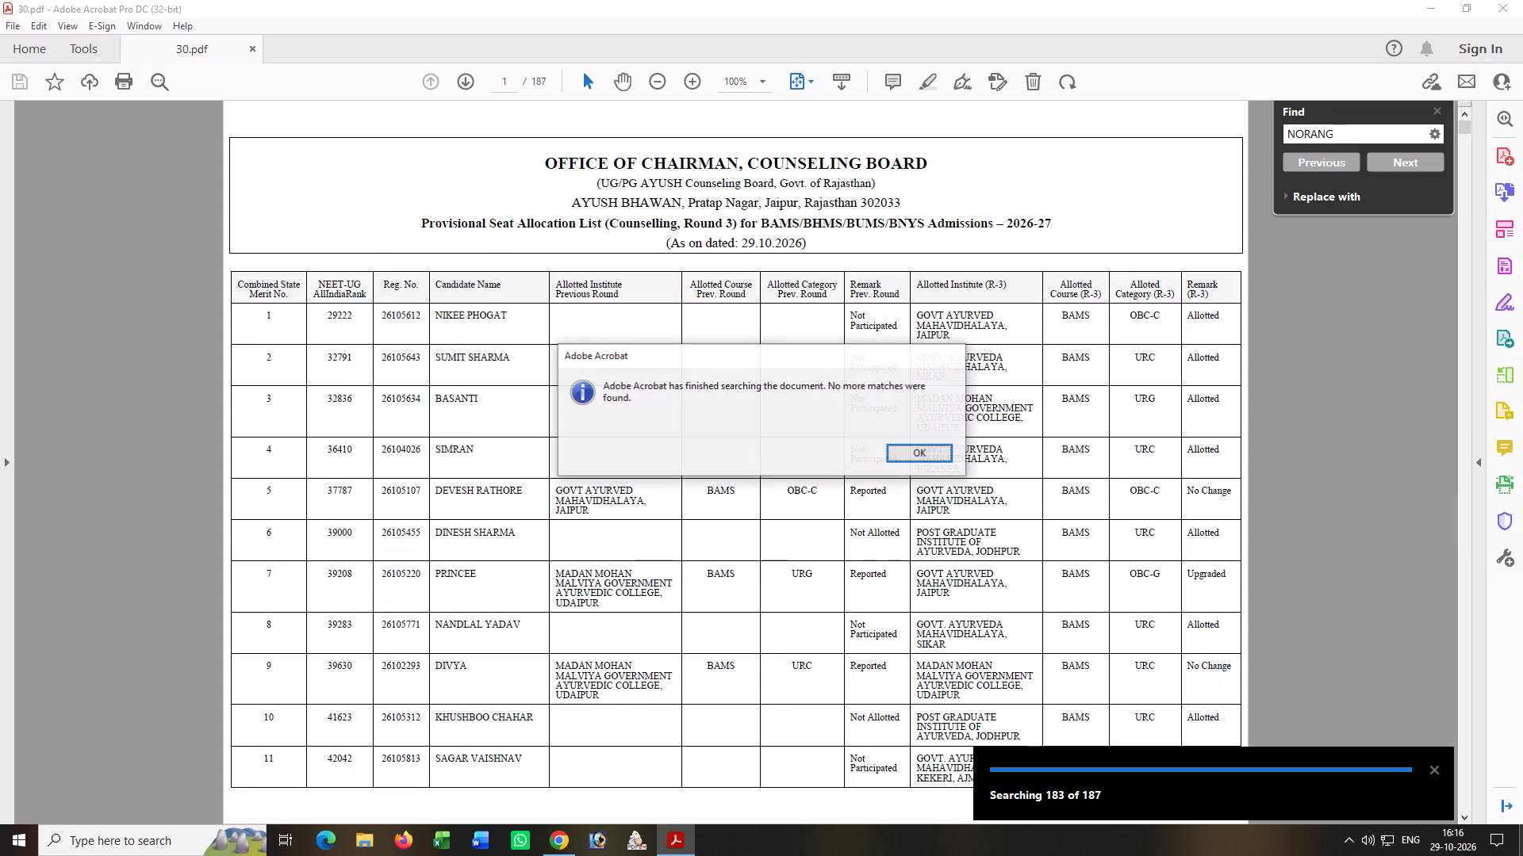
pyautogui.press('Return')
pyautogui.press('Return')
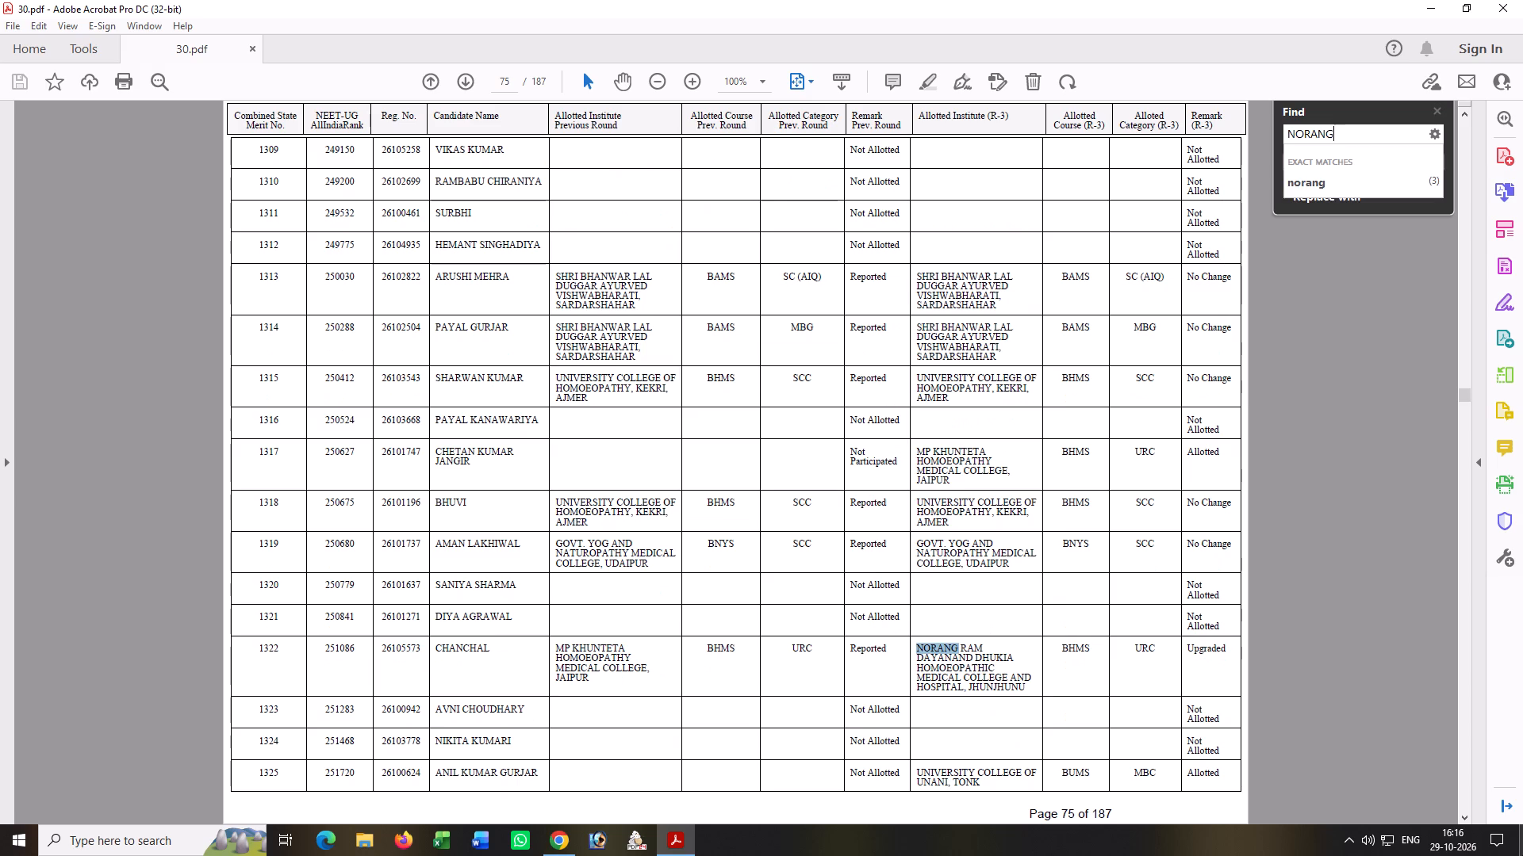
pyautogui.press('Return')
pyautogui.press('Return')
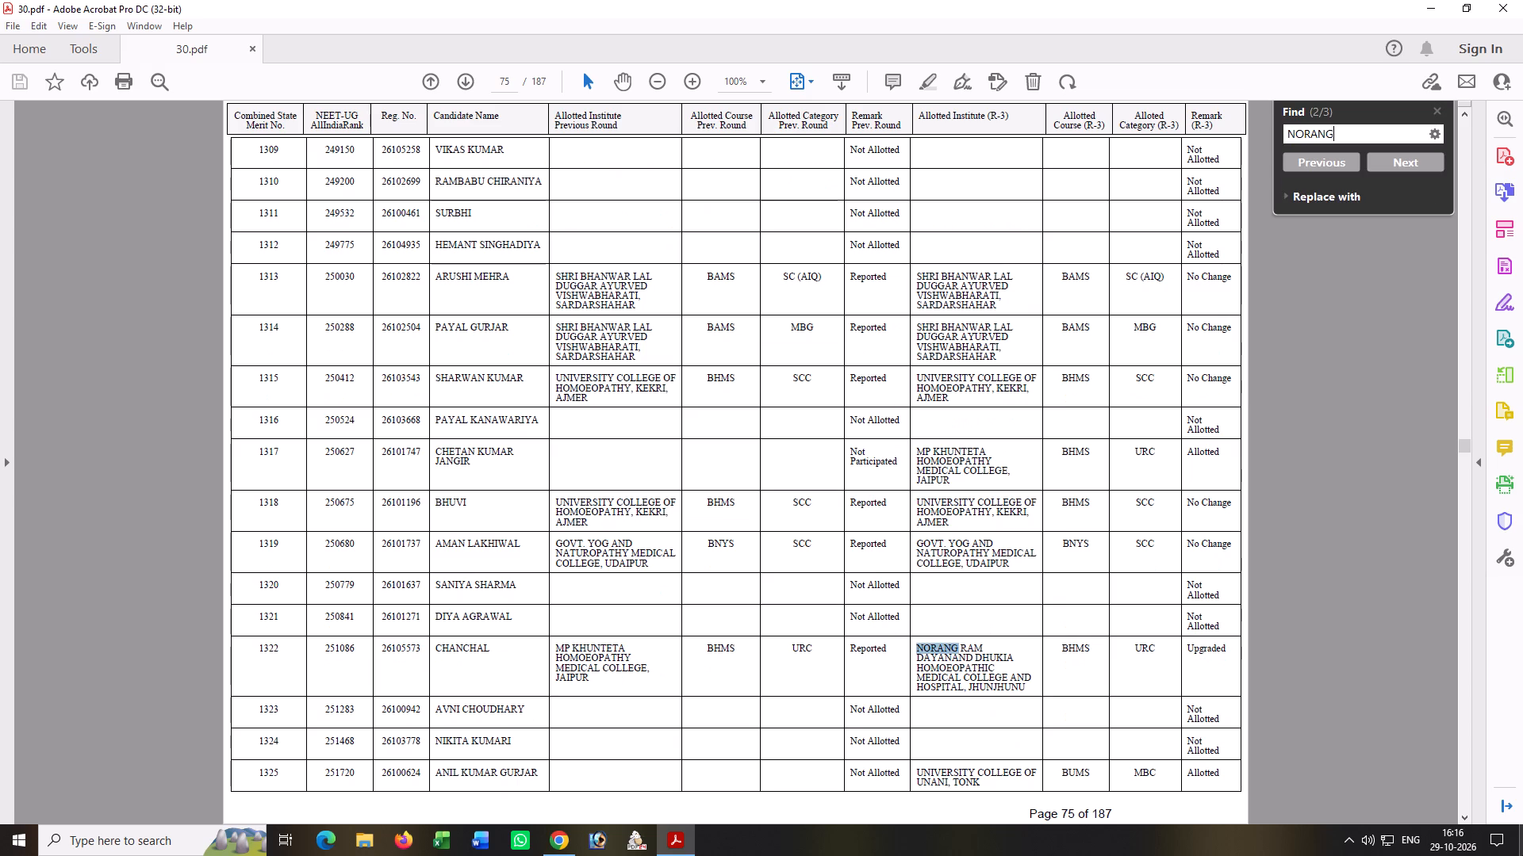
pyautogui.press('Return')
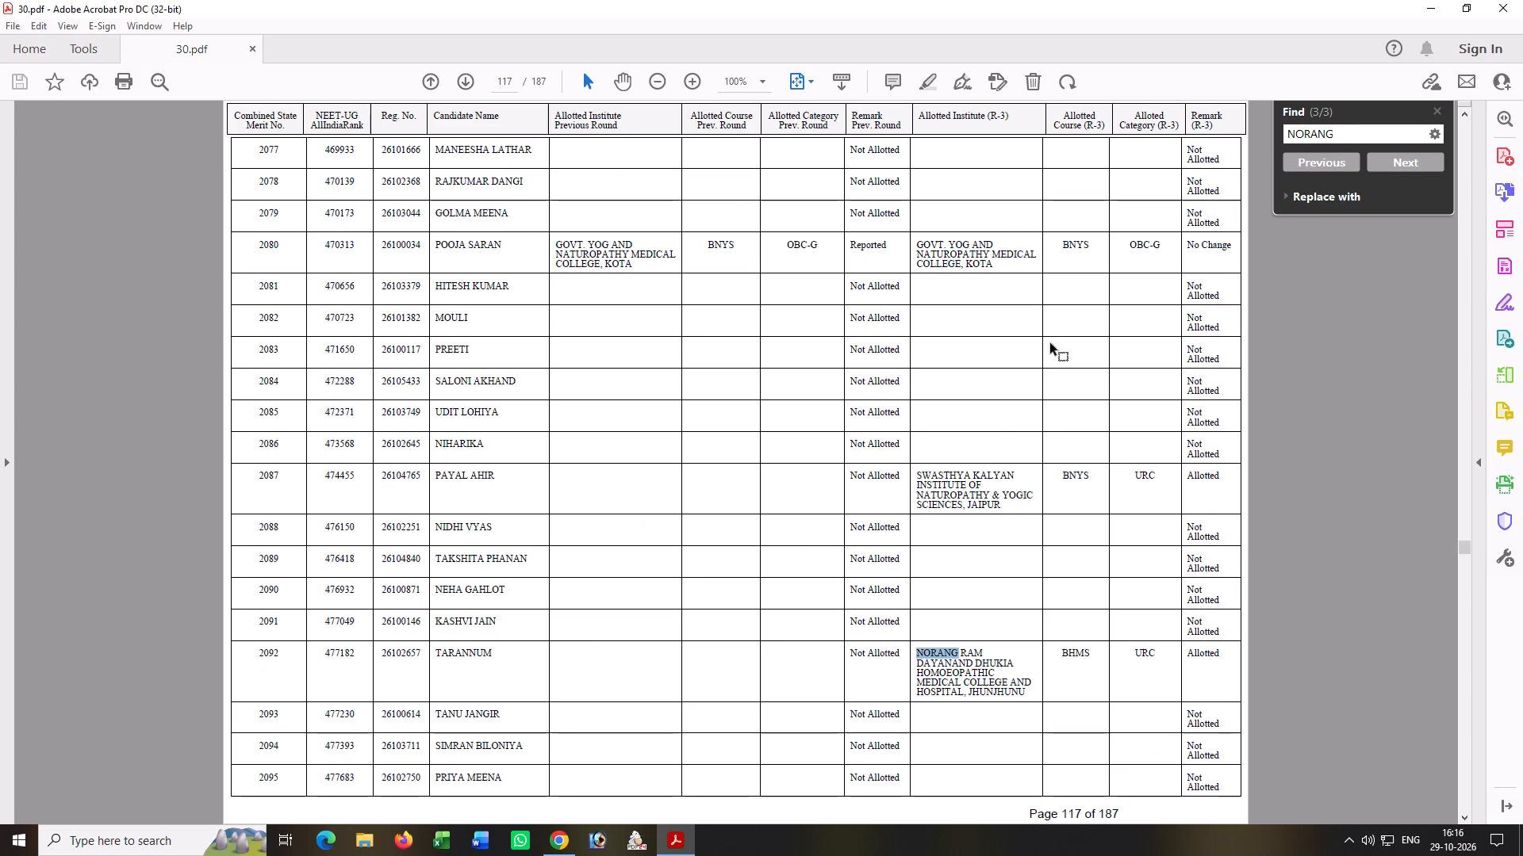
# Search the seat allocation list for shekhawati, go through the matching entries, and close Acrobat.
pyautogui.moveTo(1359, 136); pyautogui.dragTo(1272, 135)
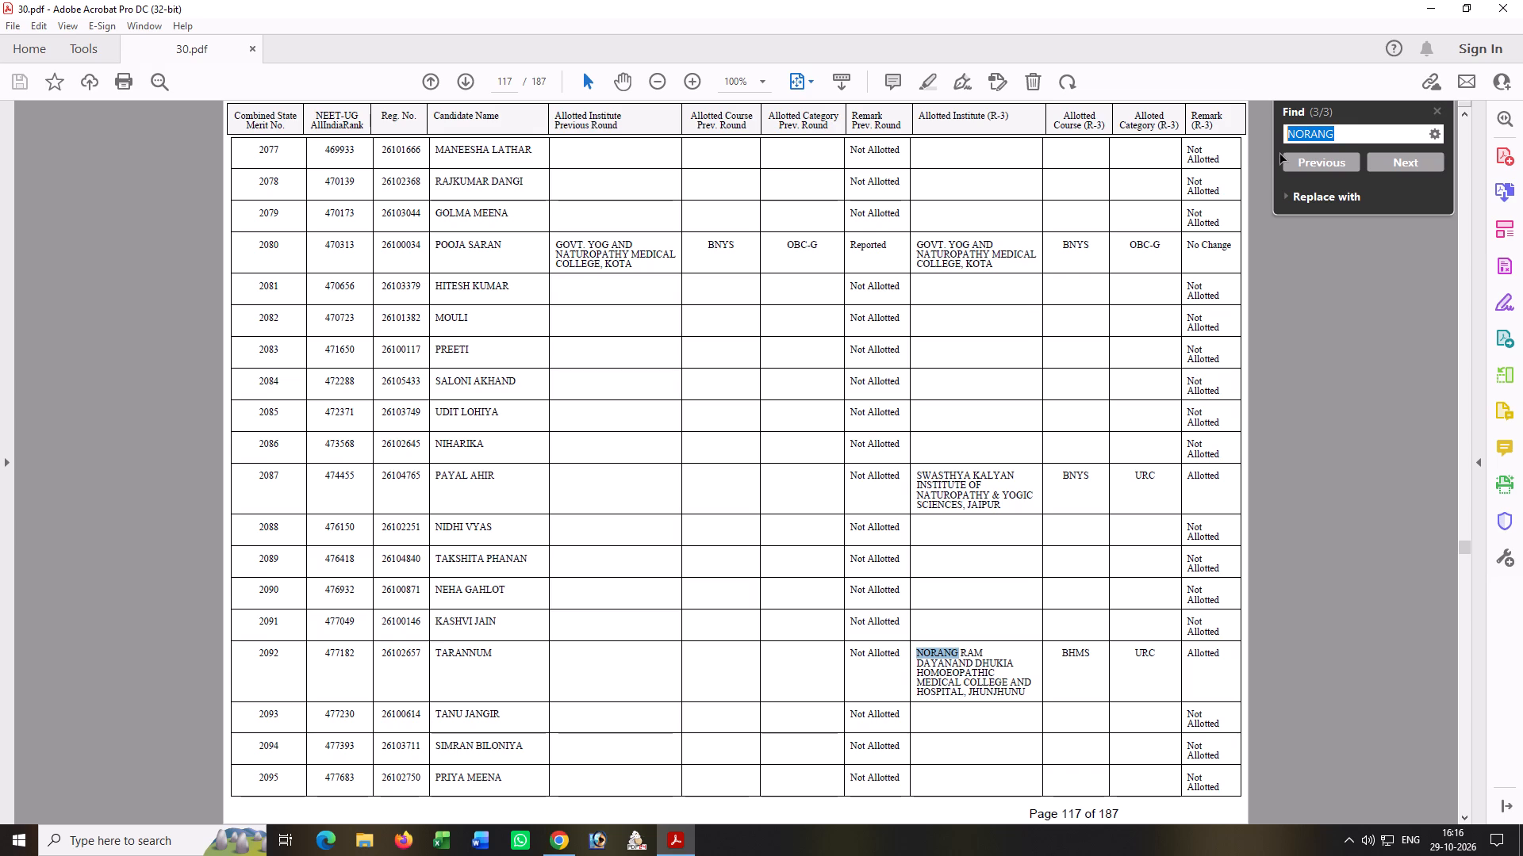
pyautogui.write('SH')
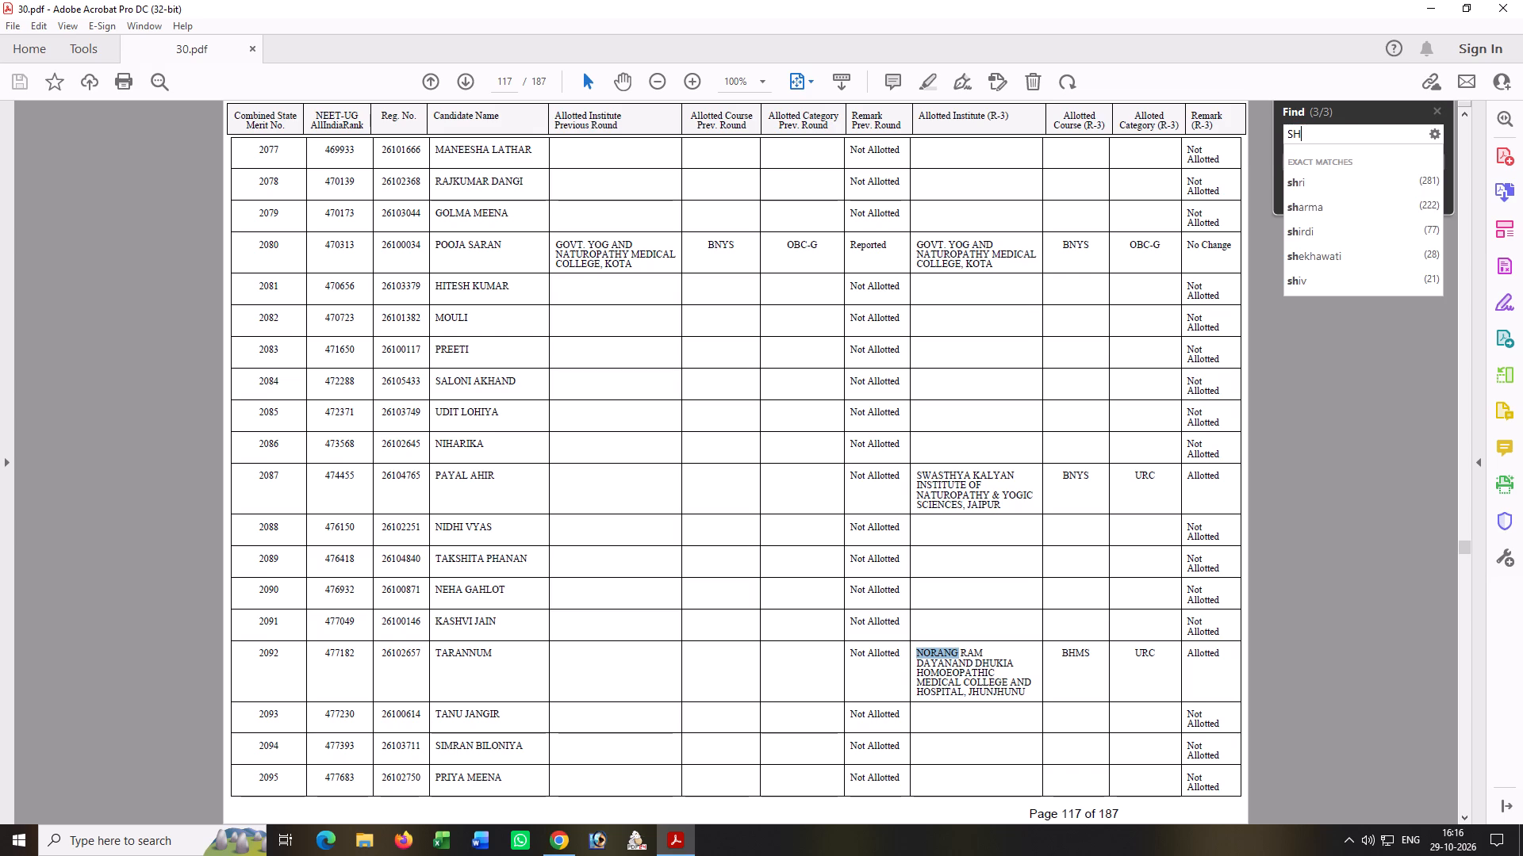
pyautogui.write('EKHA')
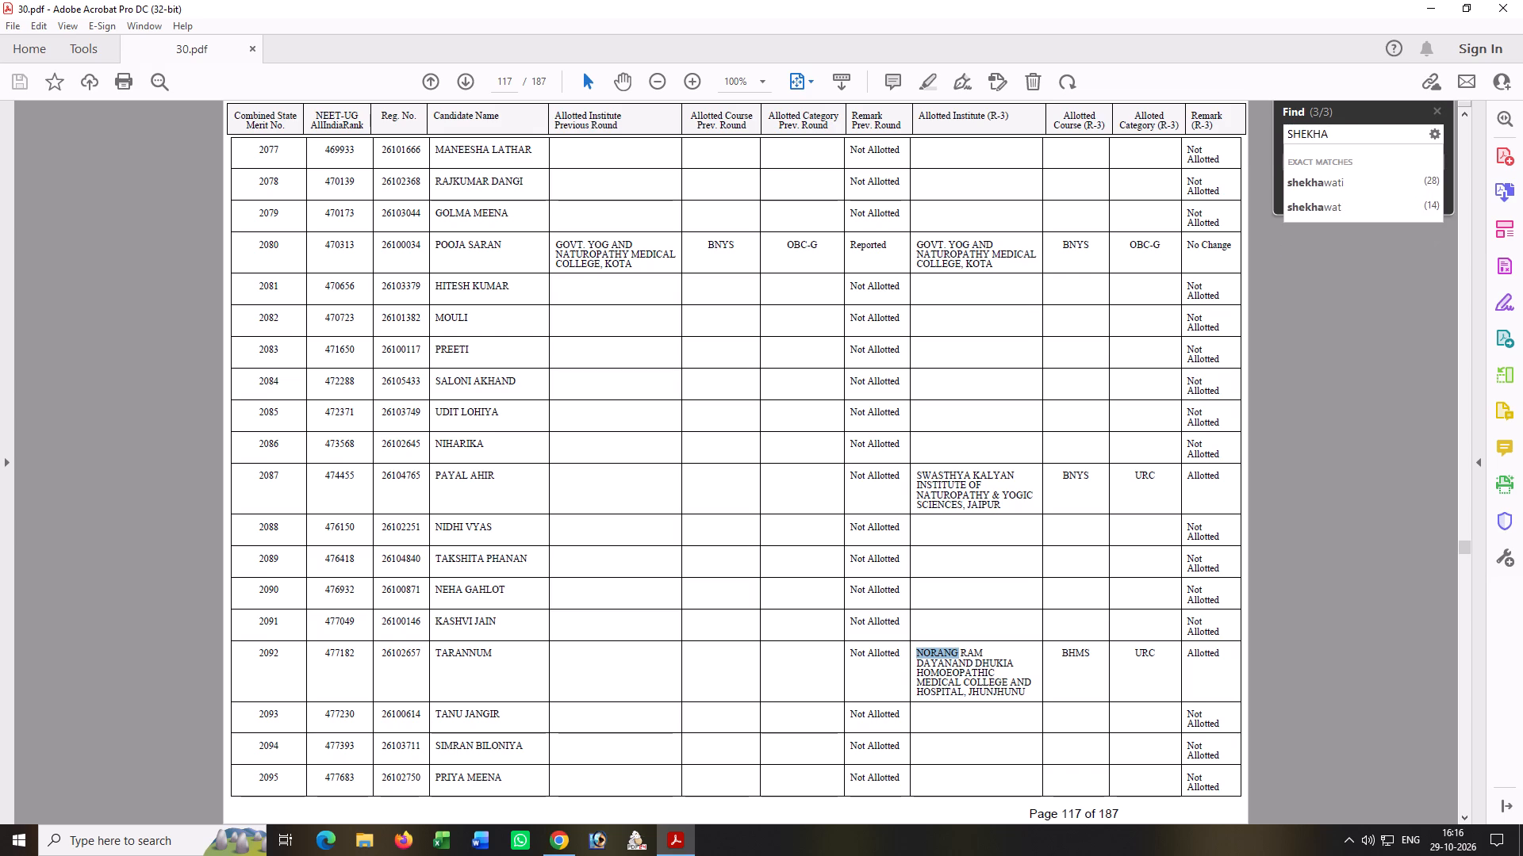
pyautogui.press('Left')
pyautogui.press('Down')
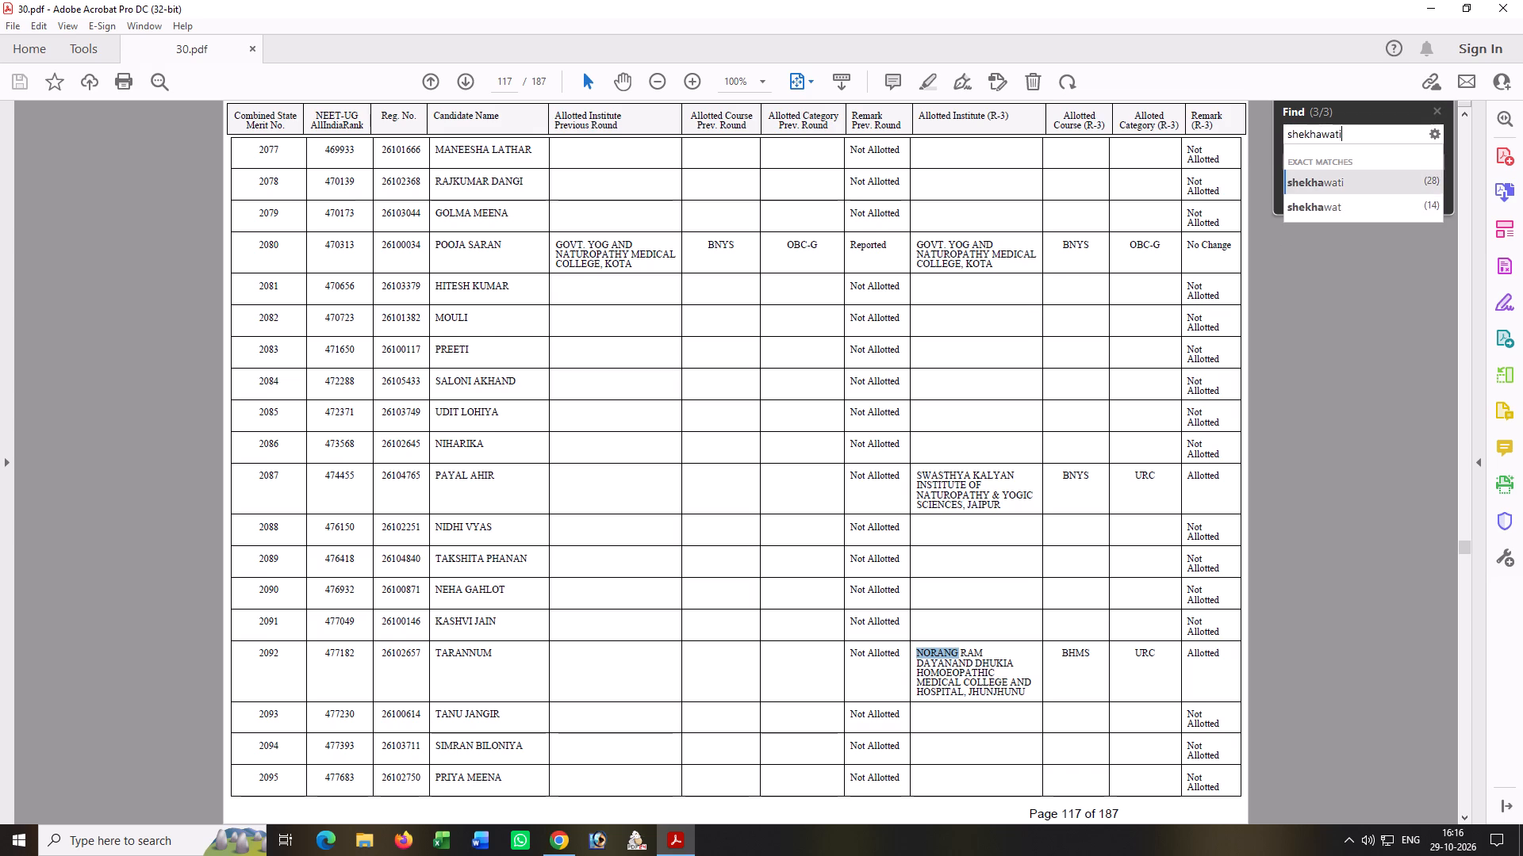
pyautogui.press('Return')
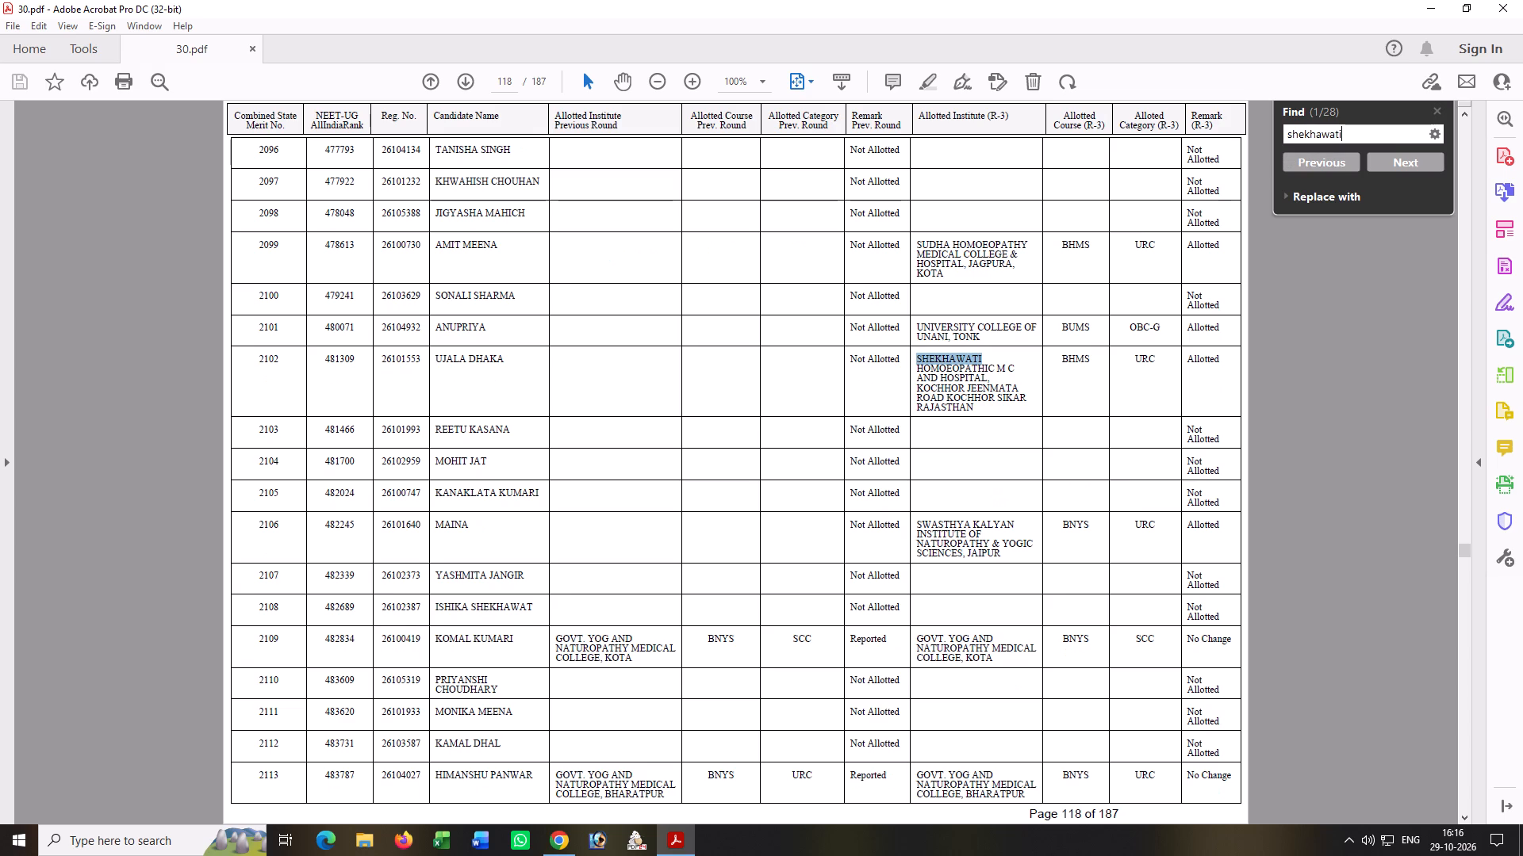
pyautogui.press('Return')
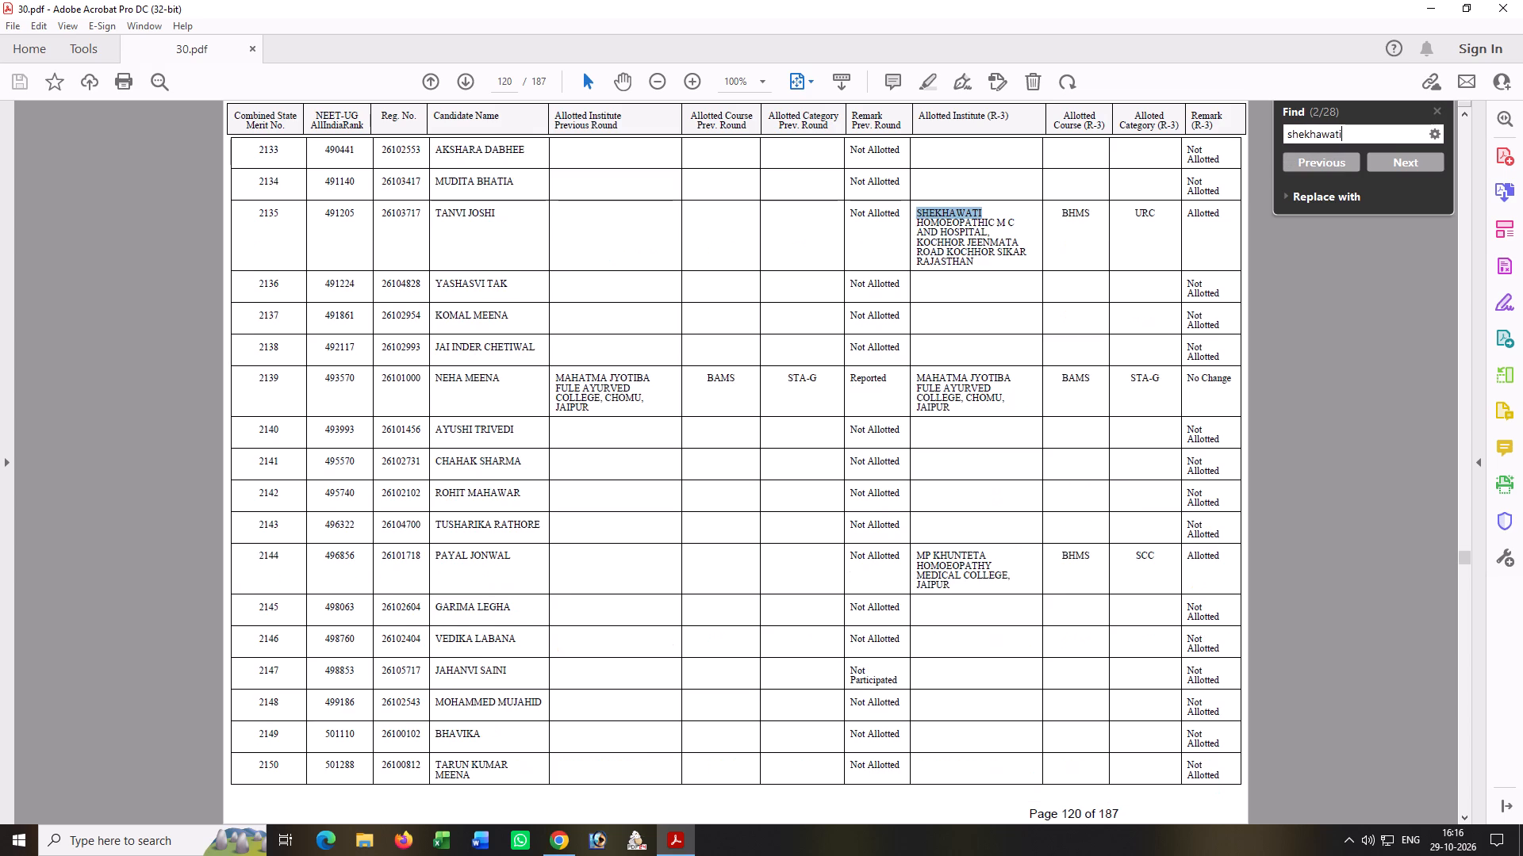
pyautogui.press('Return')
pyautogui.press('Return')
pyautogui.press('Return')
pyautogui.press('Return')
pyautogui.press('Return')
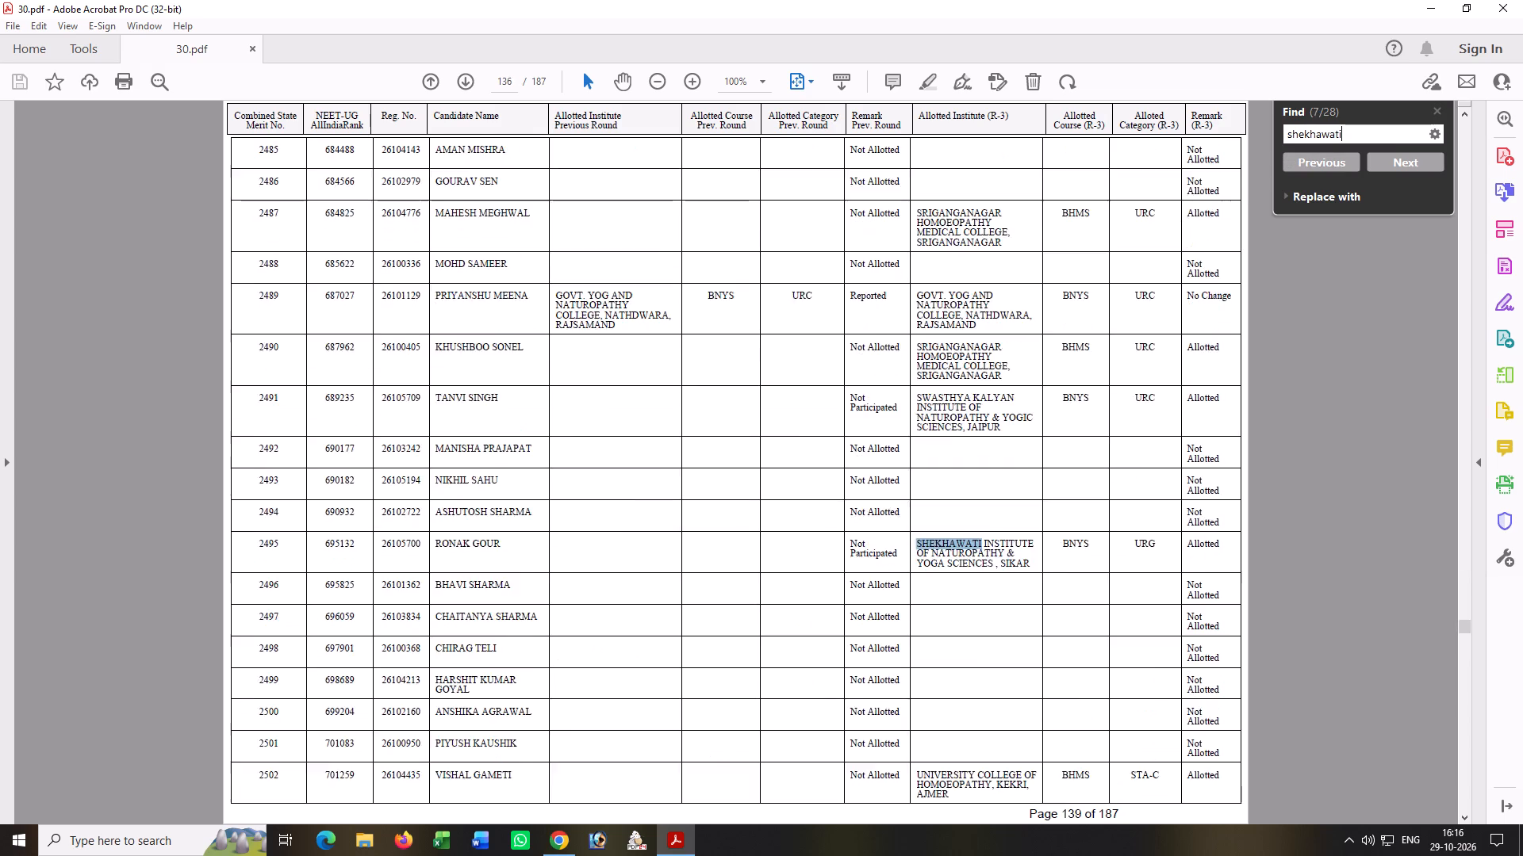
pyautogui.press('Return')
pyautogui.press('Return')
pyautogui.press('Return')
pyautogui.press('Return')
pyautogui.press('Return')
pyautogui.press('Return')
pyautogui.press('Return')
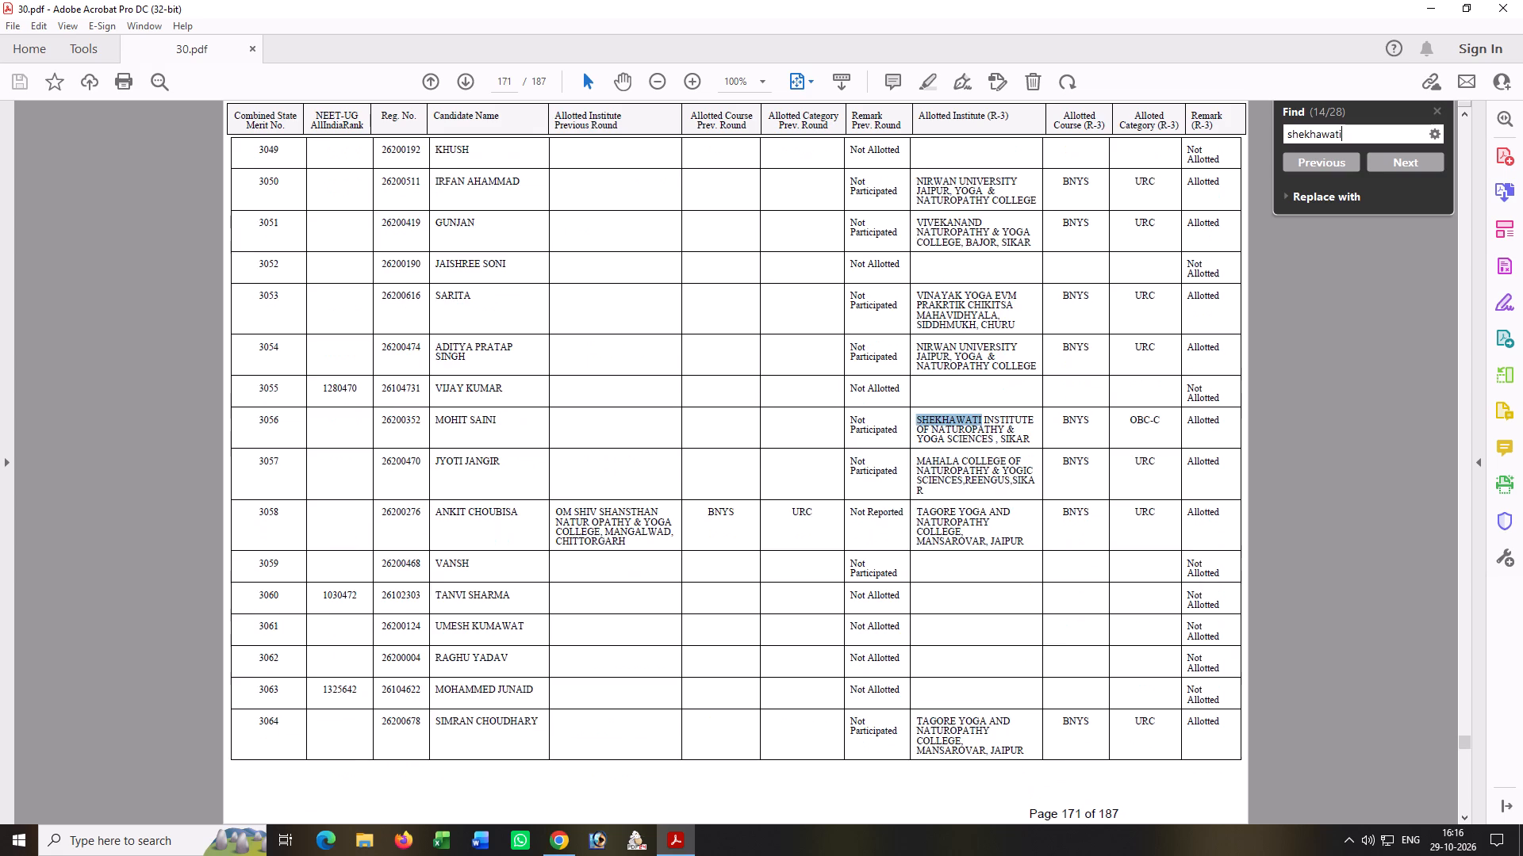
pyautogui.press('Return')
pyautogui.press('Return')
pyautogui.press('Return')
pyautogui.press('Return')
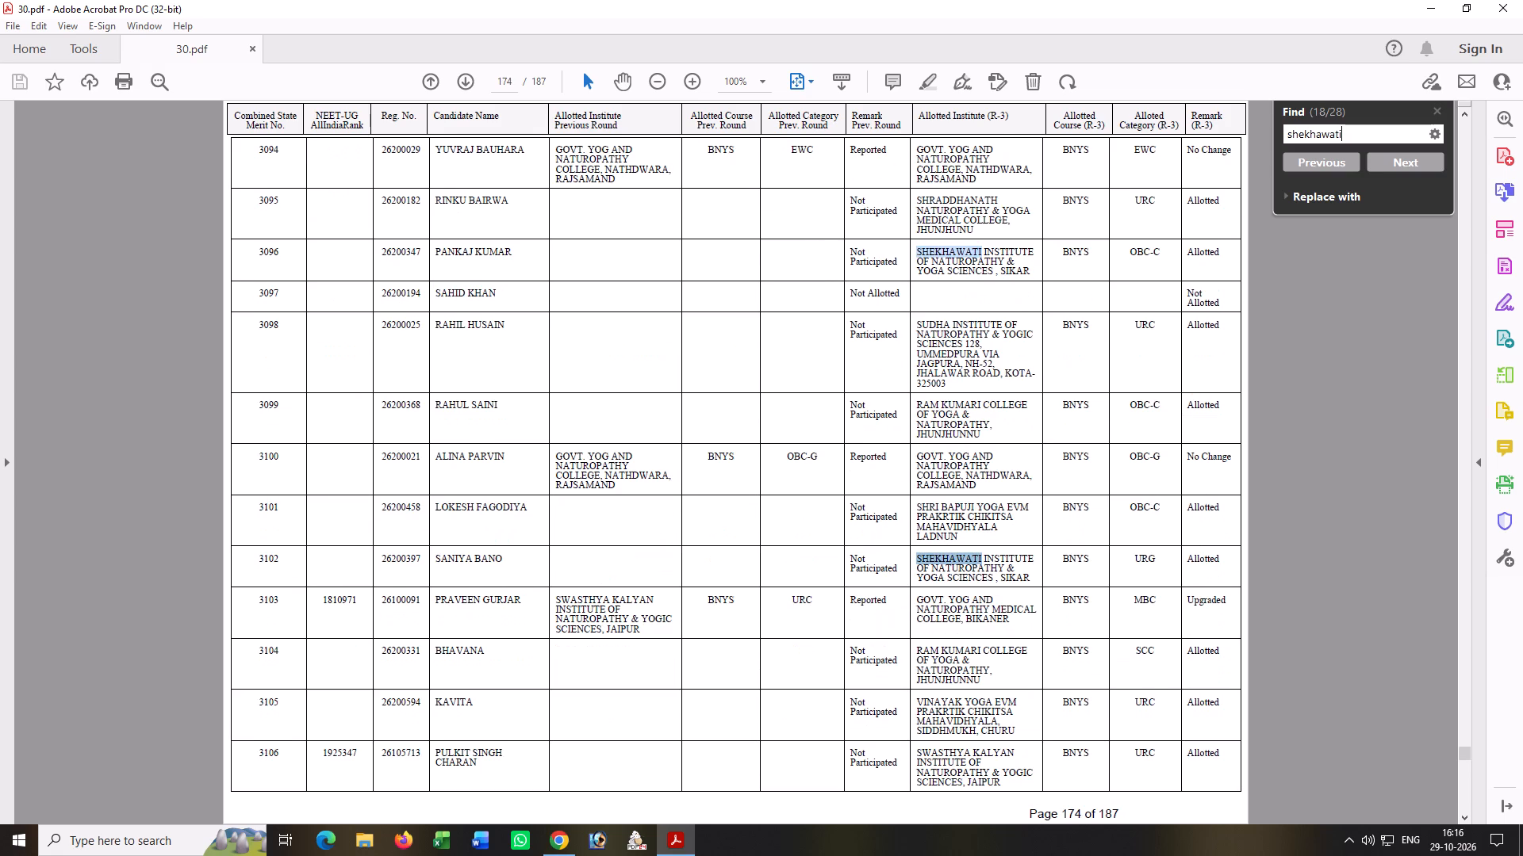
pyautogui.press('Return')
pyautogui.press('Return')
pyautogui.press('Return')
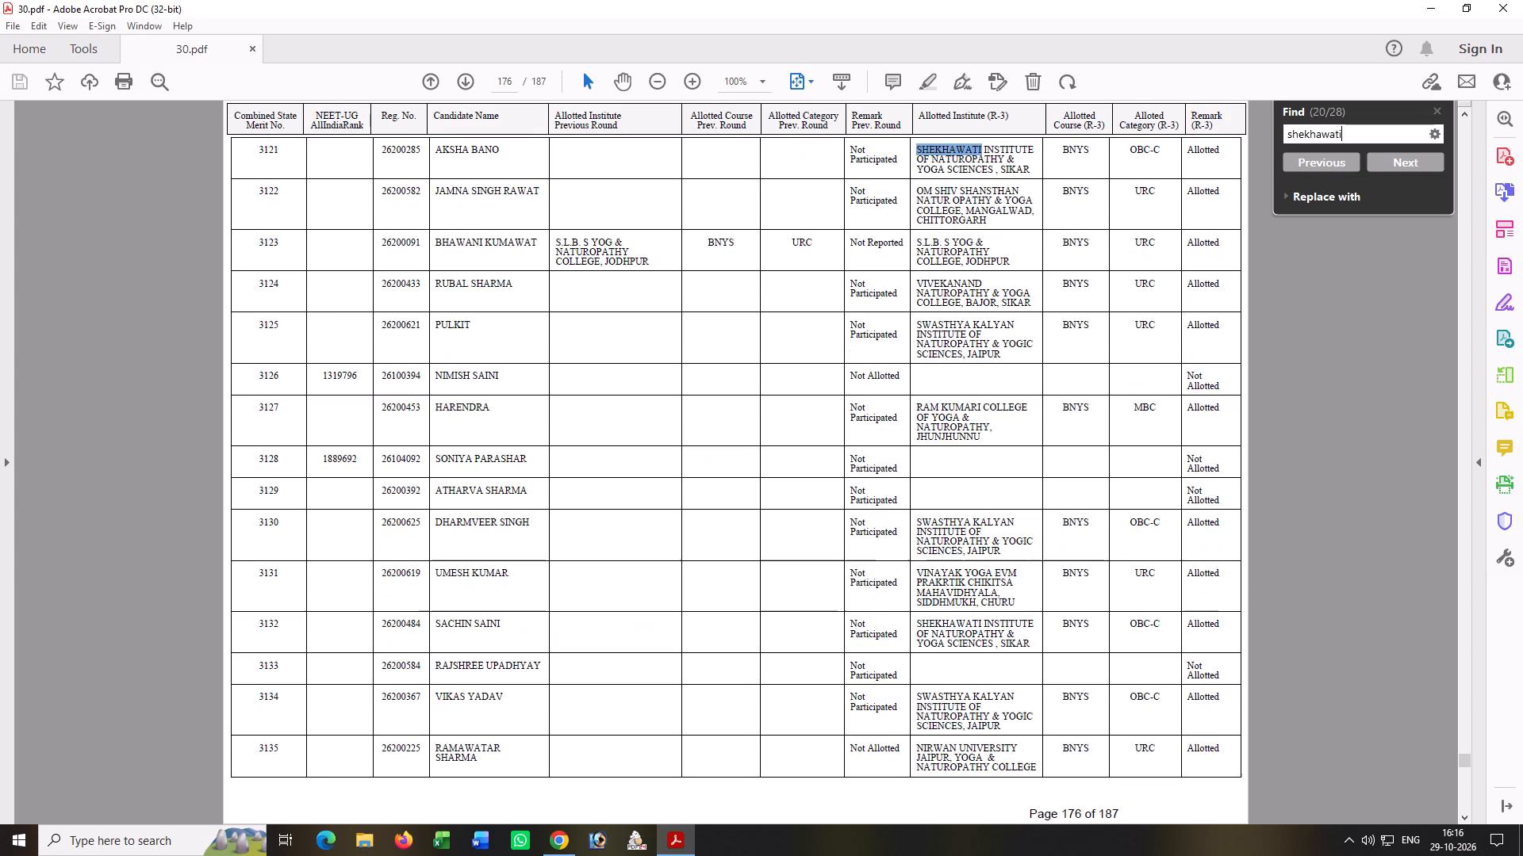
pyautogui.press('Return')
pyautogui.press('Return')
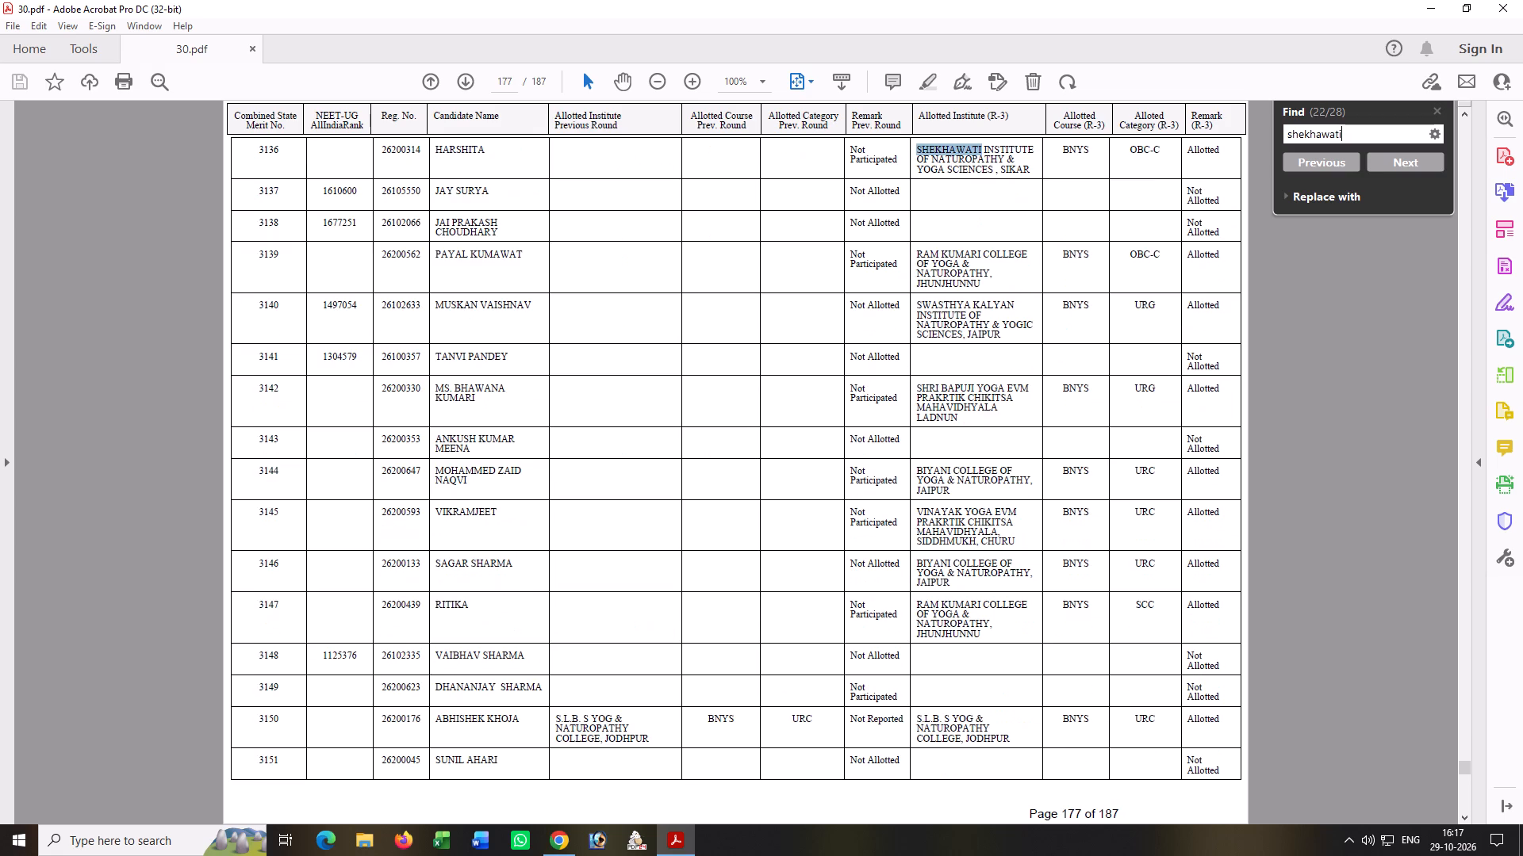
pyautogui.press('Return')
pyautogui.press('Return')
pyautogui.press('Return')
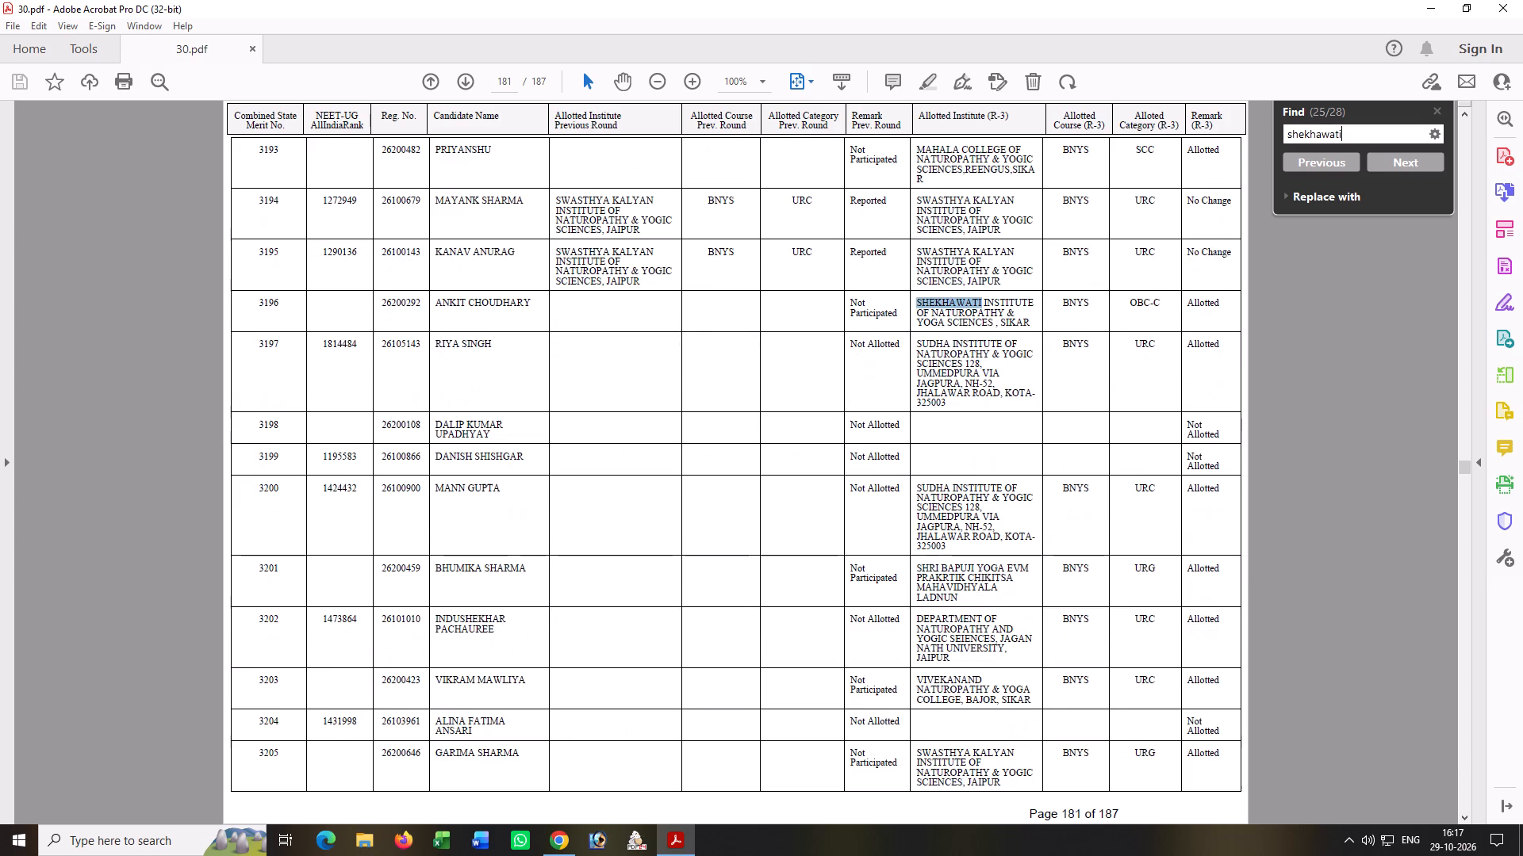
pyautogui.press('Return')
pyautogui.click(1517, 0)
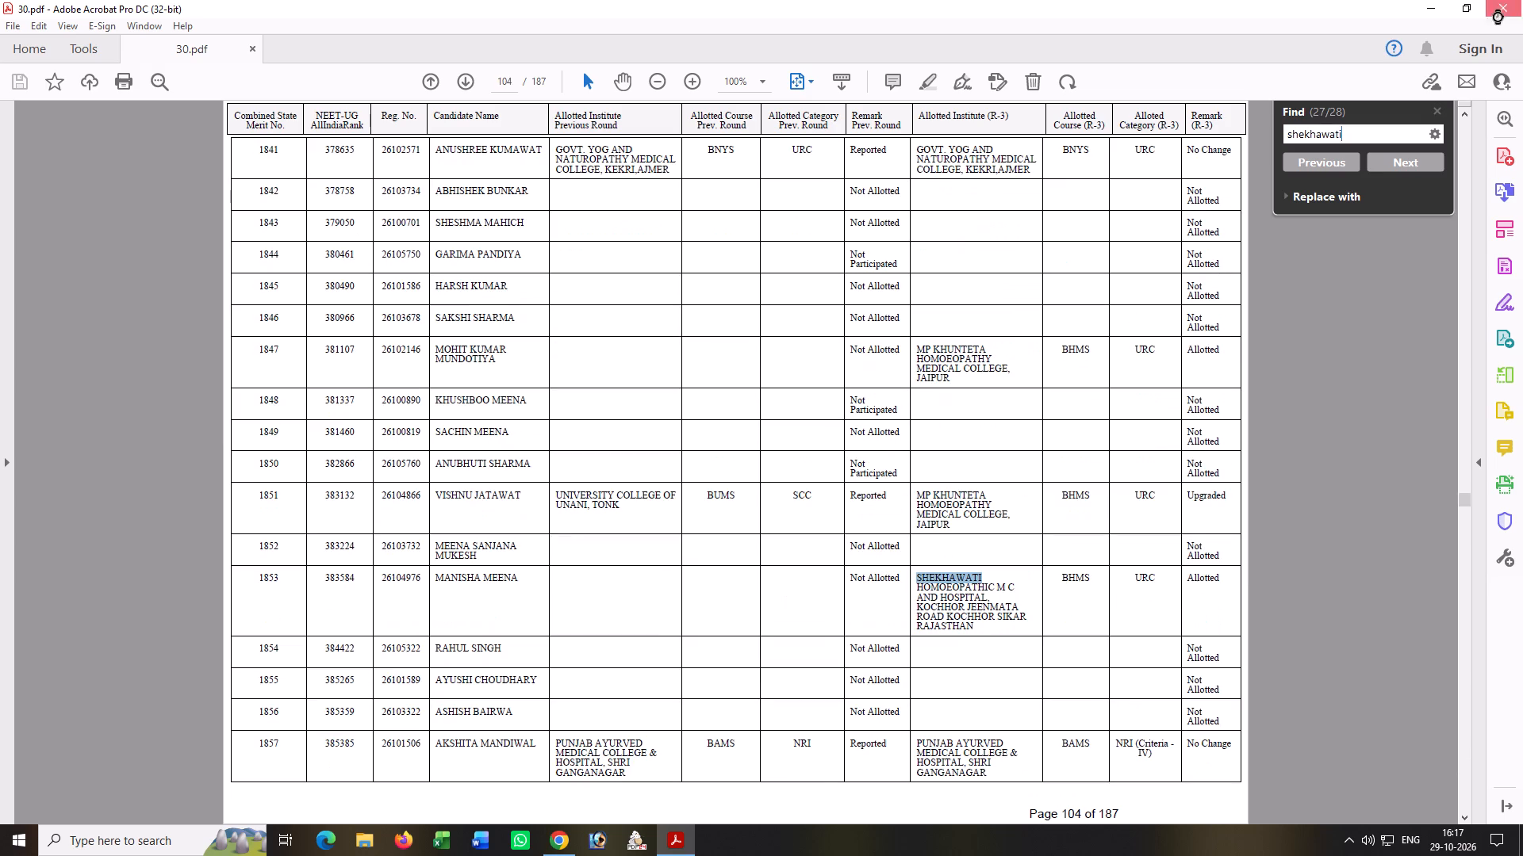
# Return to Chrome and search the web in a new tab for "pdf to excel converter".
pyautogui.click(553, 846)
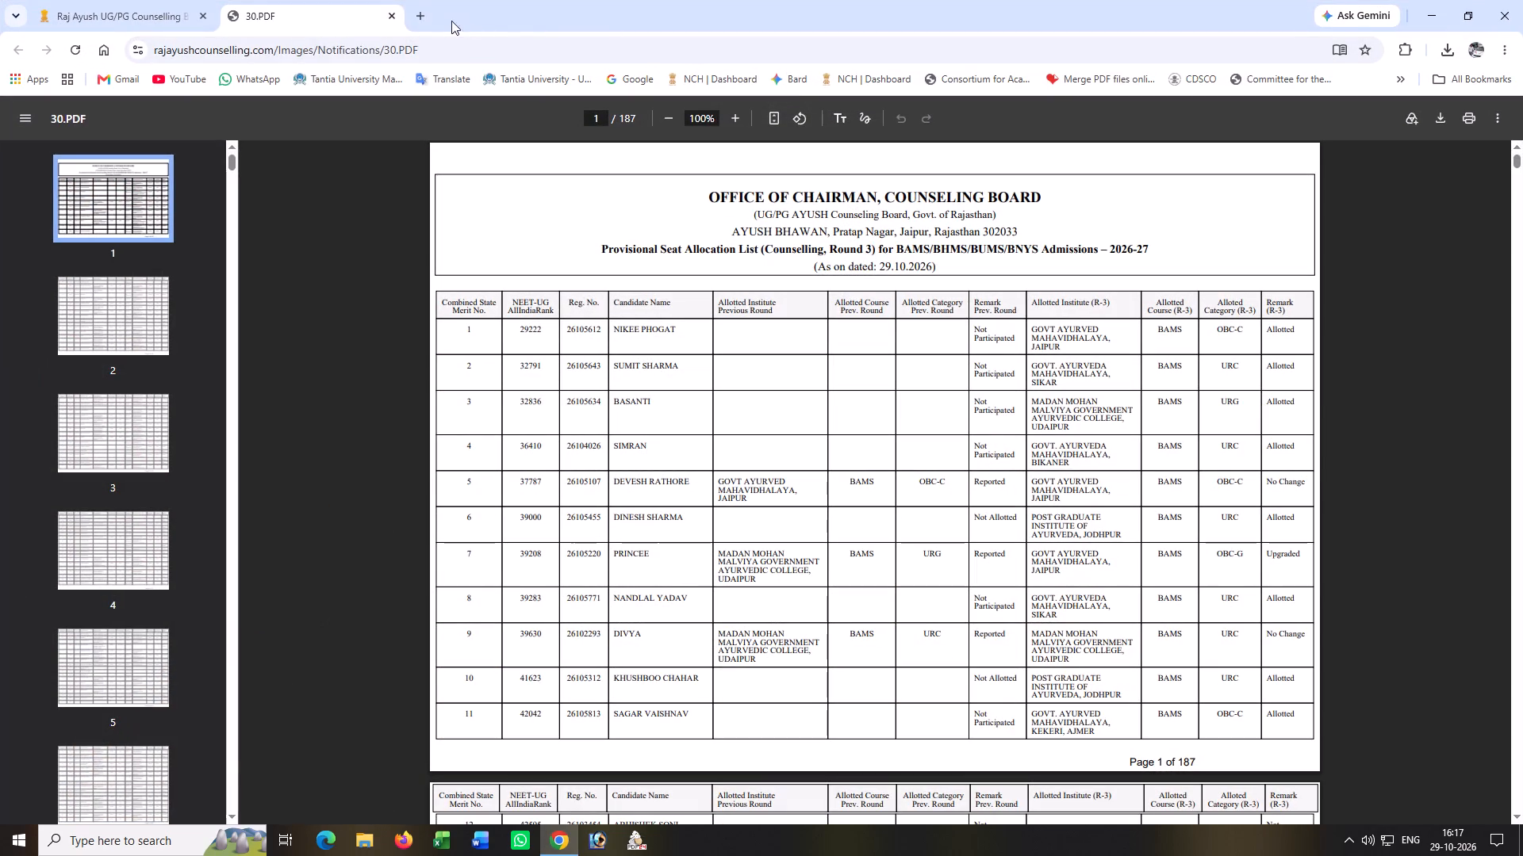
pyautogui.click(410, 18)
pyautogui.write('PDF TO EX')
pyautogui.press('Return')
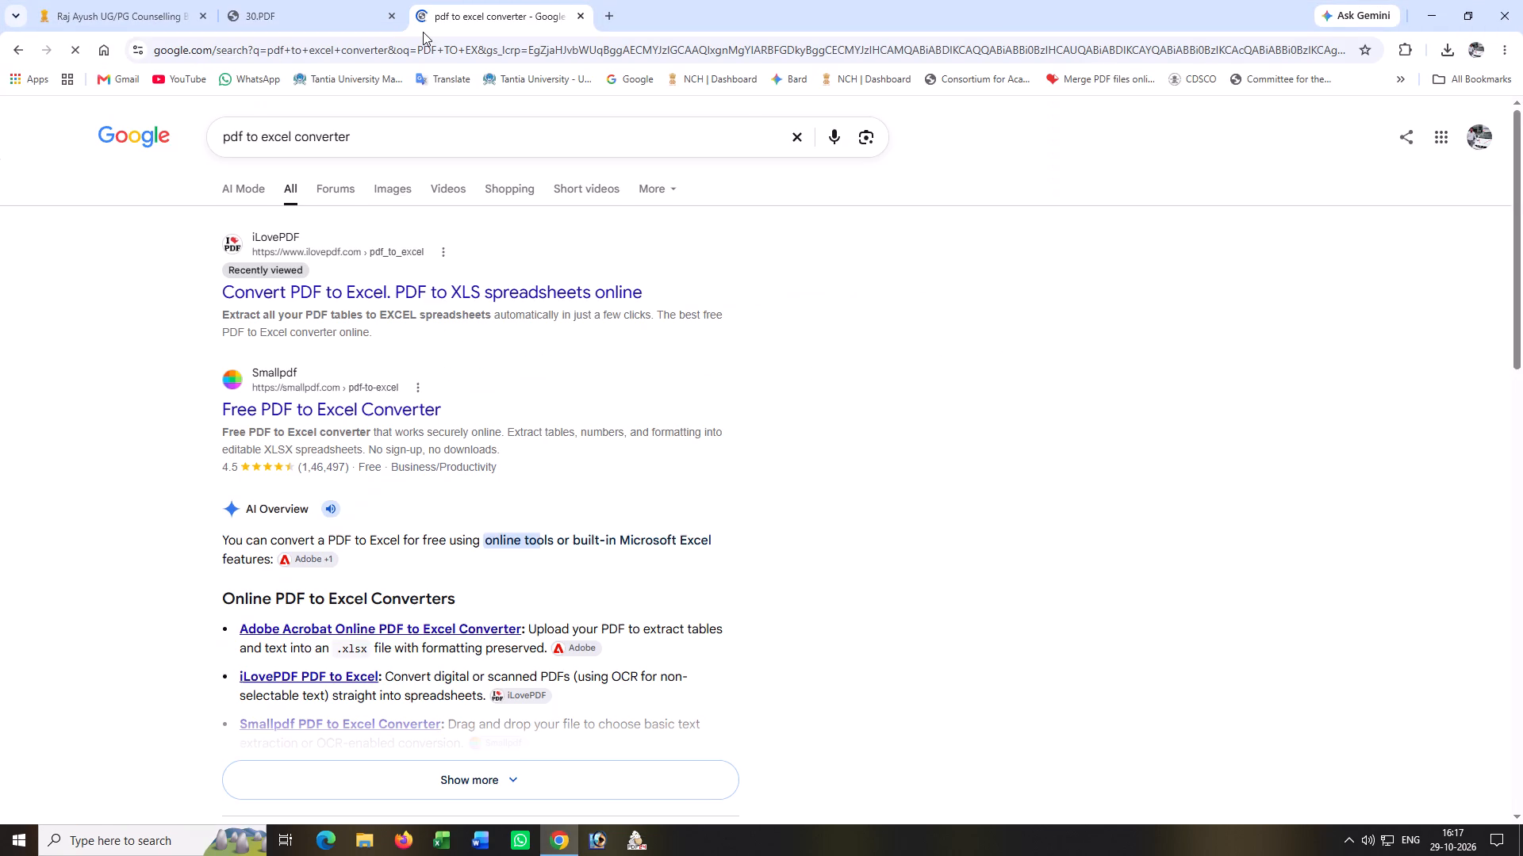
# Open the iLovePDF PDF to Excel converter, add the downloaded 30.pdf, and convert it without OCR into multiple sheets.
pyautogui.click(357, 289)
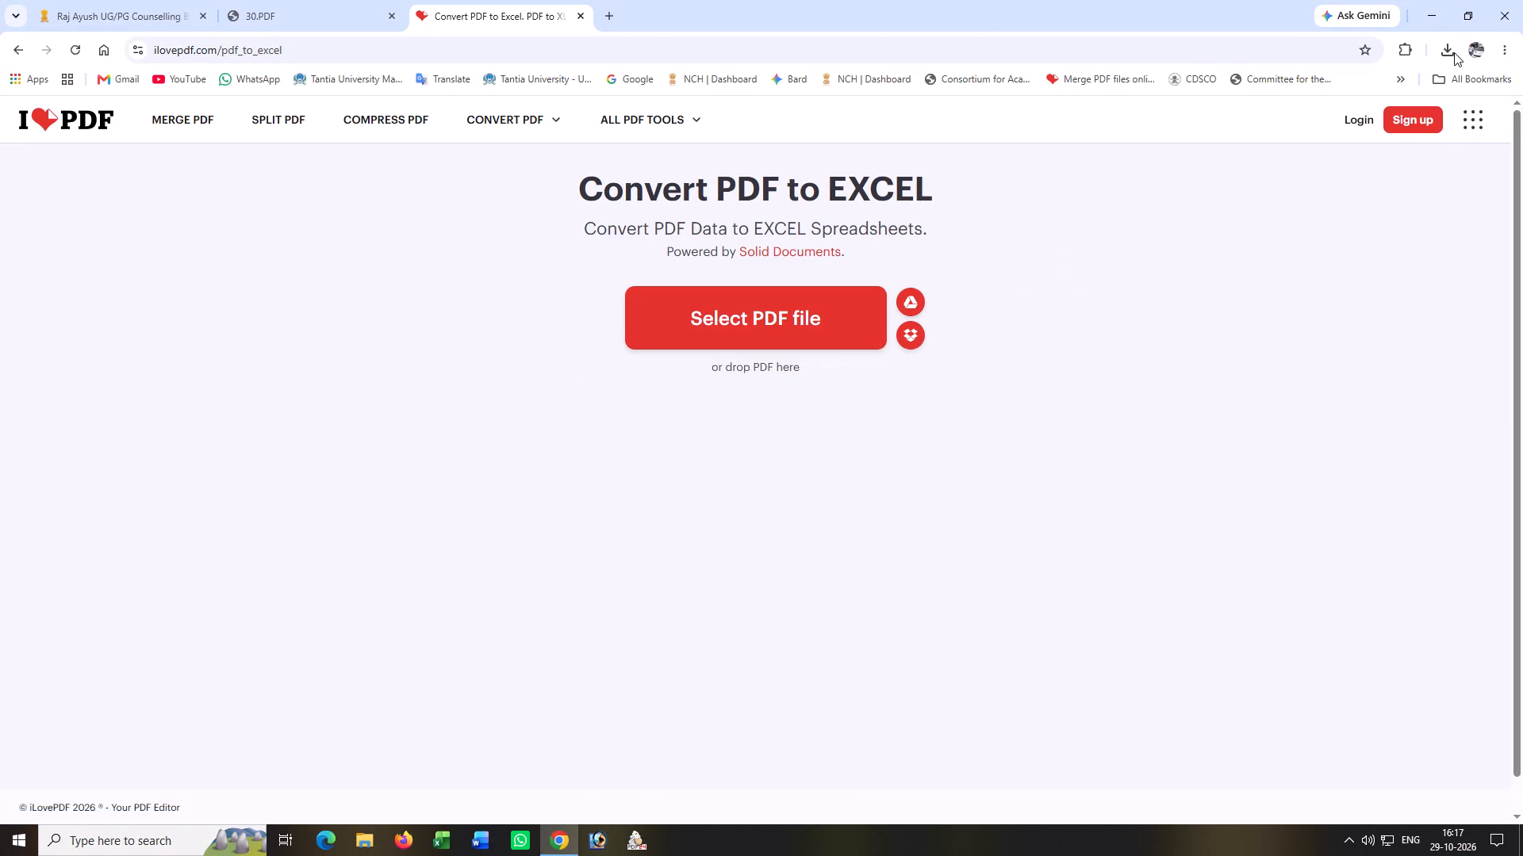
pyautogui.click(1453, 52)
pyautogui.moveTo(1286, 122); pyautogui.dragTo(755, 307)
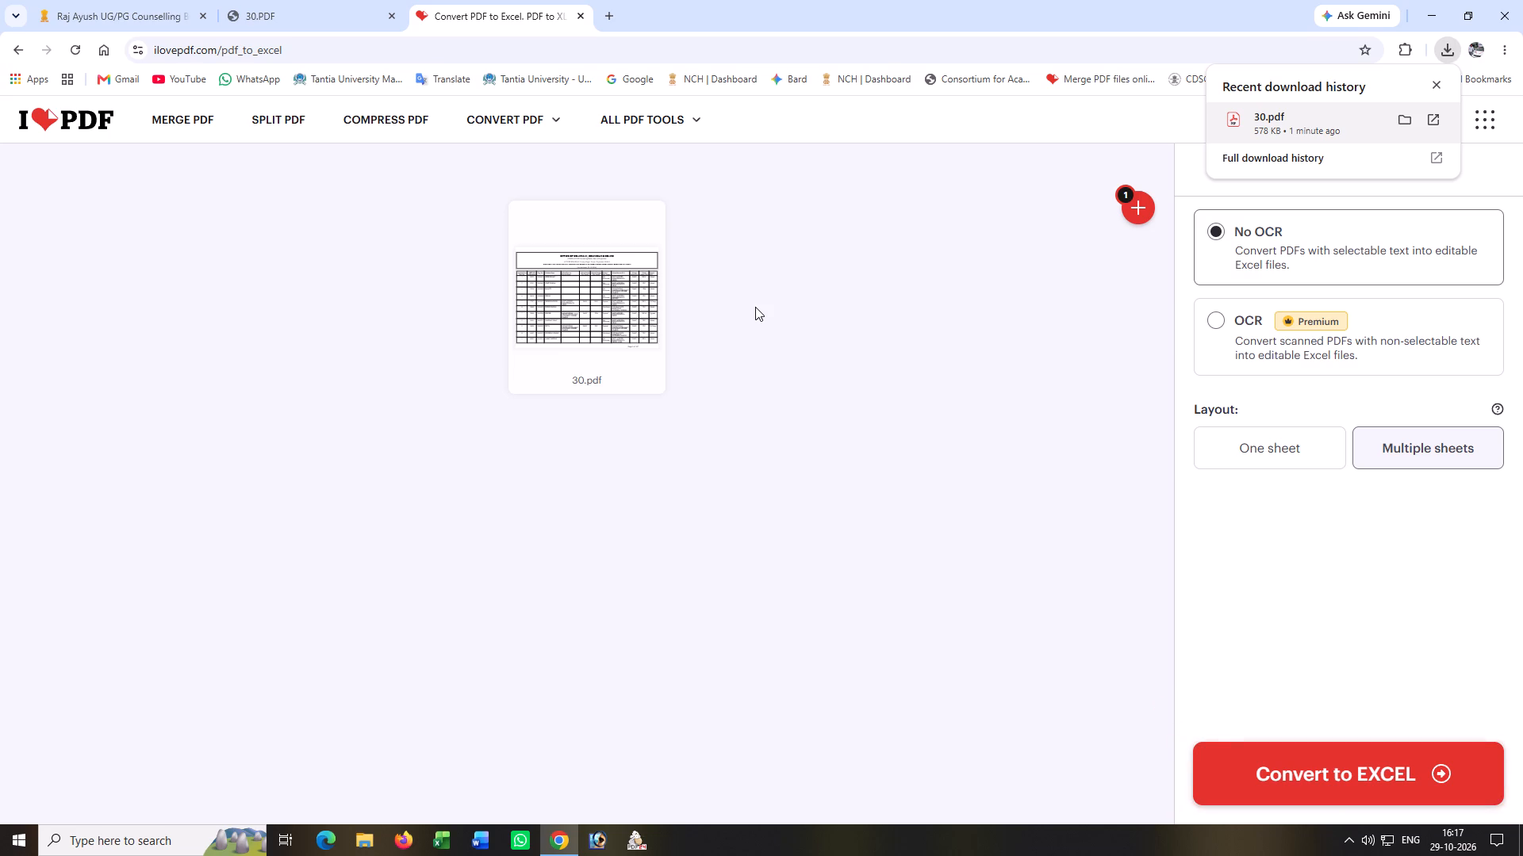
pyautogui.click(1324, 779)
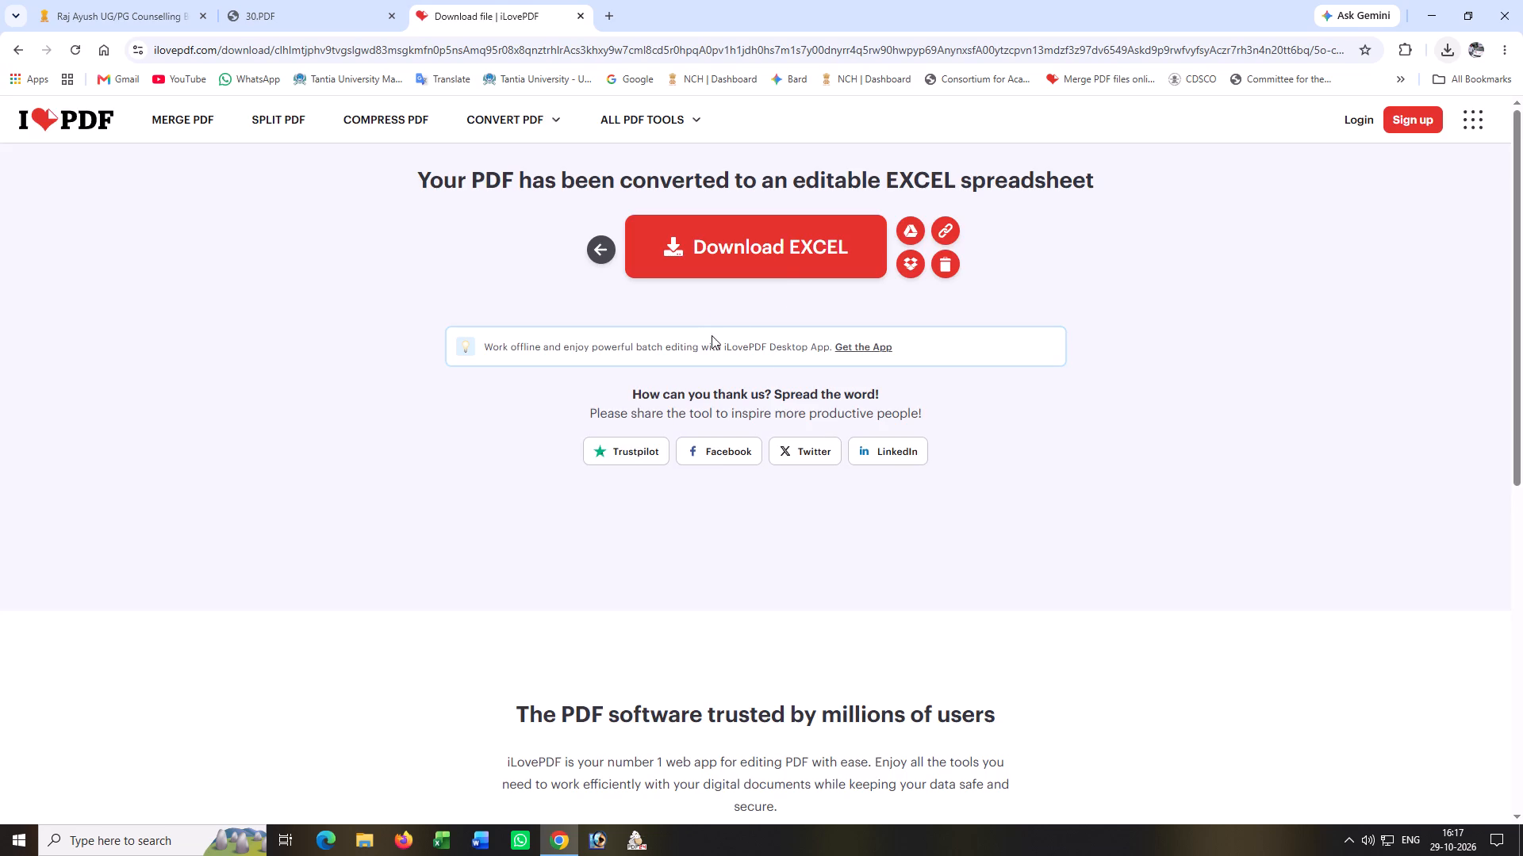
# Download the converted spreadsheet to the desktop under the name 30 and open it in Excel for editing.
pyautogui.click(740, 256)
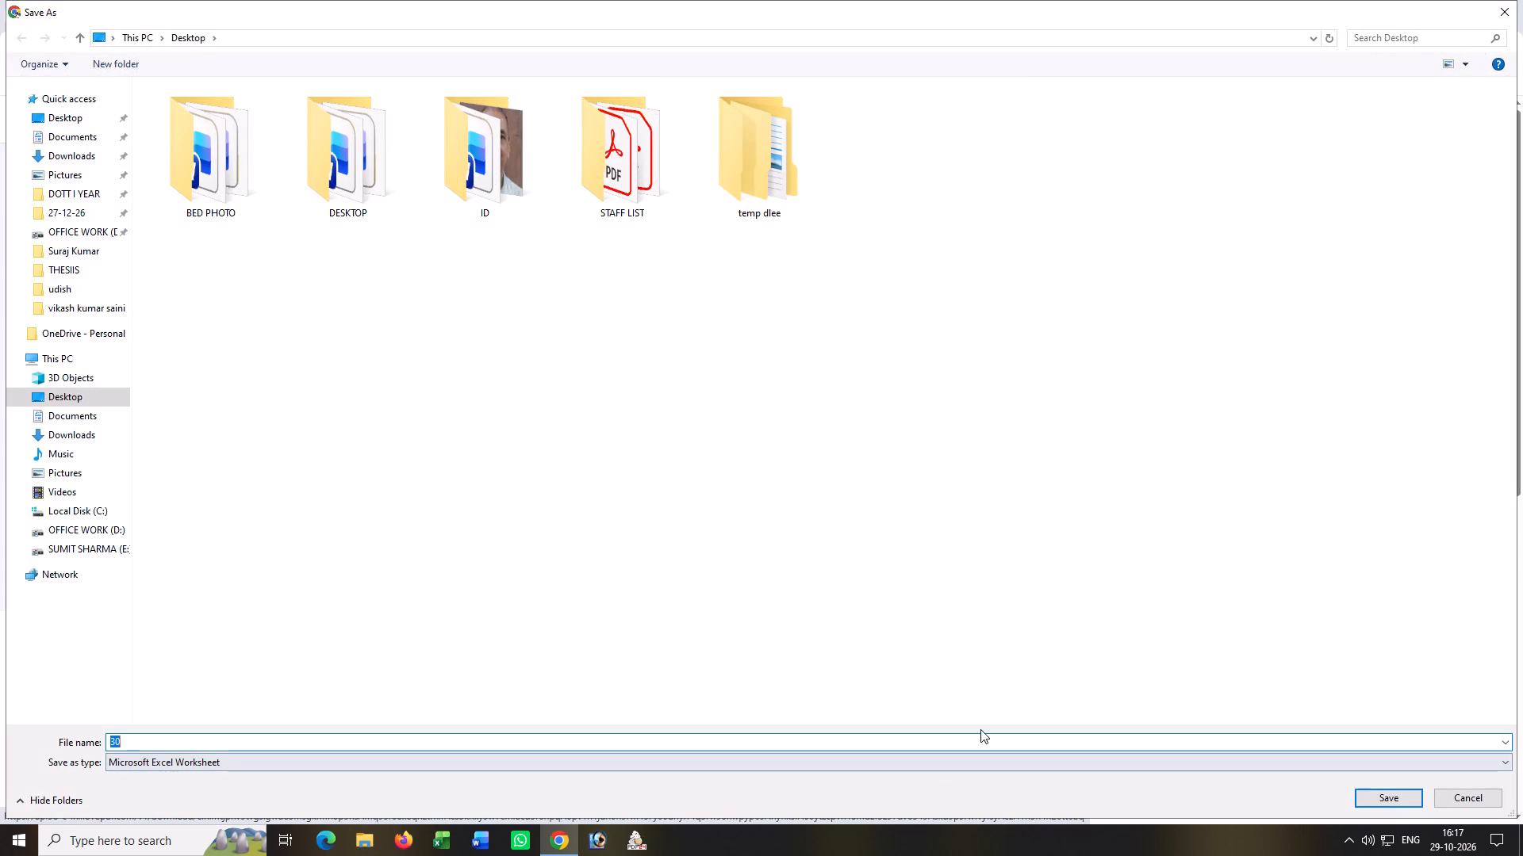
pyautogui.click(1379, 803)
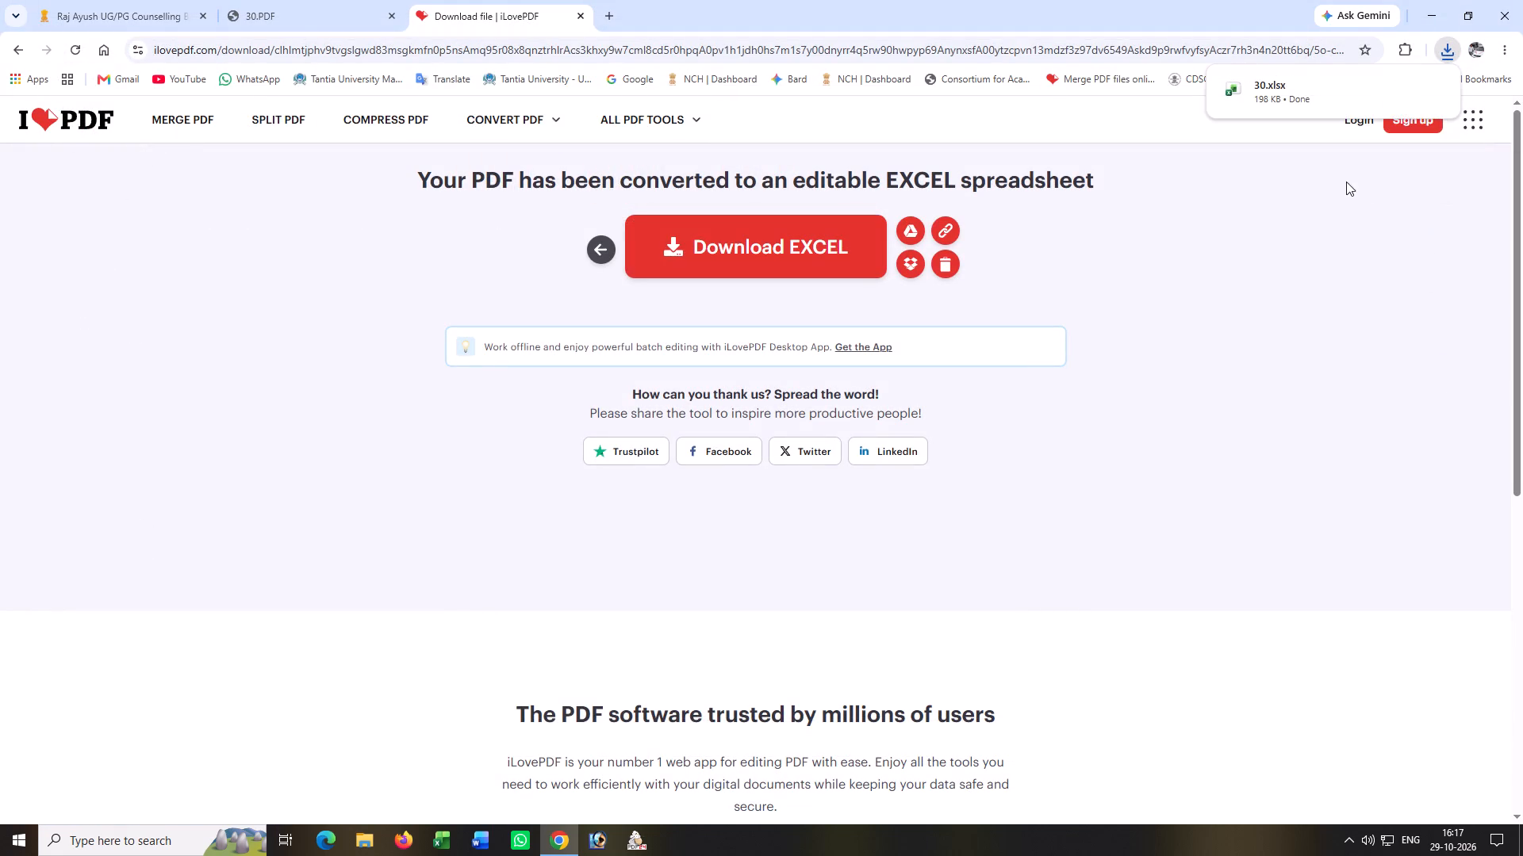
pyautogui.click(1292, 88)
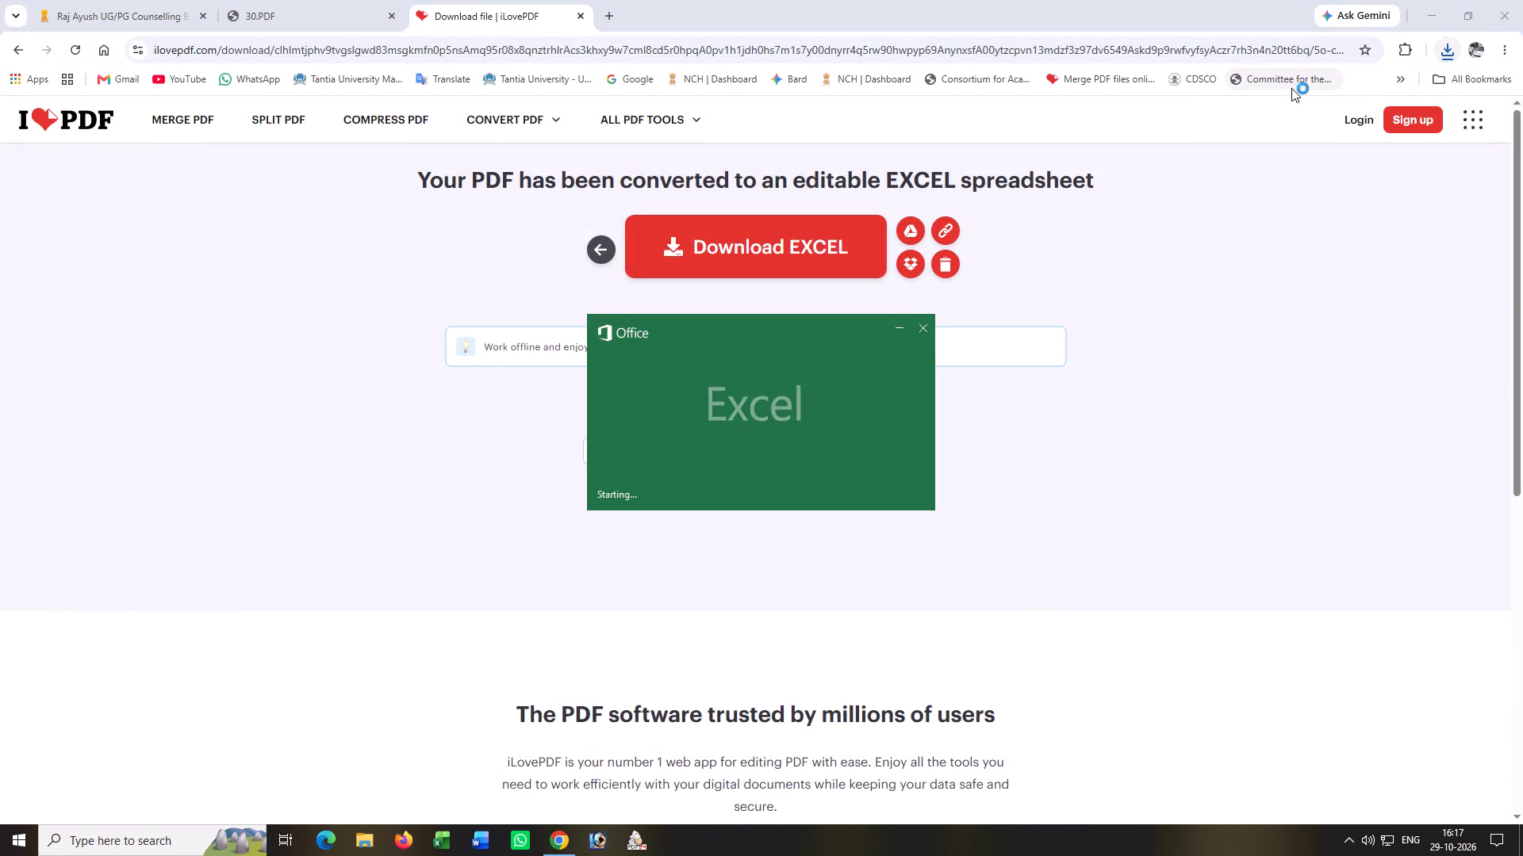
pyautogui.click(653, 62)
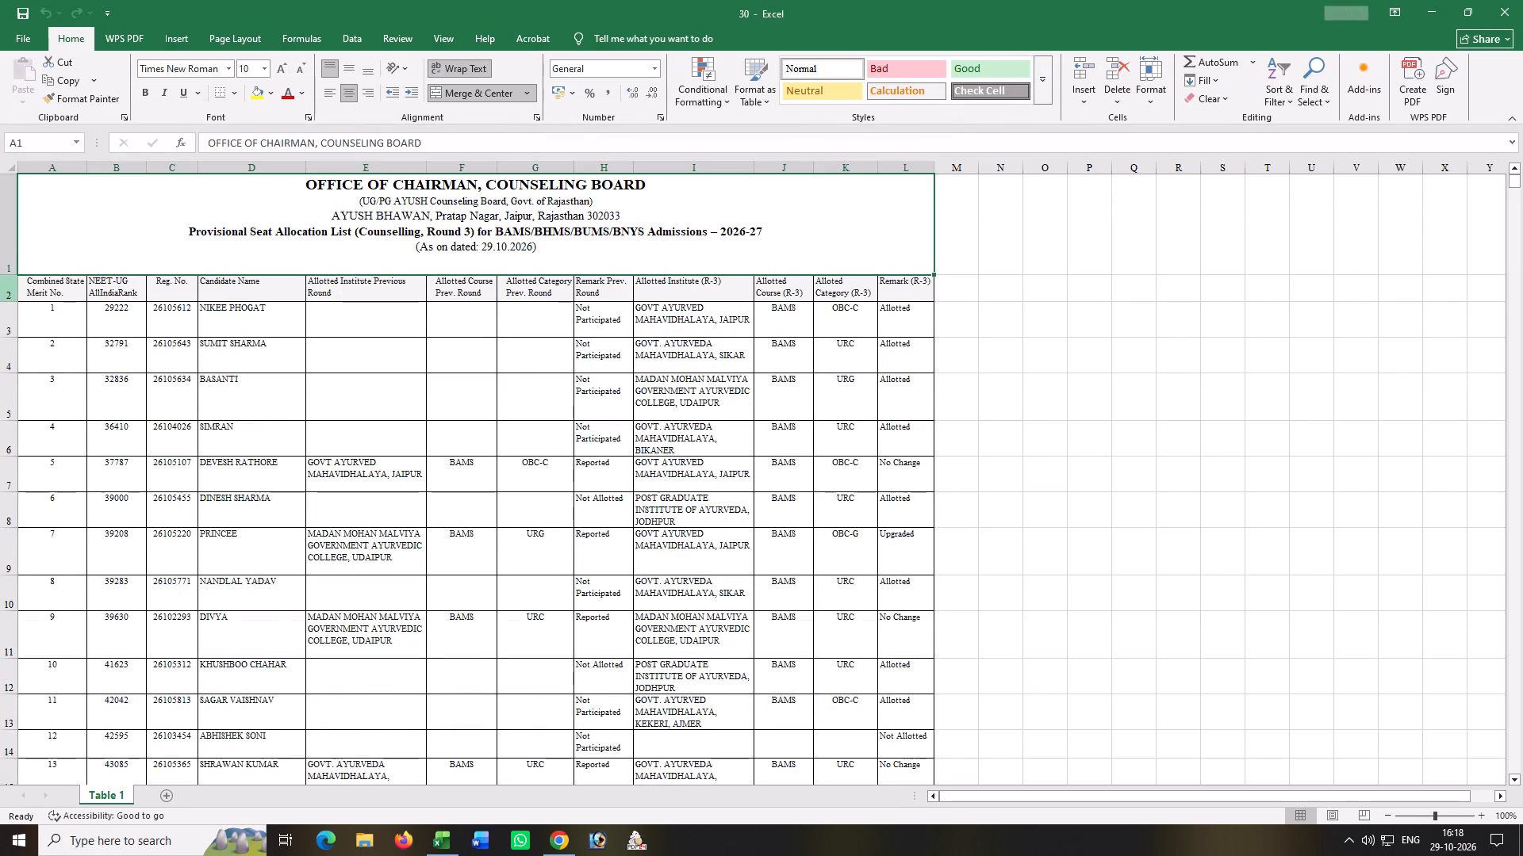
# Add filters to the column headings in row 2 of the seat allocation sheet.
pyautogui.click(2, 288)
pyautogui.scroll(-12, 468, 623)
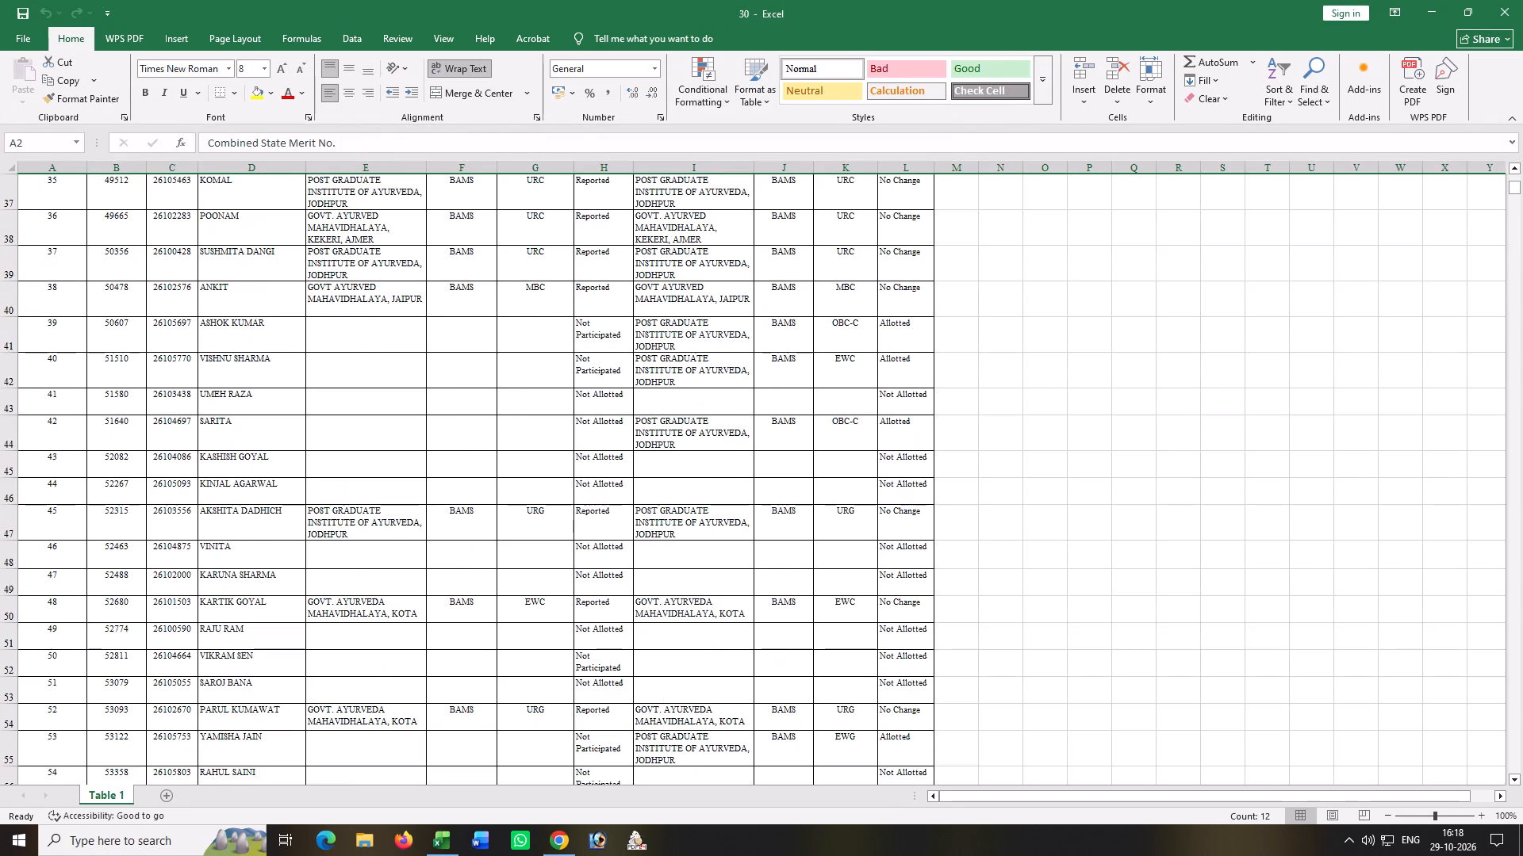
pyautogui.scroll(16, 477, 618)
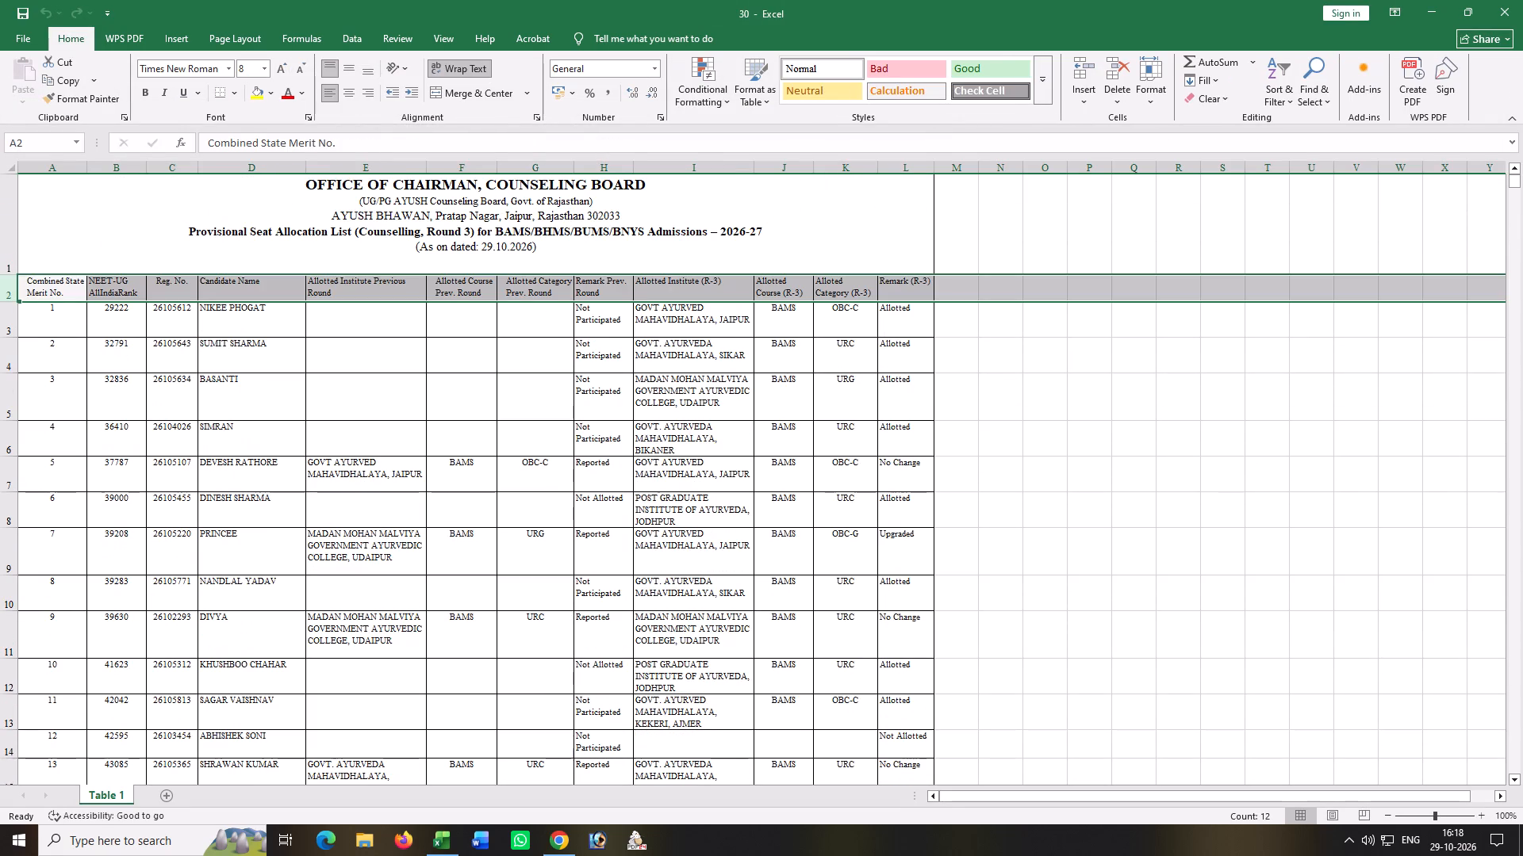
pyautogui.click(1280, 101)
pyautogui.click(1302, 177)
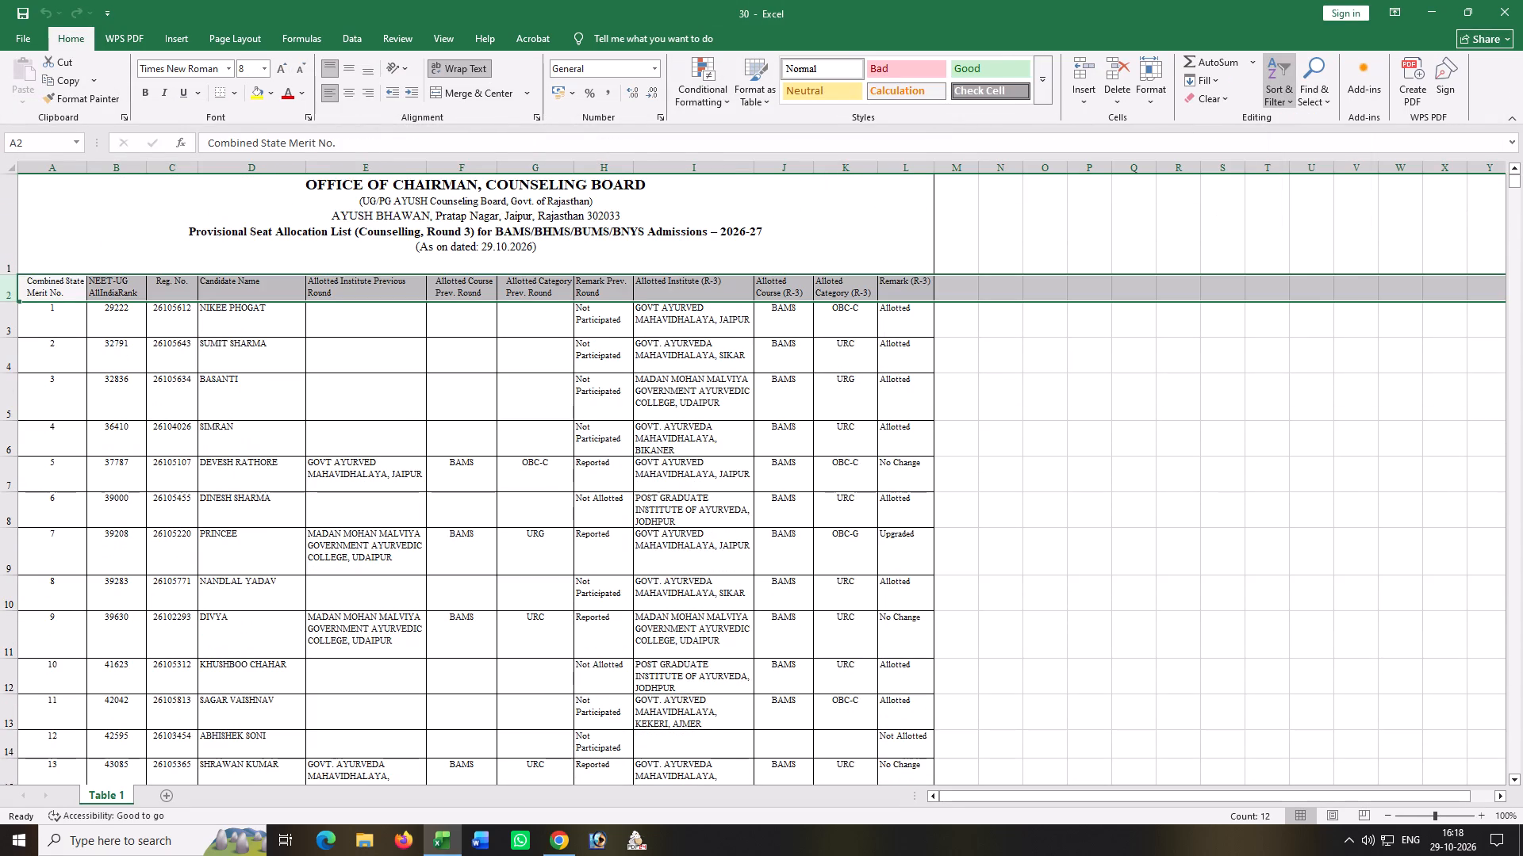
# Filter the Allotted Institute (R-3) column to show only Biyani Homeopathic Medical College and Hospital.
pyautogui.click(746, 295)
pyautogui.click(602, 455)
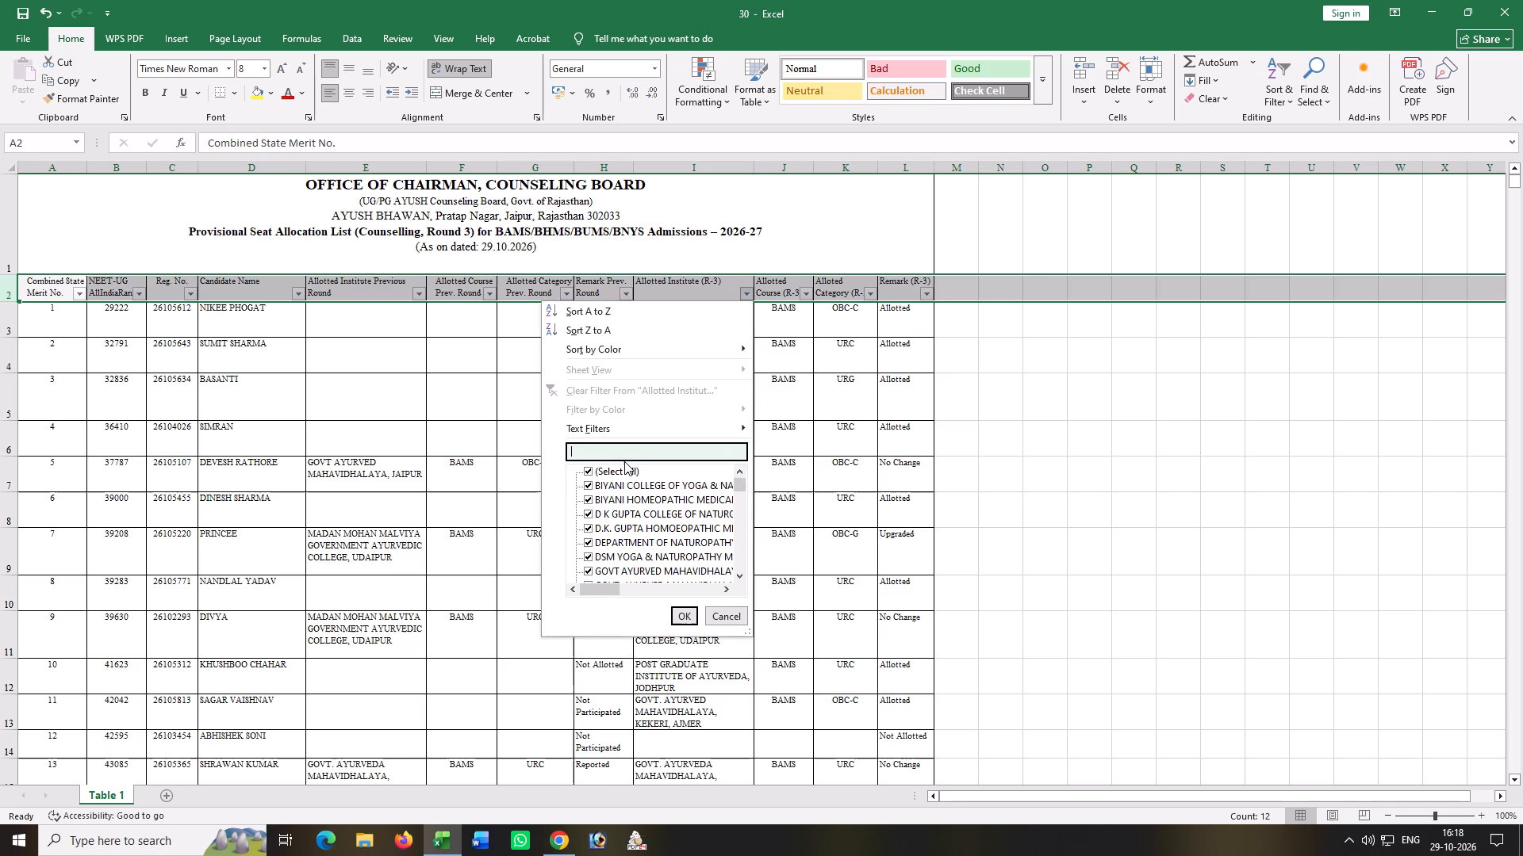
pyautogui.click(587, 470)
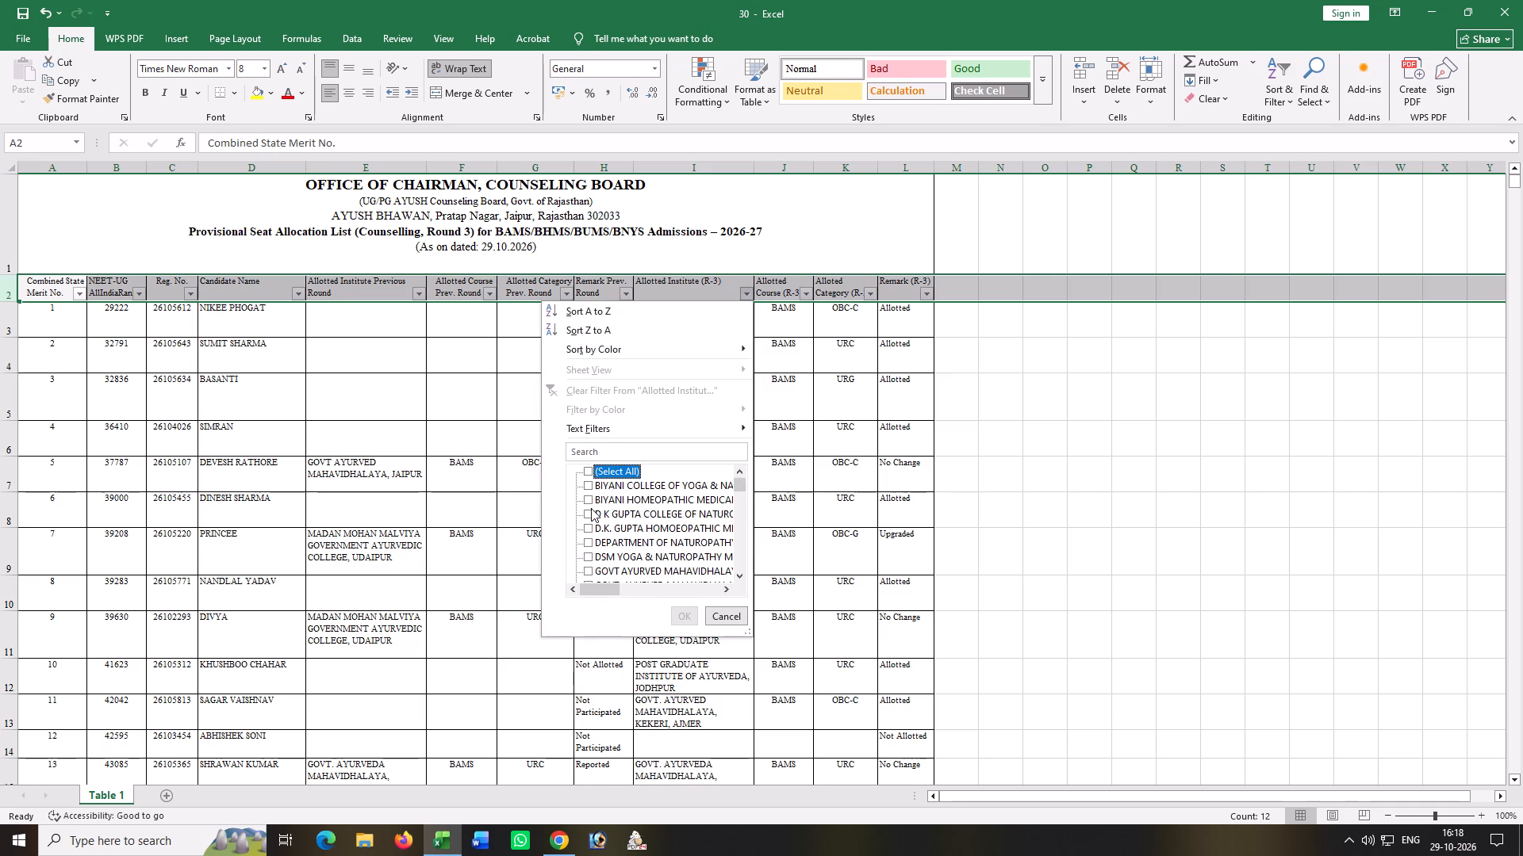
pyautogui.click(588, 500)
pyautogui.click(684, 621)
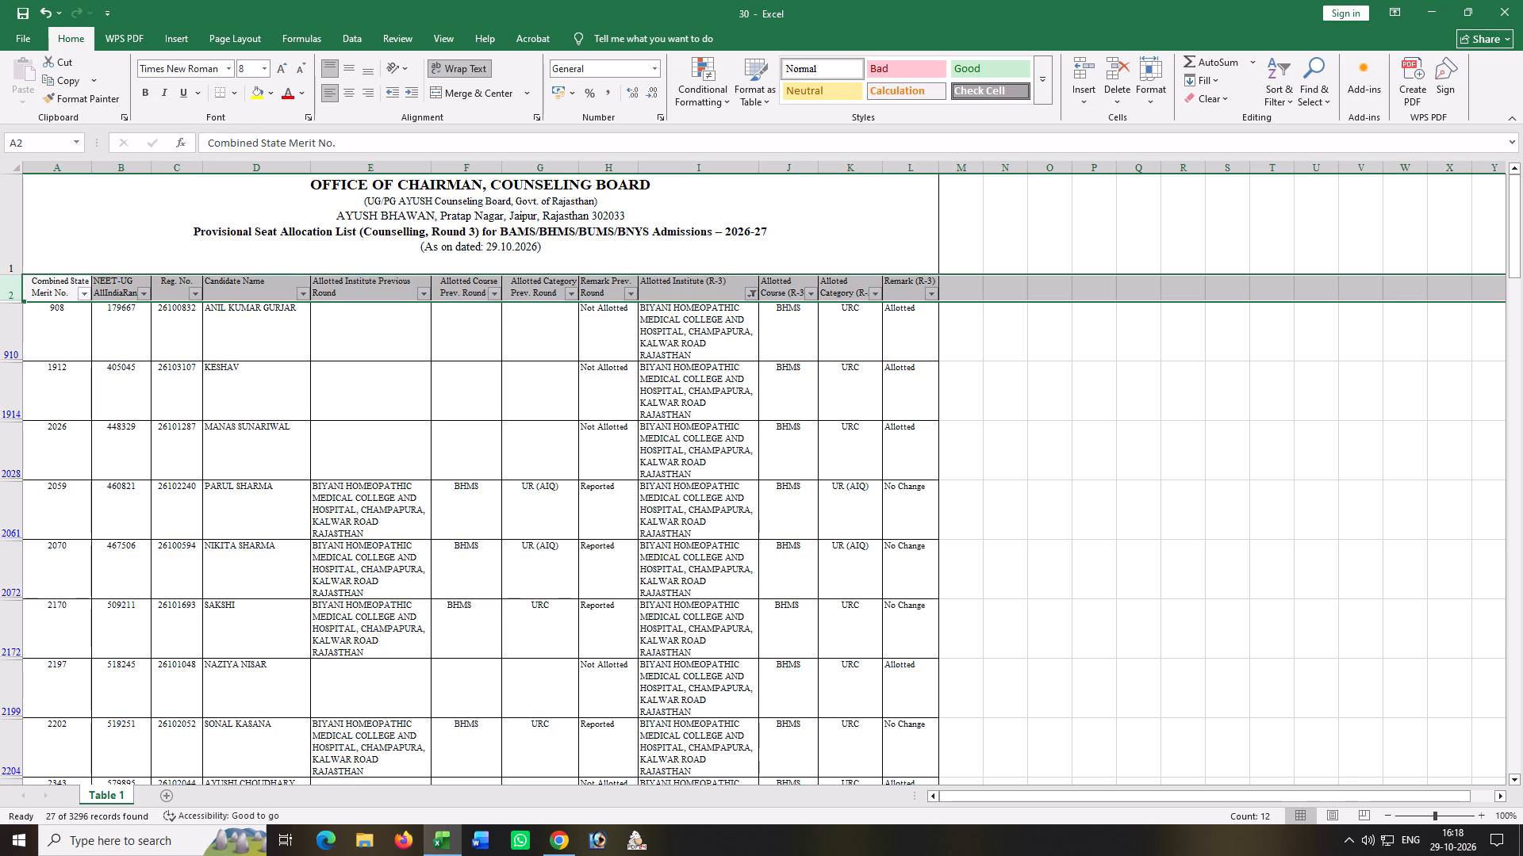
# Go through all the filtered Biyani Homeopathic Medical College rows, checking candidates, categories and remarks.
pyautogui.scroll(-1, 658, 583)
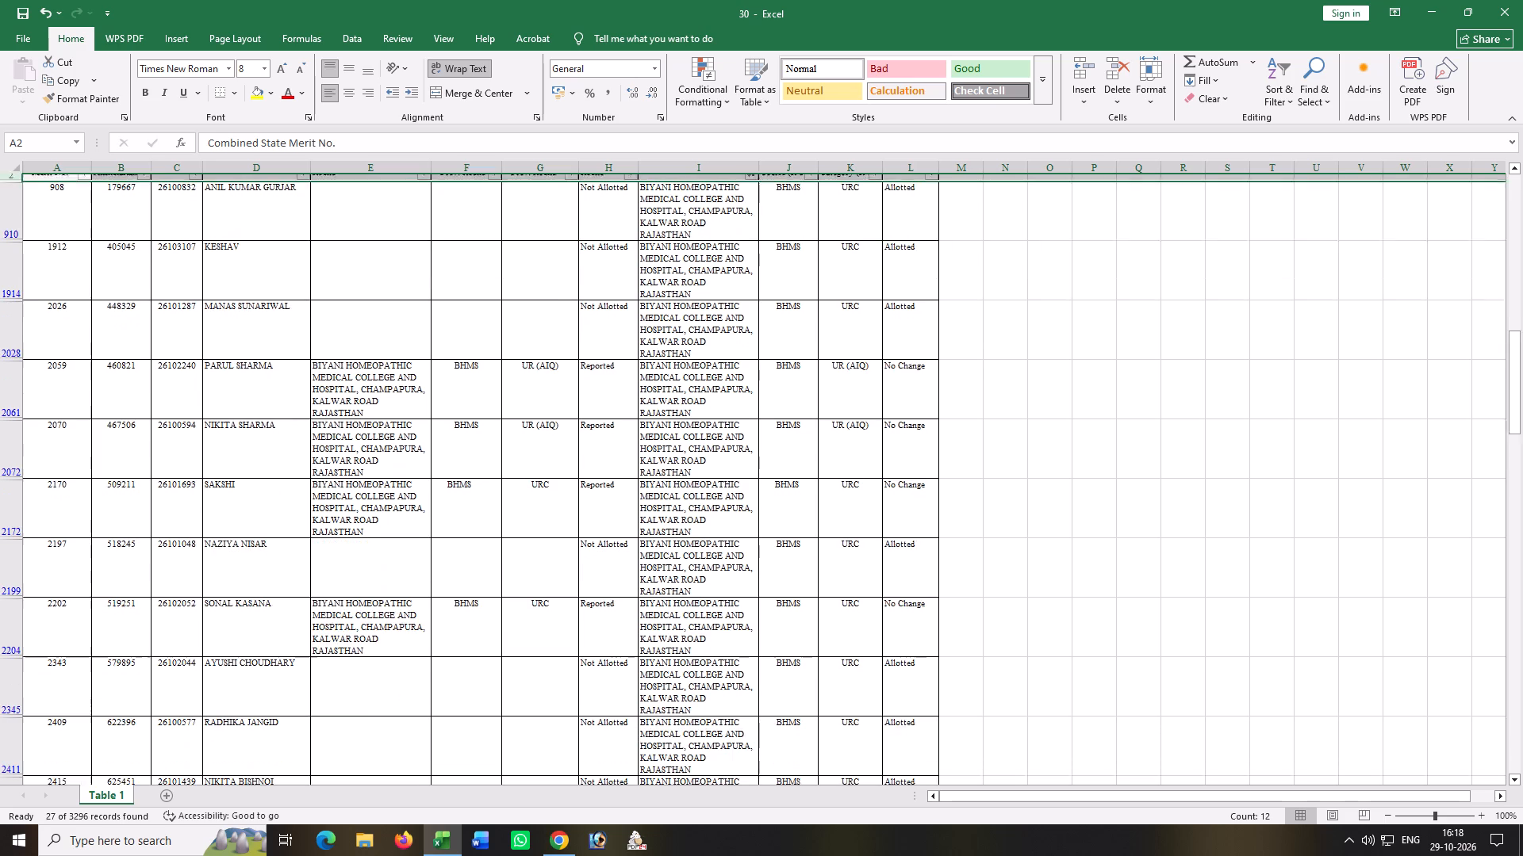
pyautogui.scroll(-3, 658, 583)
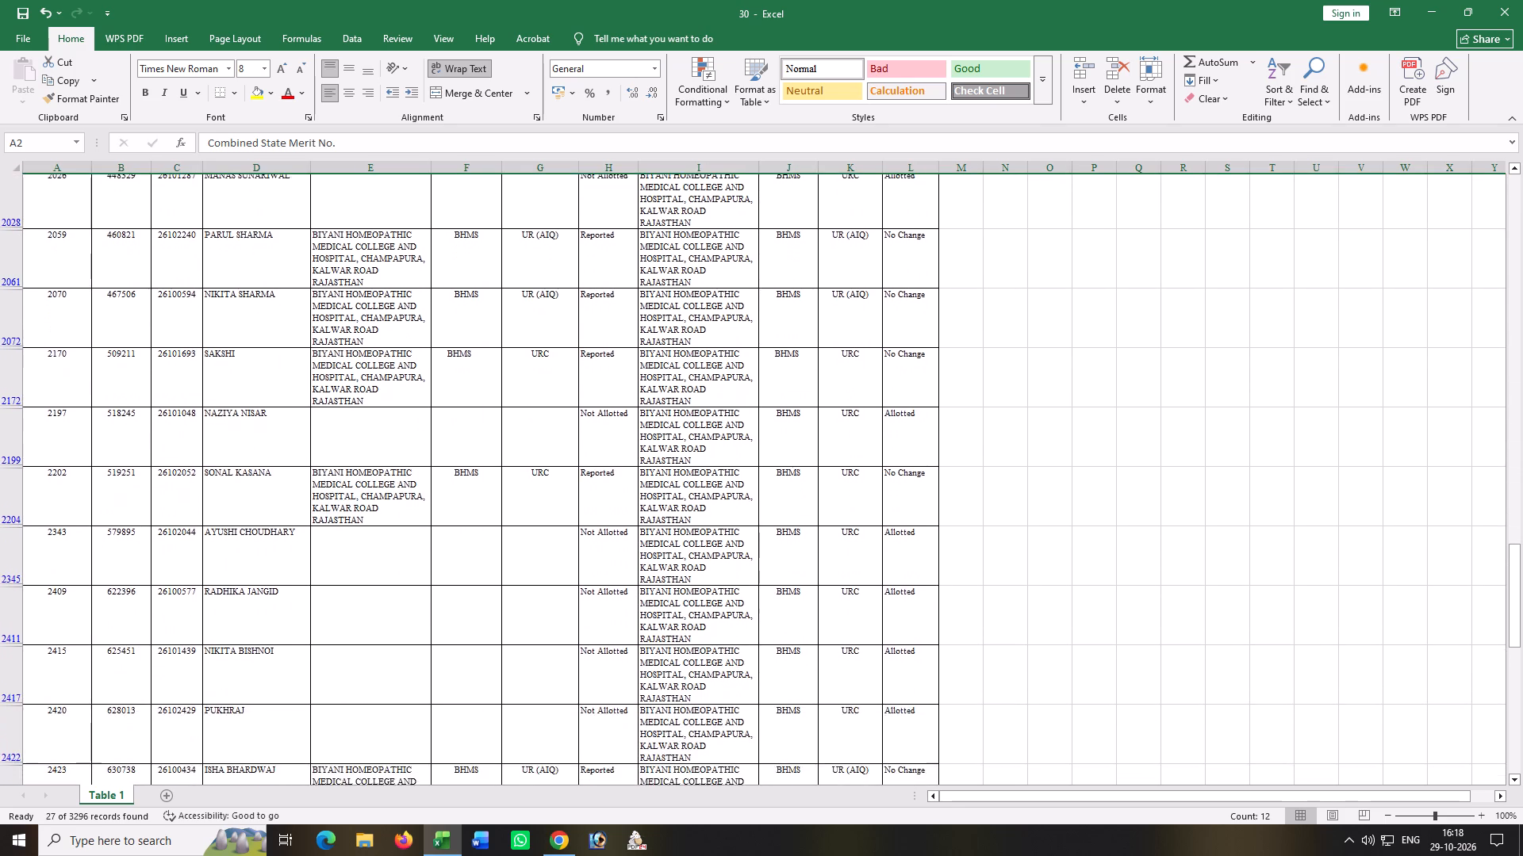
pyautogui.scroll(-6, 658, 583)
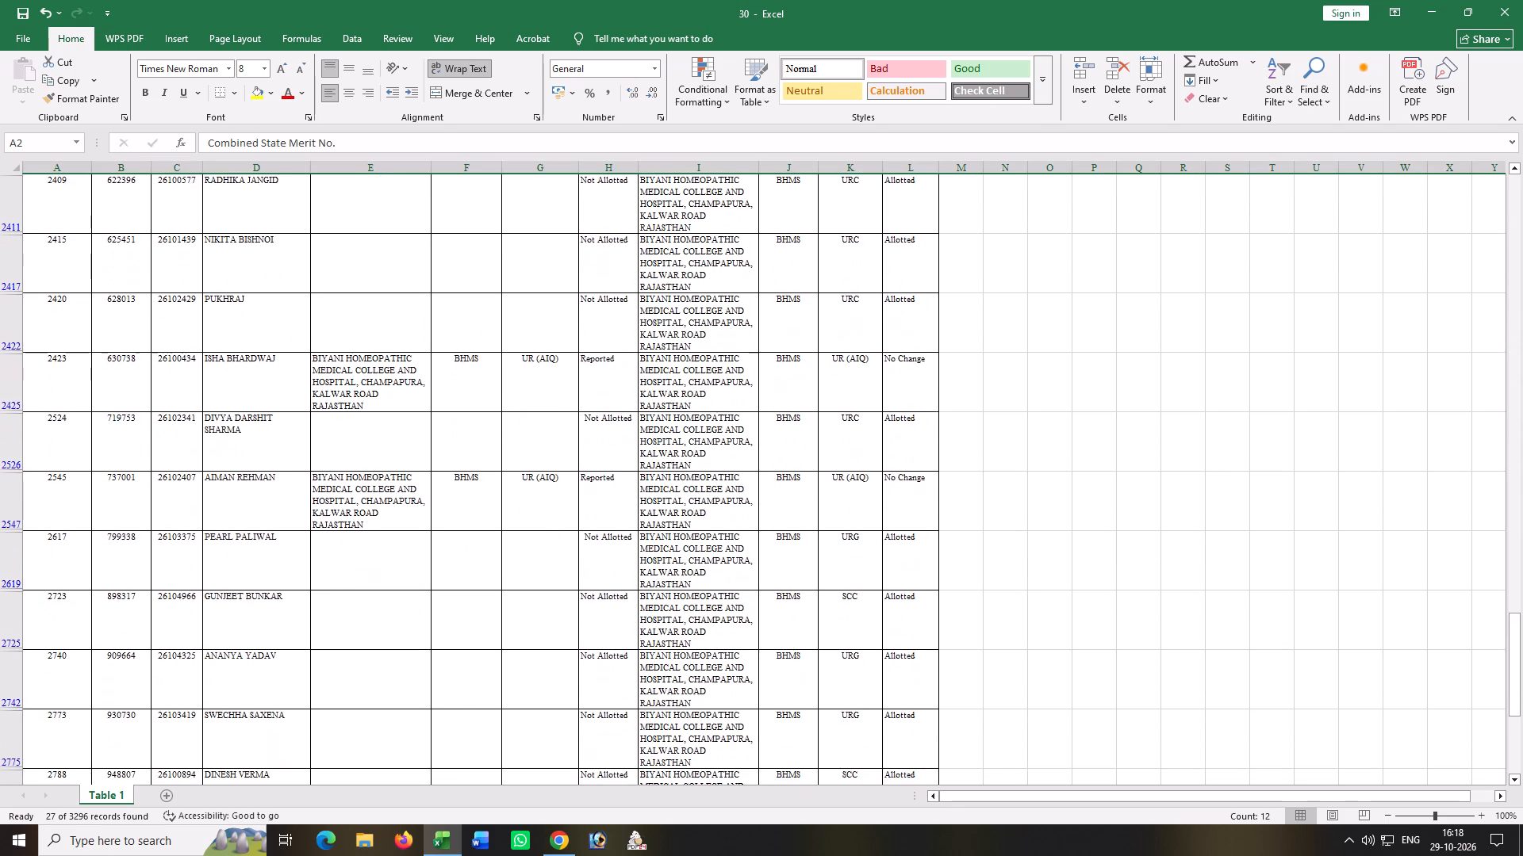
pyautogui.scroll(-12, 658, 583)
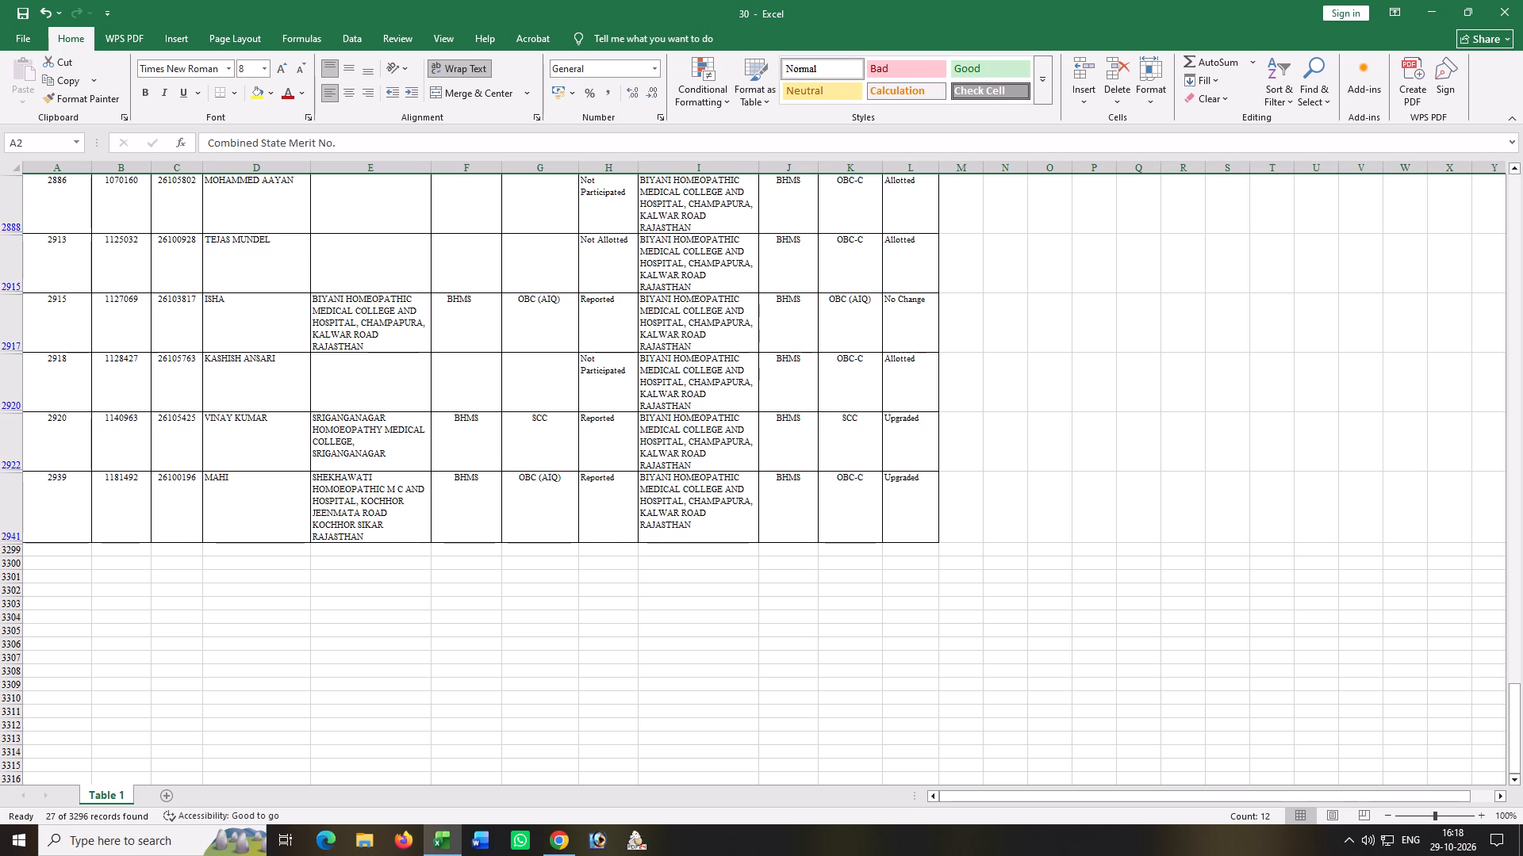
pyautogui.scroll(1, 658, 583)
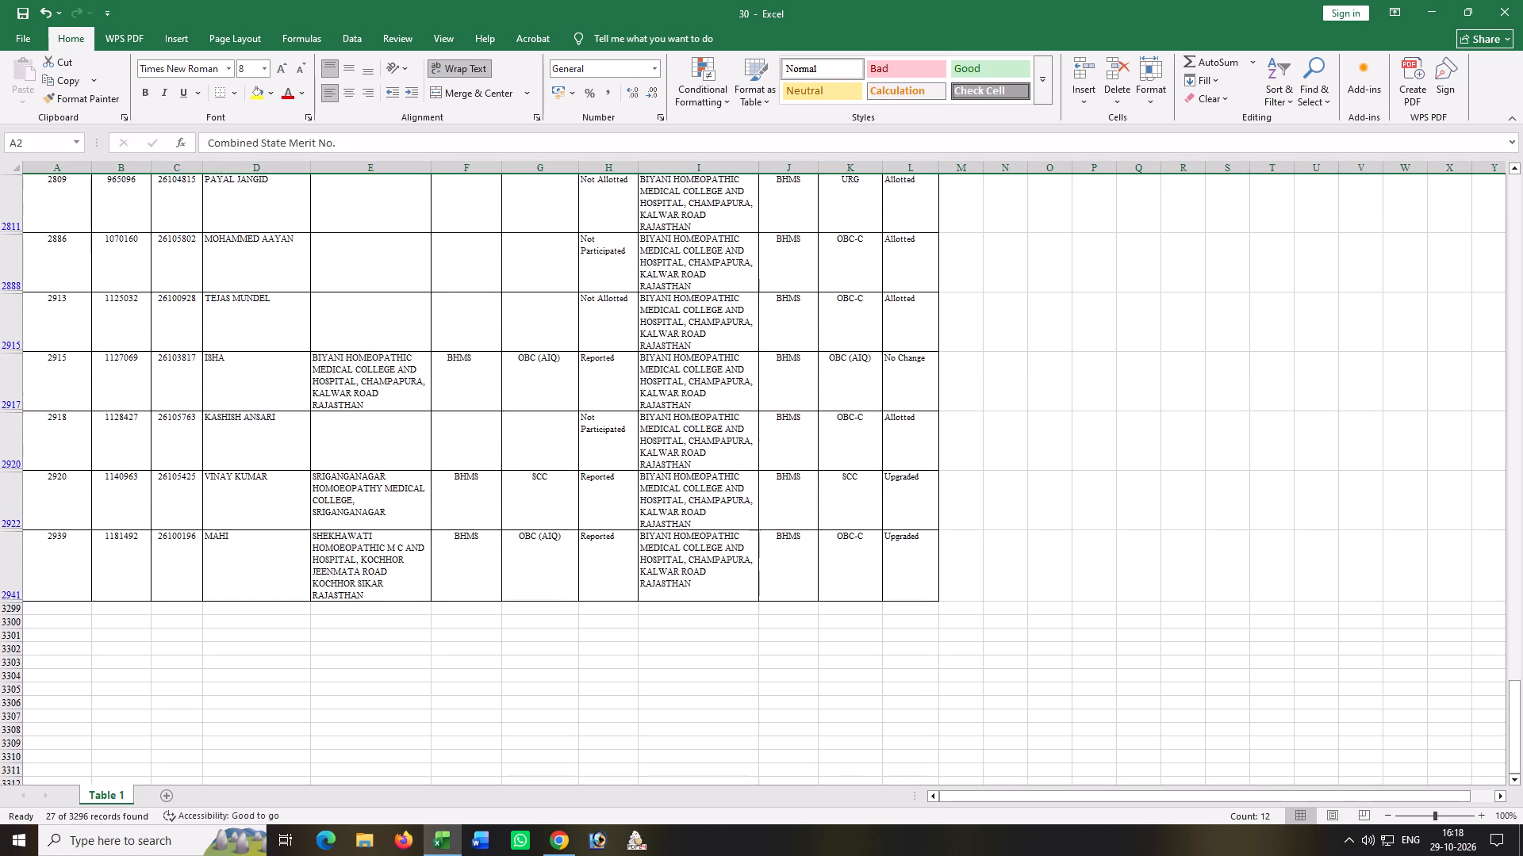
pyautogui.scroll(10, 658, 583)
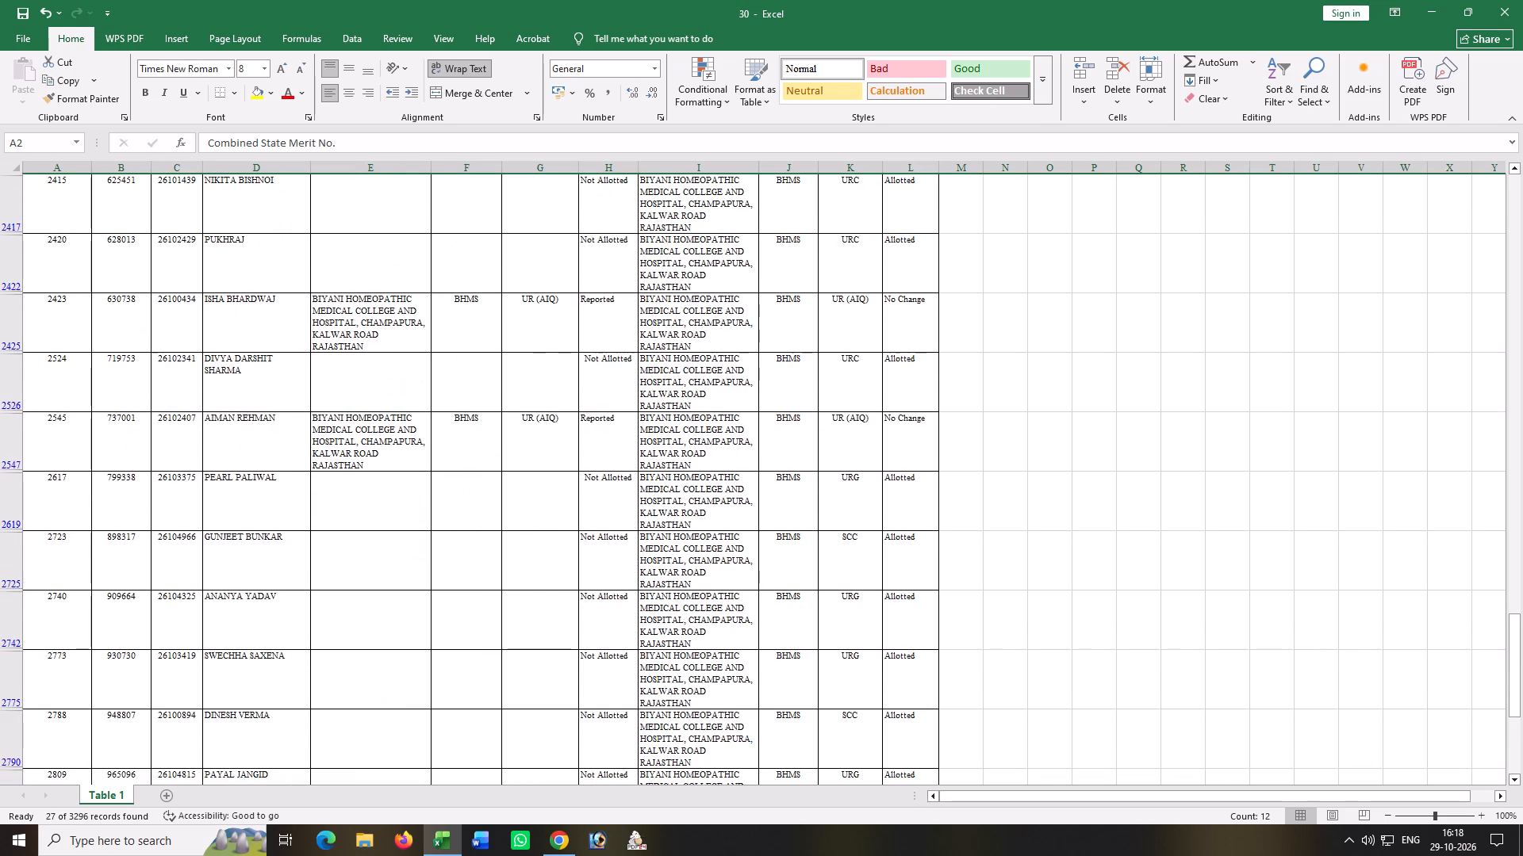
pyautogui.scroll(19, 658, 583)
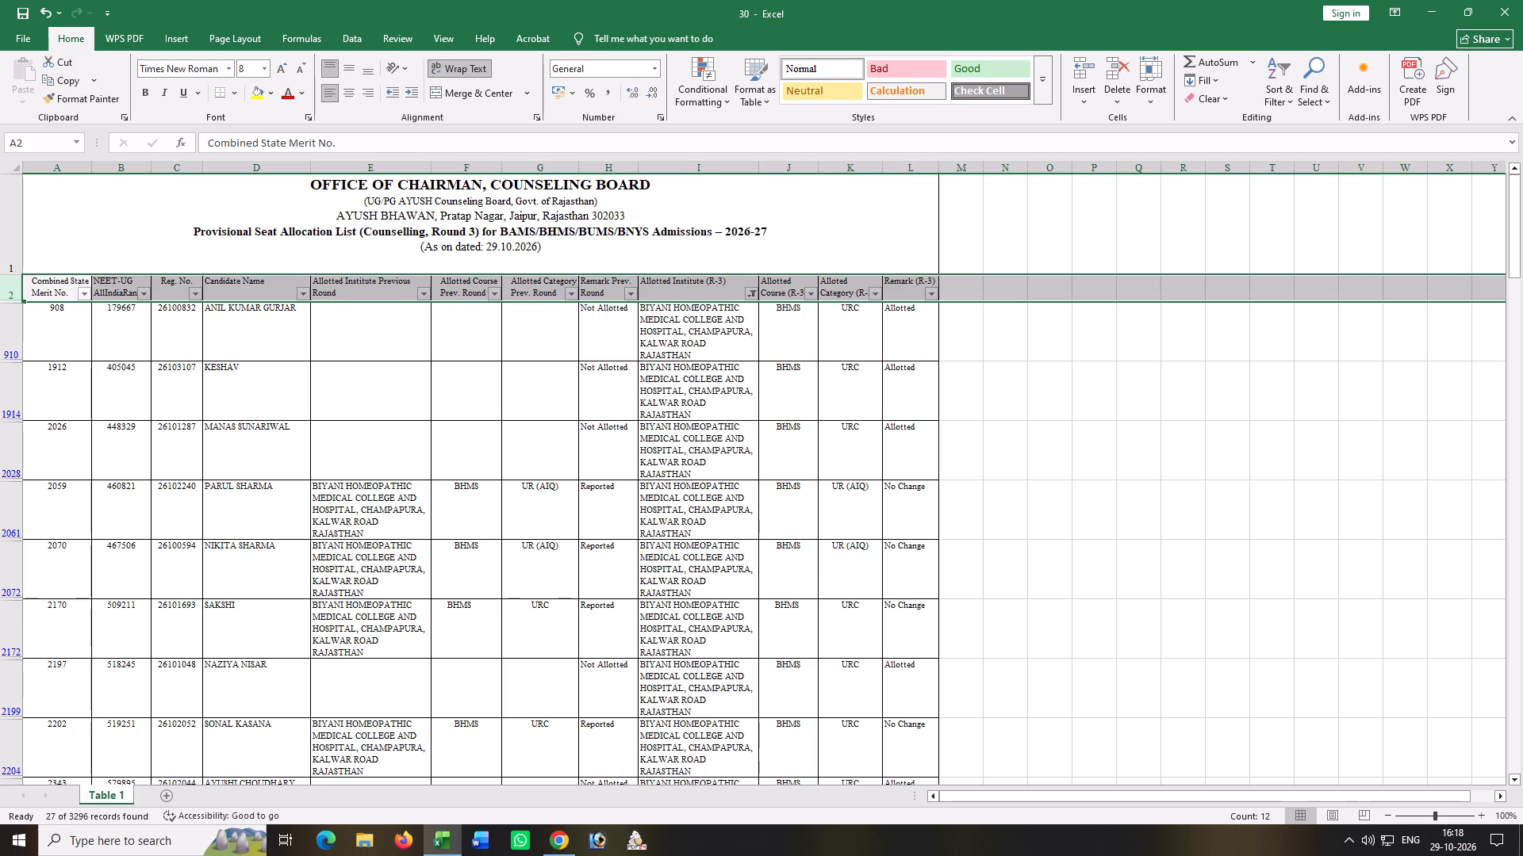
# Switch the Allotted Institute (R-3) filter to only D.K. Gupta Homoeopathic Medical College and go through its rows.
pyautogui.click(750, 295)
pyautogui.click(587, 500)
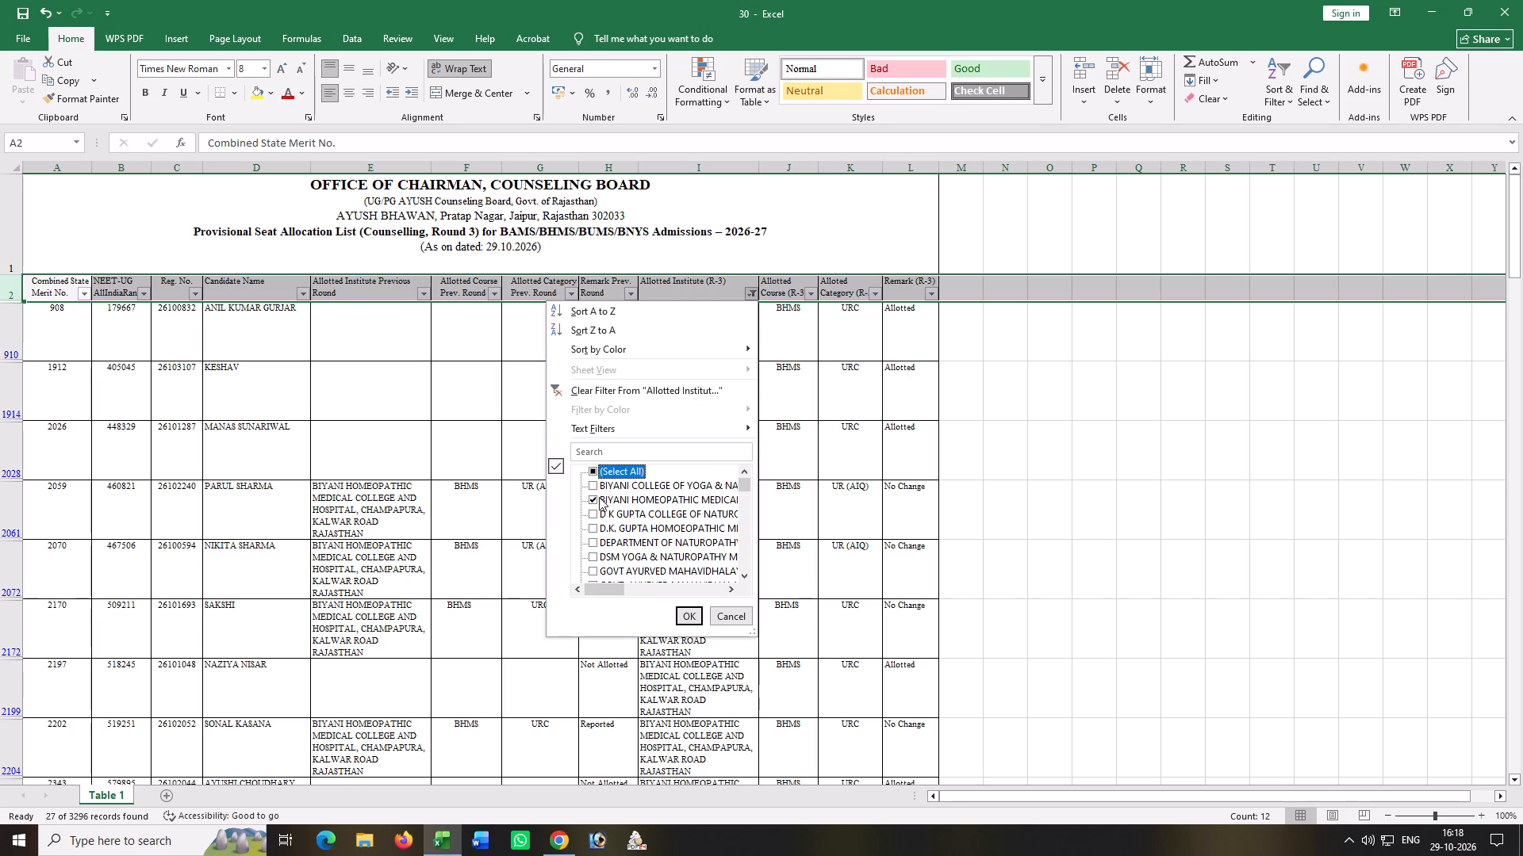
pyautogui.click(600, 497)
pyautogui.click(599, 526)
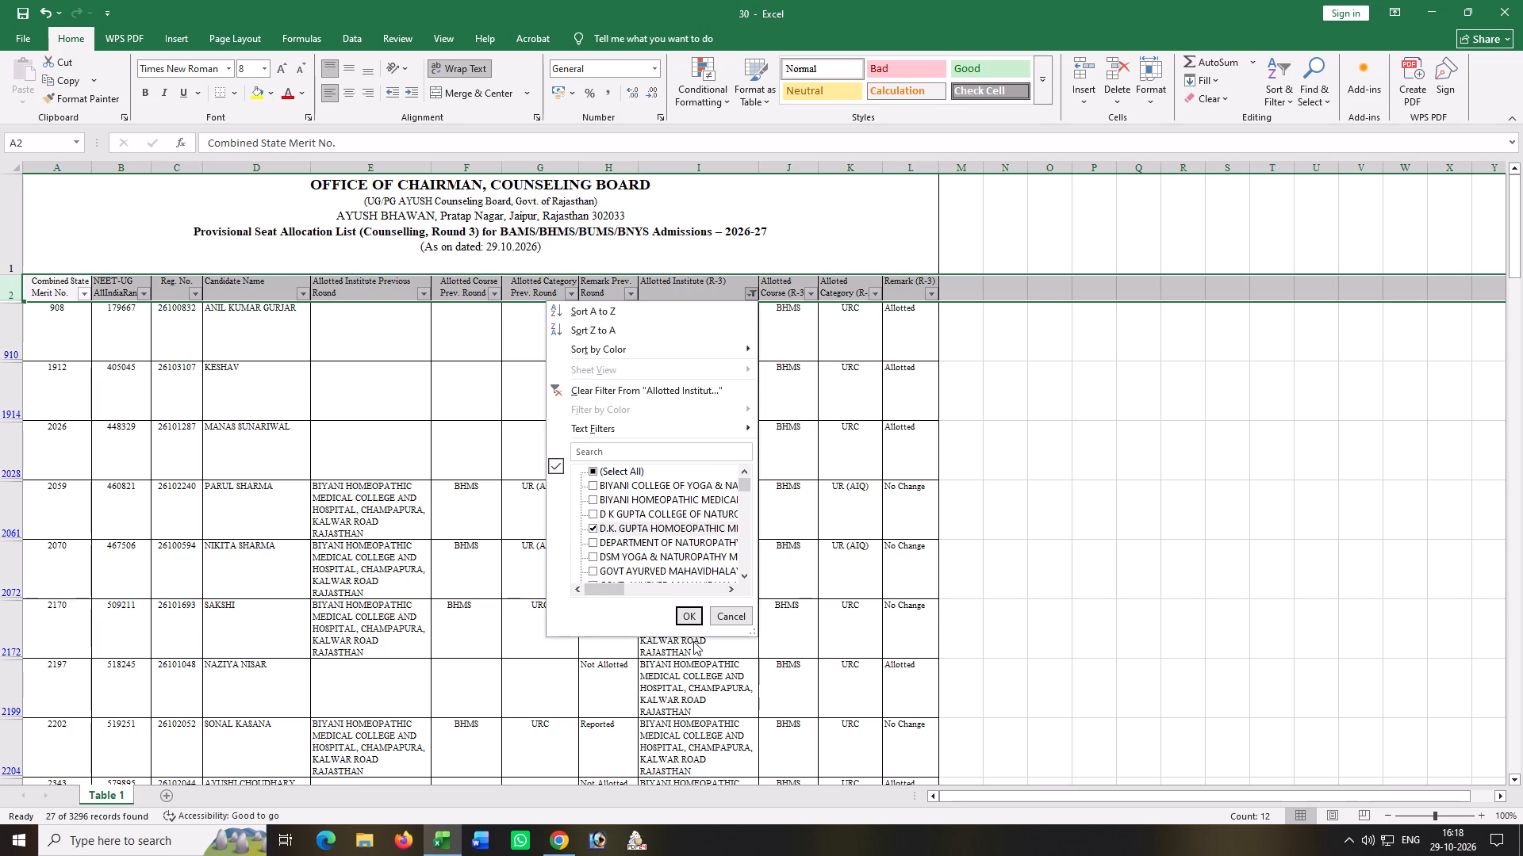
pyautogui.click(690, 617)
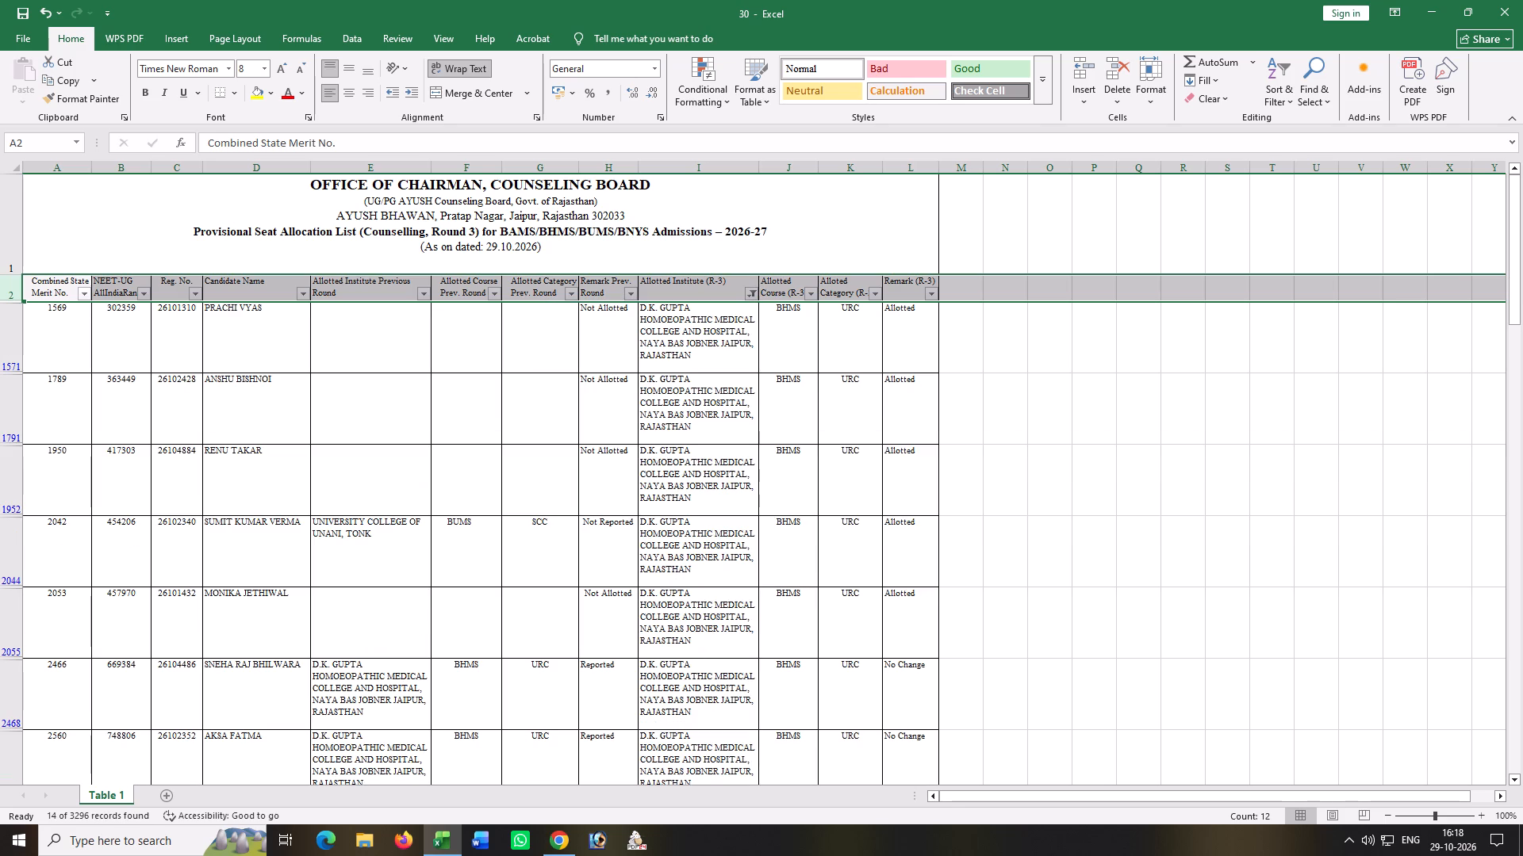
pyautogui.scroll(-8, 678, 560)
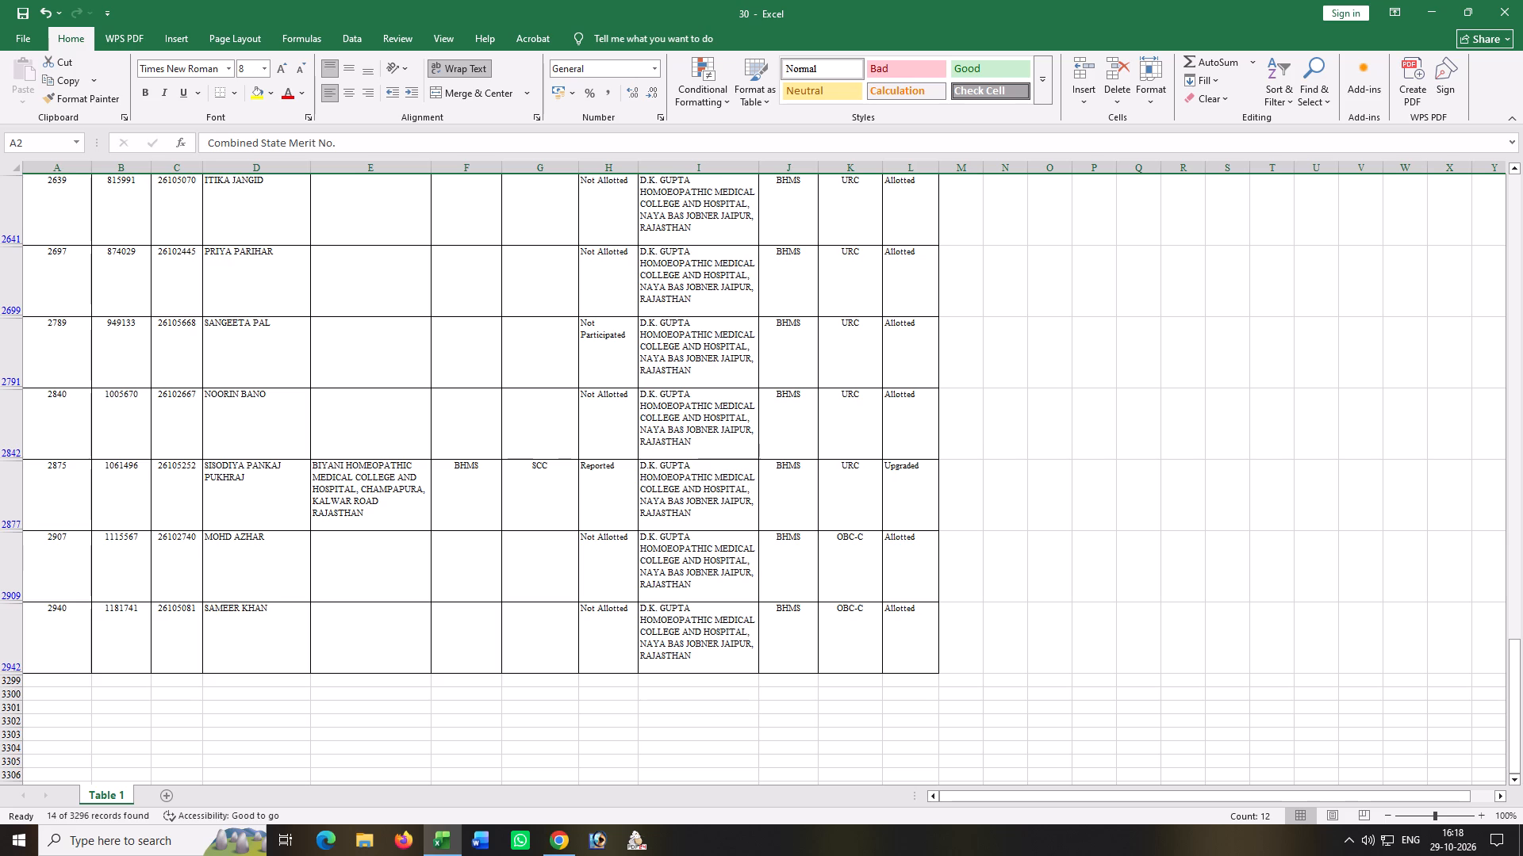
pyautogui.scroll(4, 678, 560)
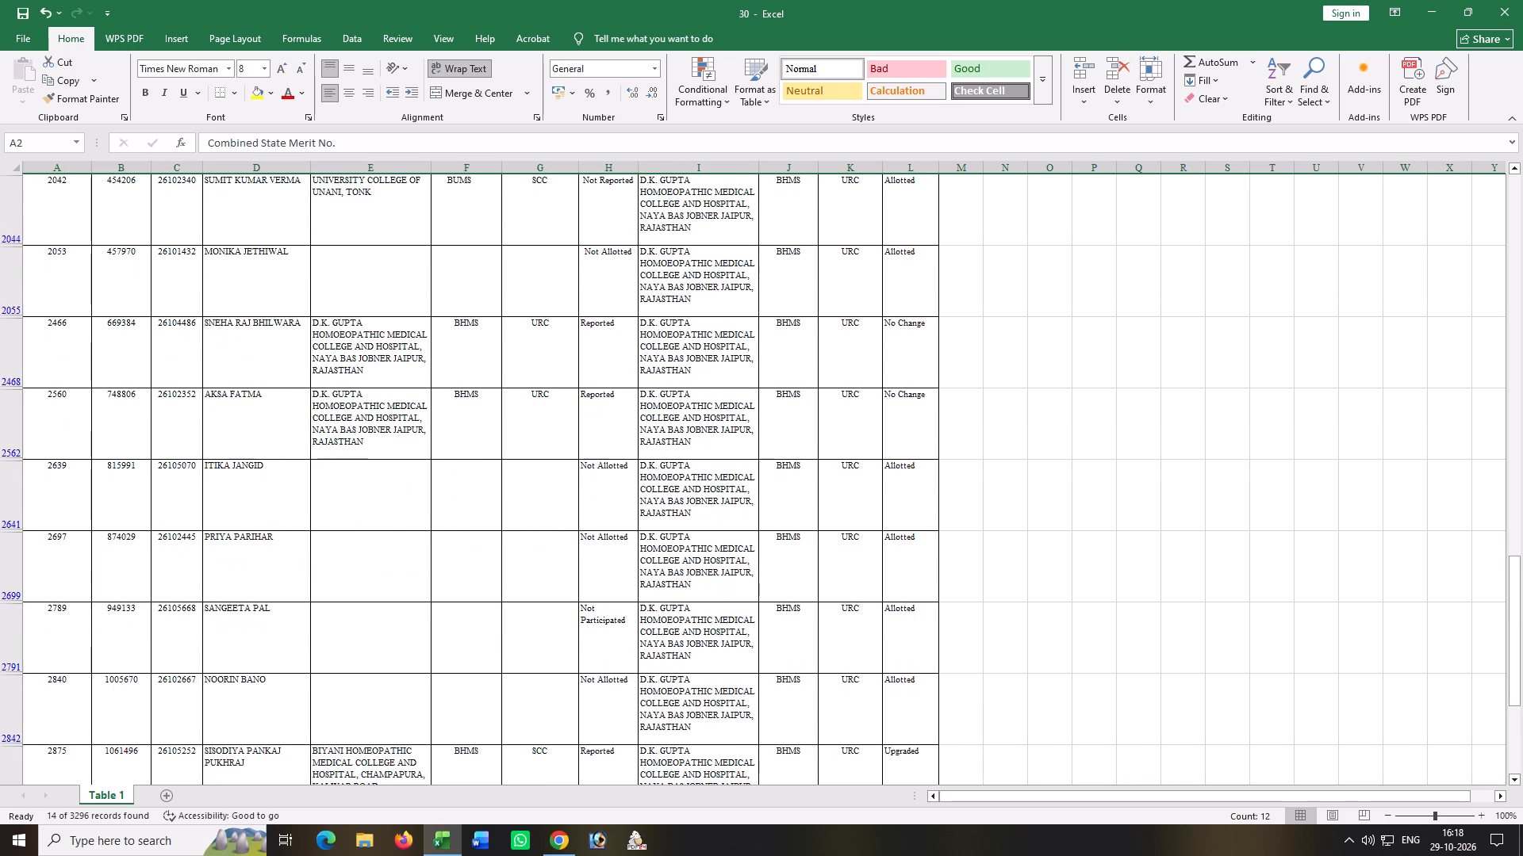
pyautogui.scroll(3, 678, 560)
pyautogui.scroll(4, 727, 338)
# Switch the Allotted Institute (R-3) filter to only MP Khunteta Homoeopathy Medical College, Jaipur.
pyautogui.click(750, 293)
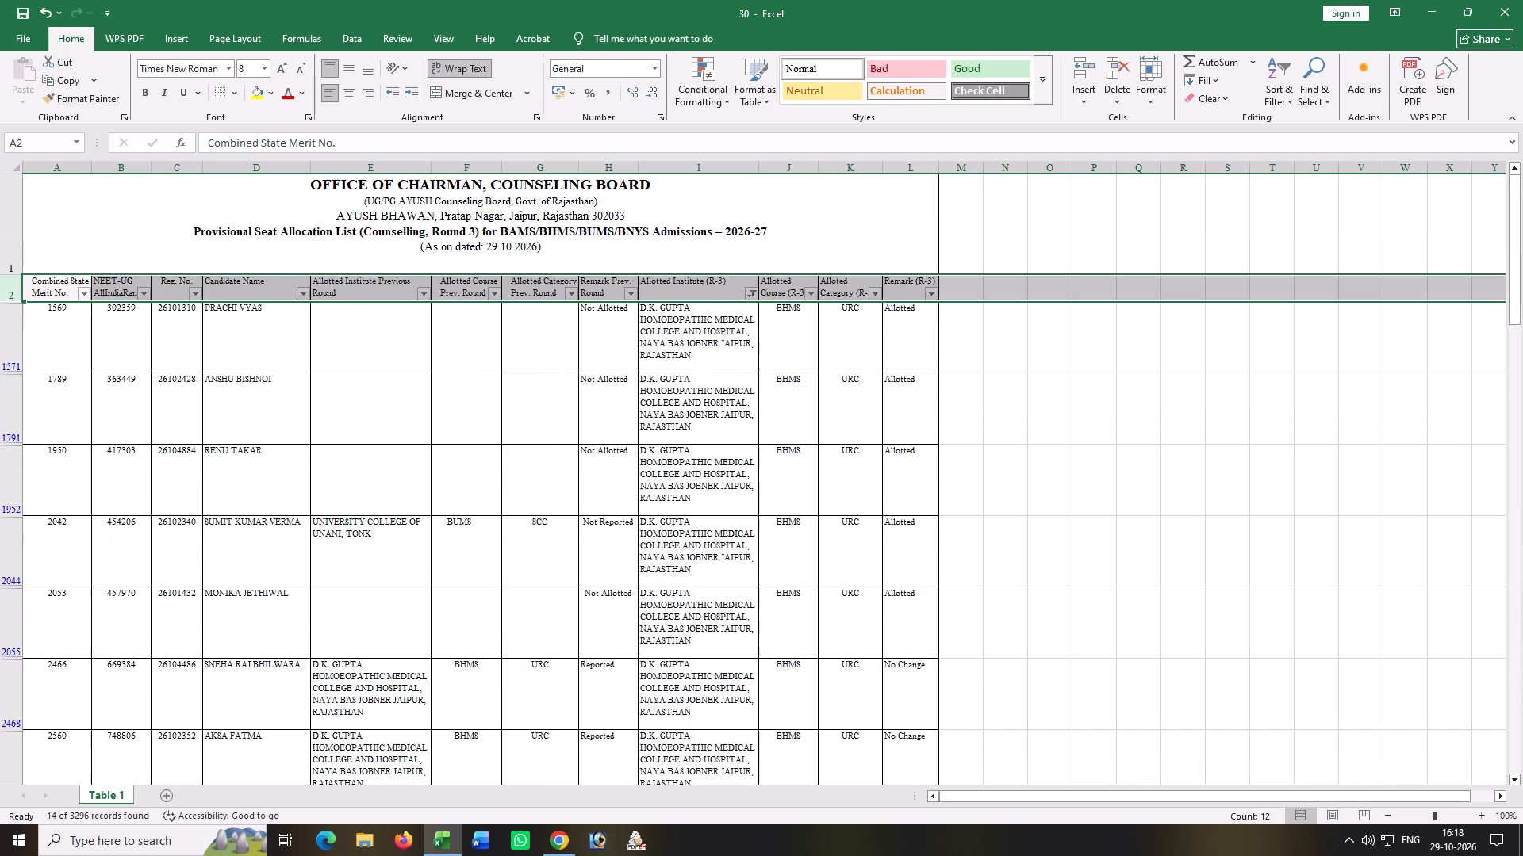
pyautogui.click(595, 527)
pyautogui.scroll(-1, 597, 536)
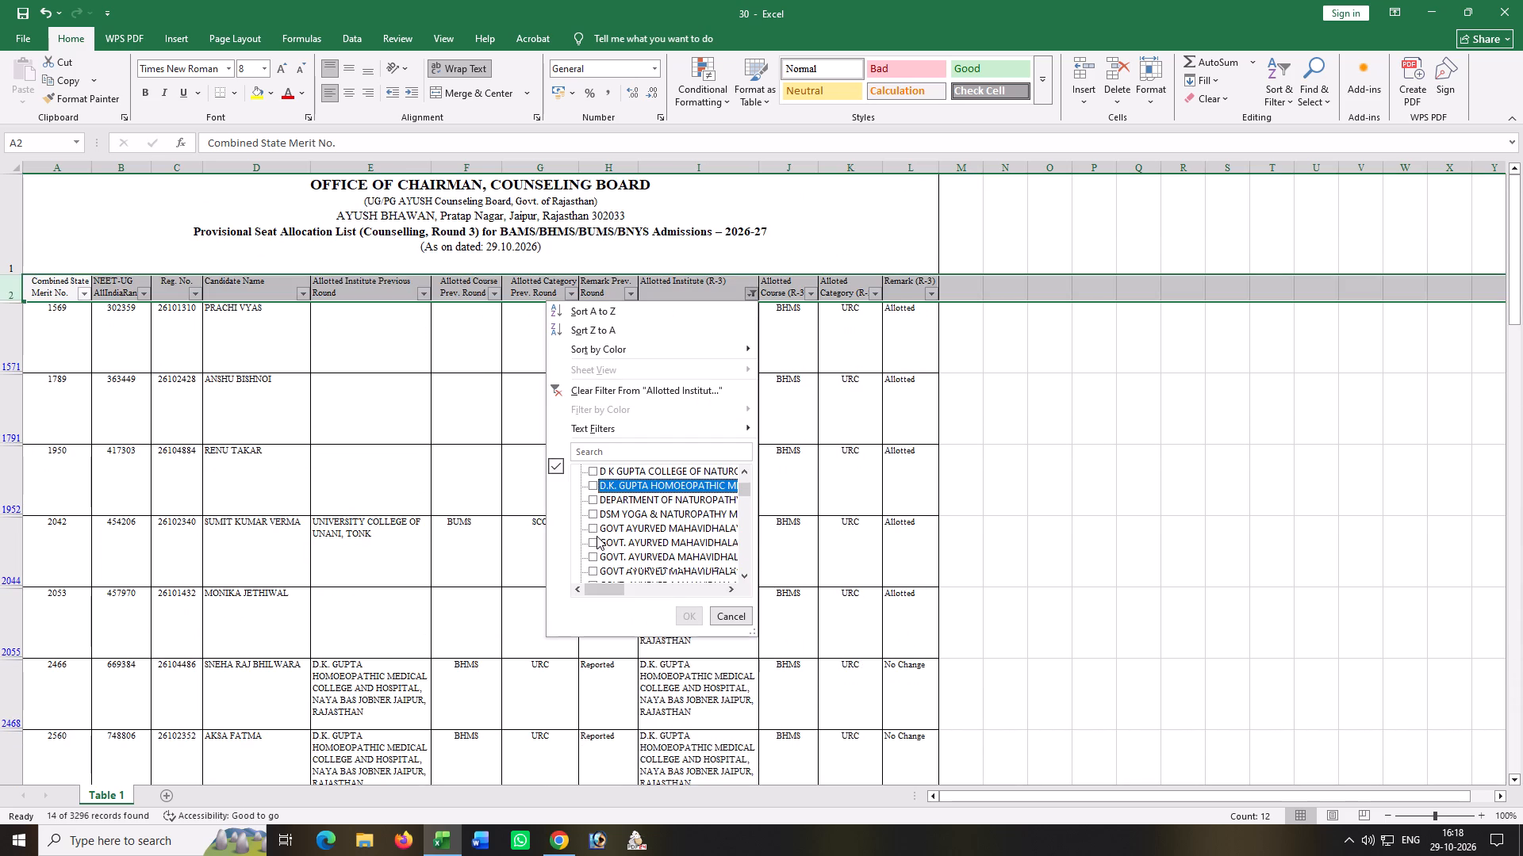
pyautogui.scroll(-2, 622, 521)
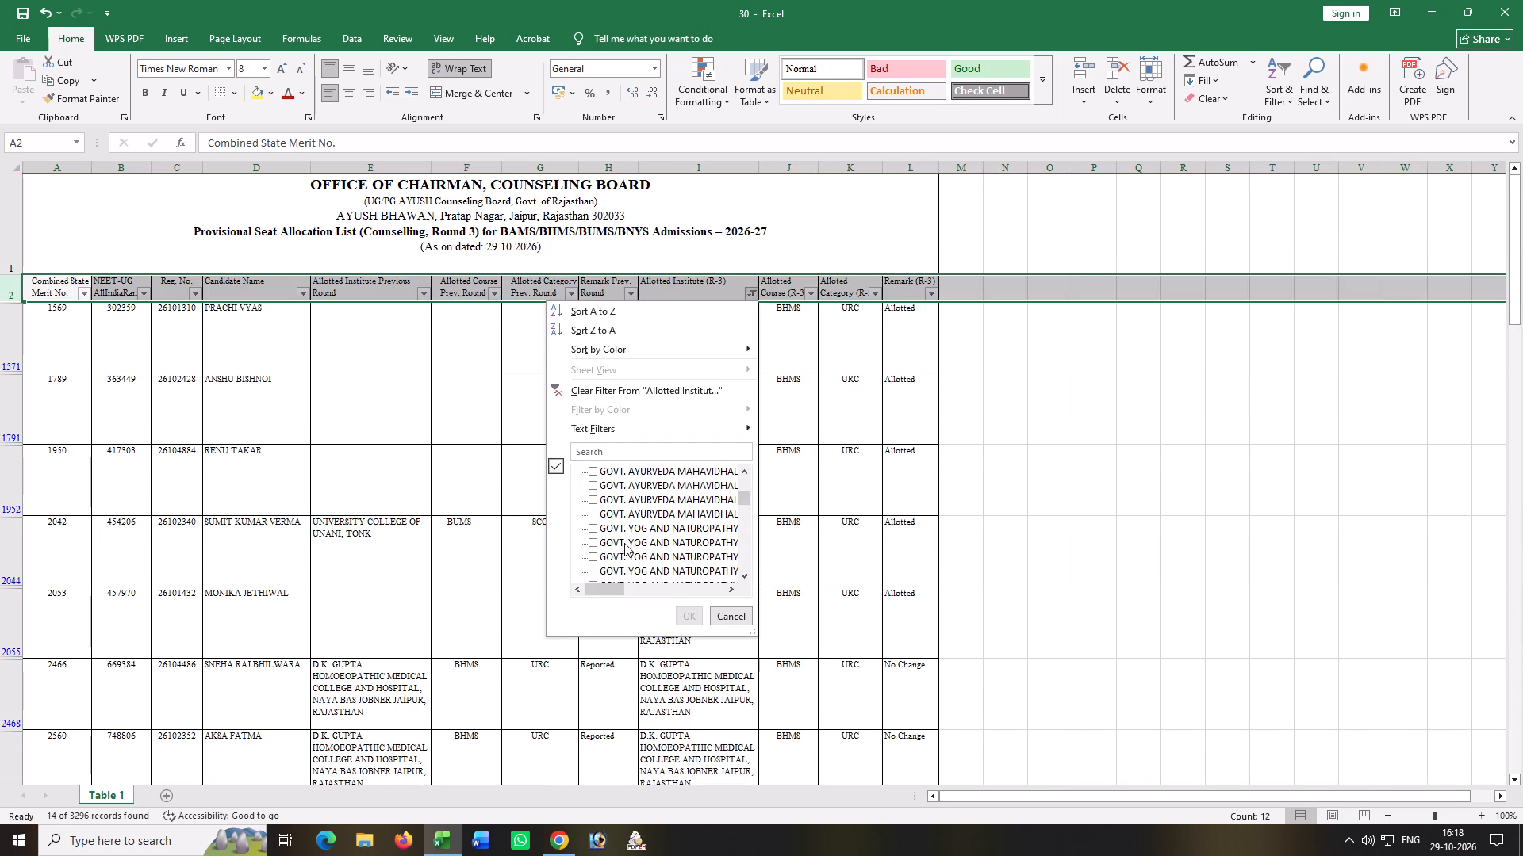
pyautogui.scroll(-4, 624, 543)
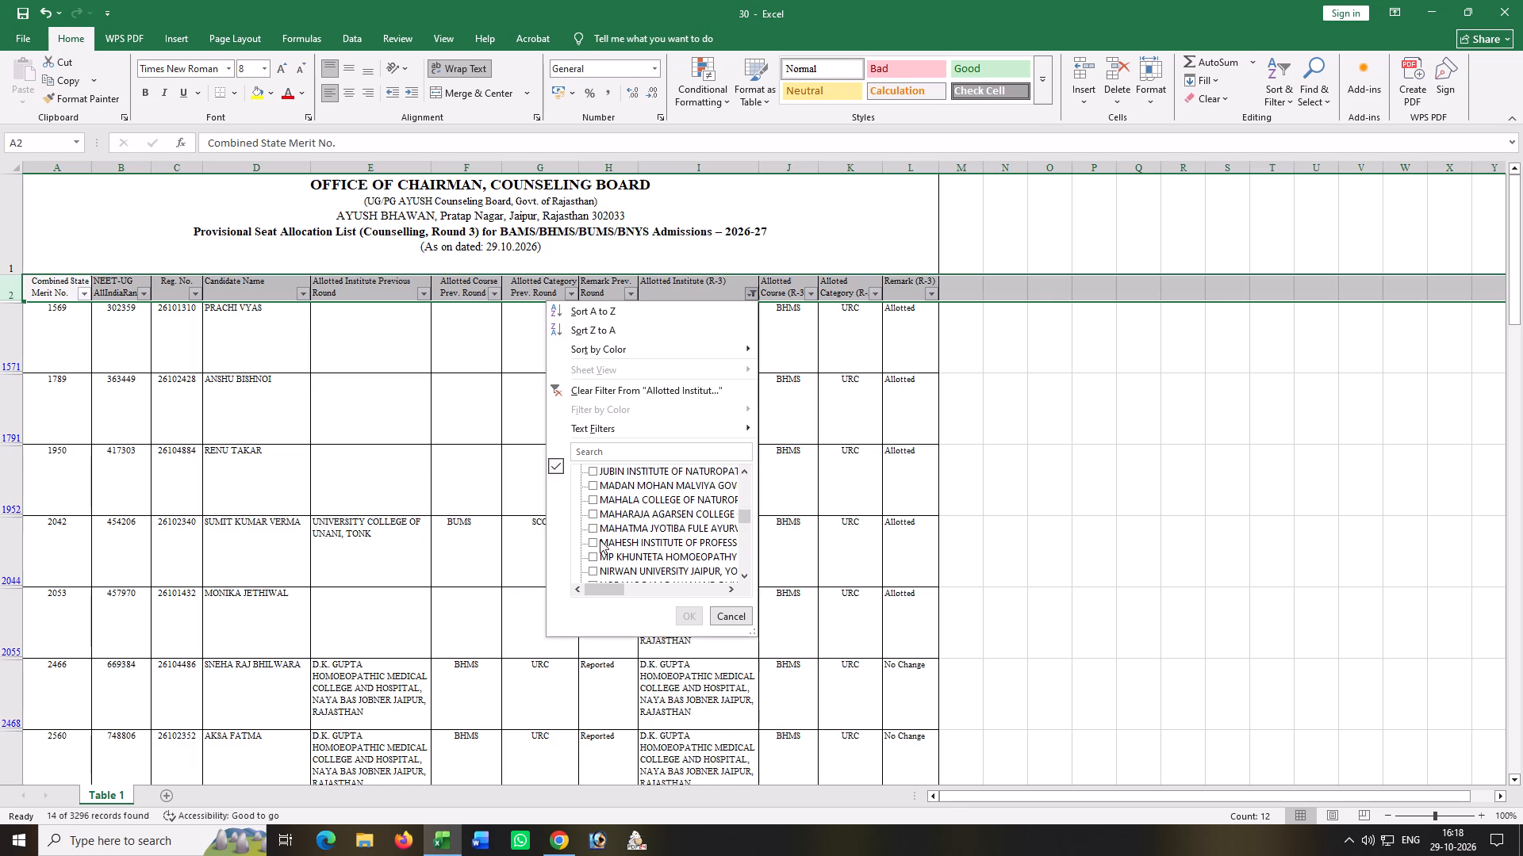
pyautogui.click(602, 558)
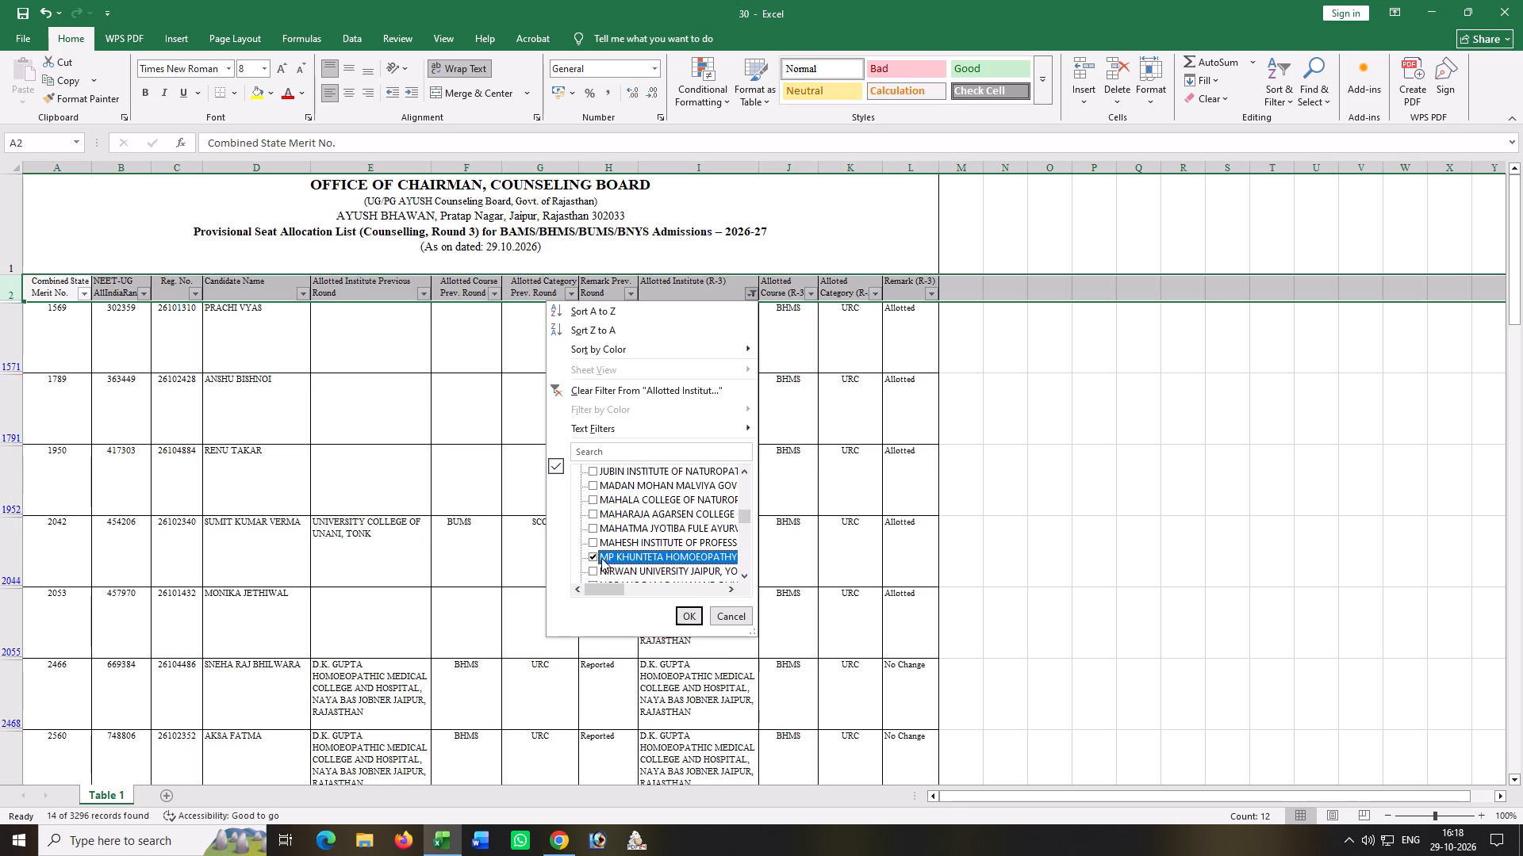
pyautogui.click(687, 618)
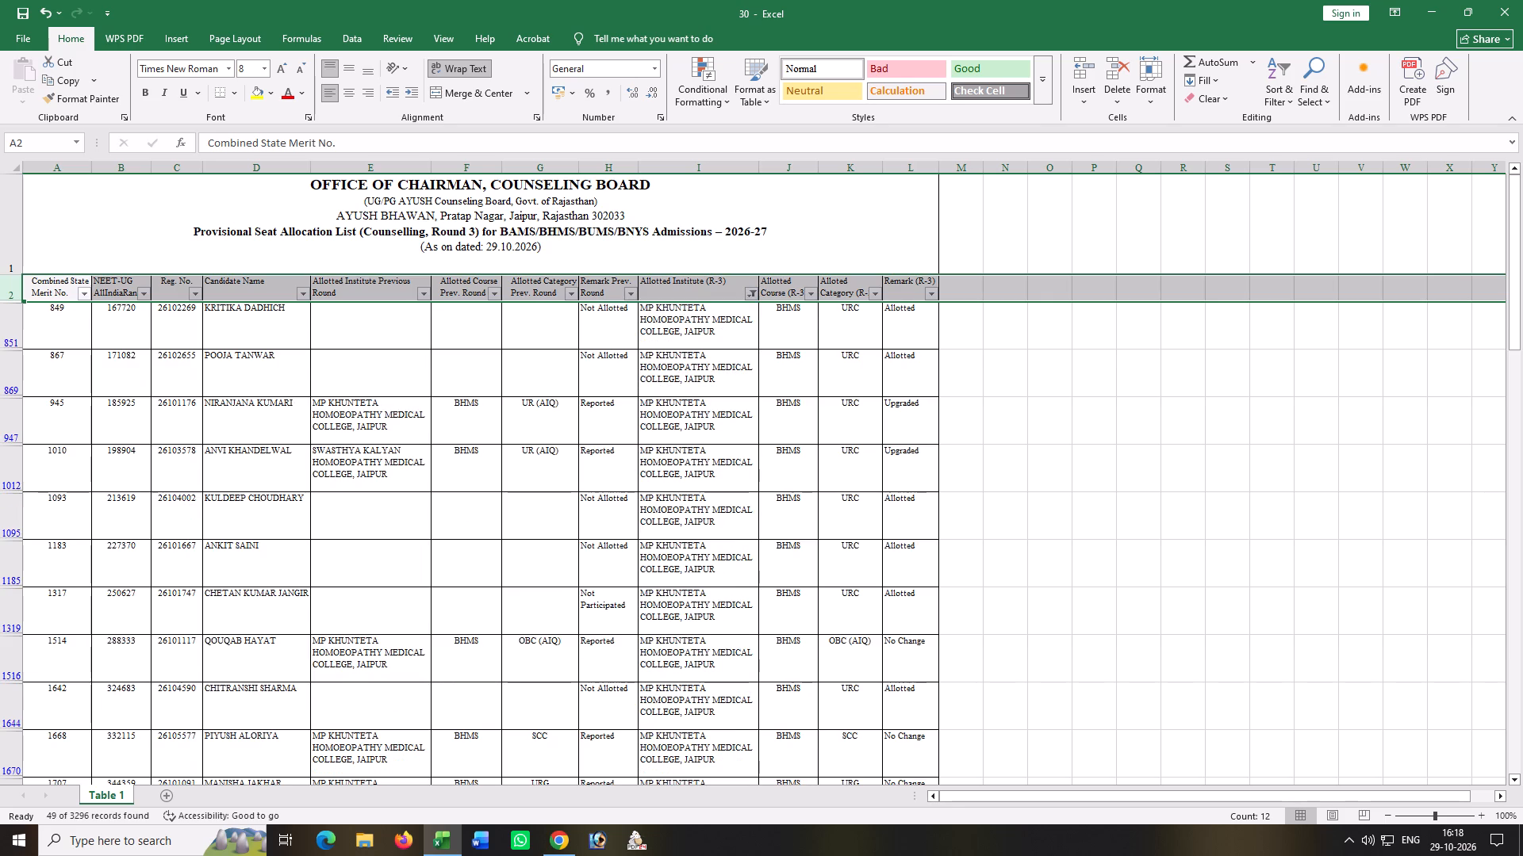
# Go through all the filtered MP Khunteta Homoeopathy Medical College rows, checking candidates, allotted categories and remarks.
pyautogui.scroll(-6, 719, 537)
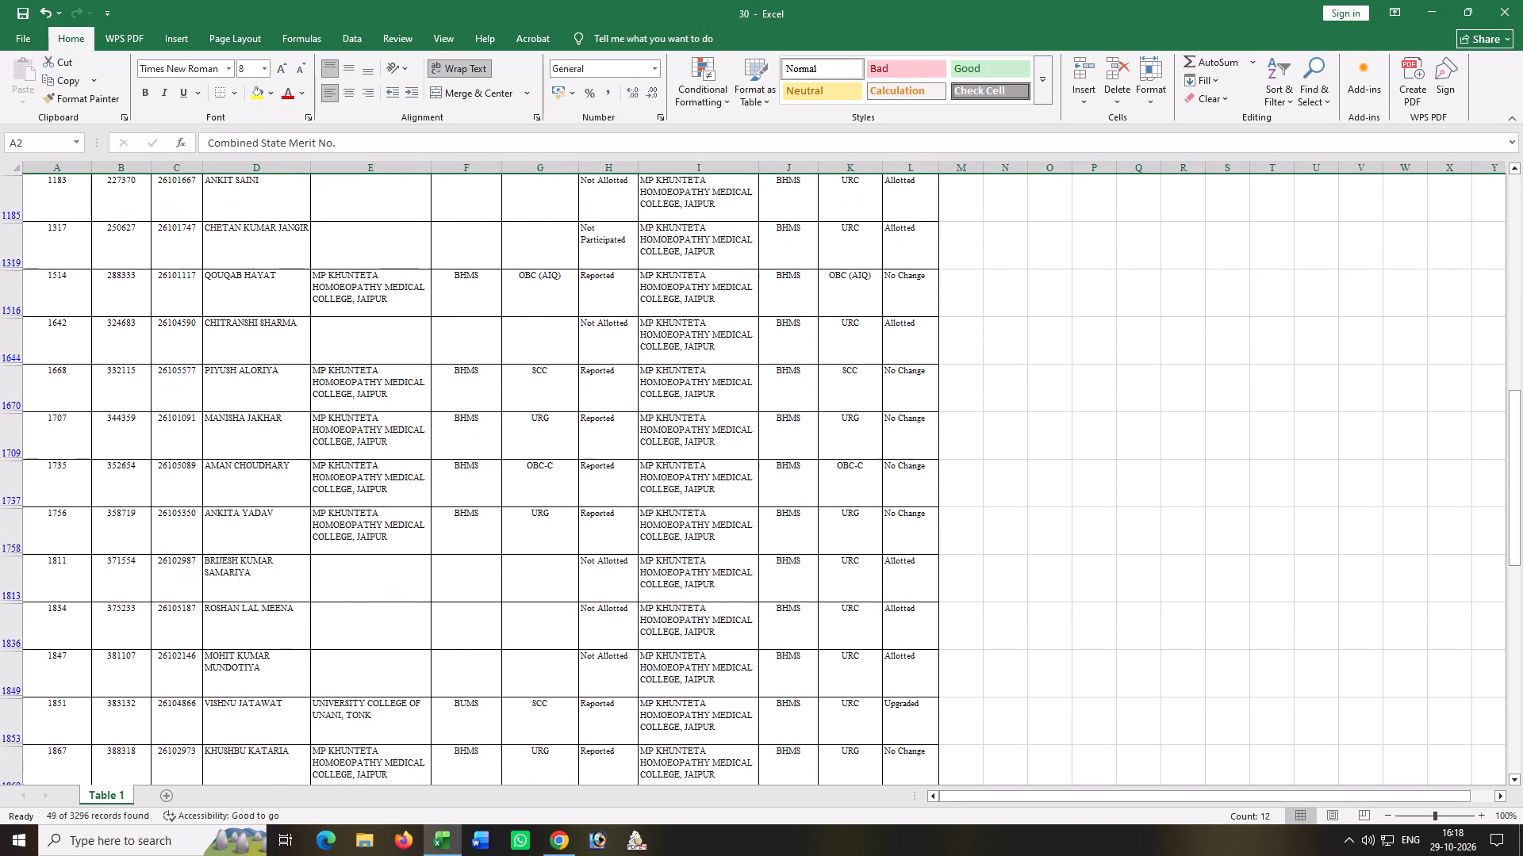
pyautogui.scroll(-11, 719, 537)
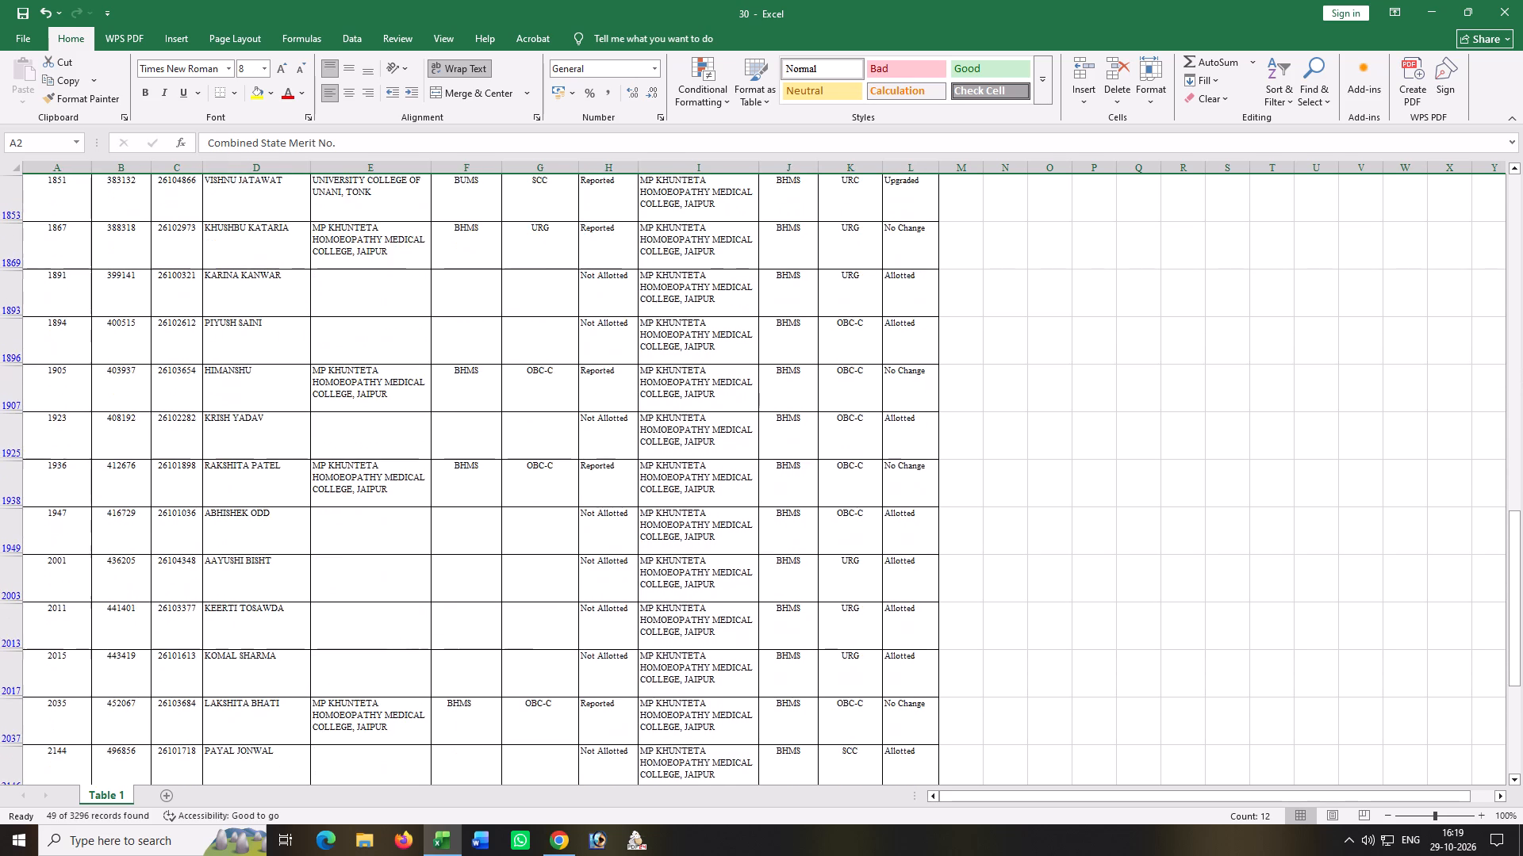
pyautogui.scroll(-6, 719, 537)
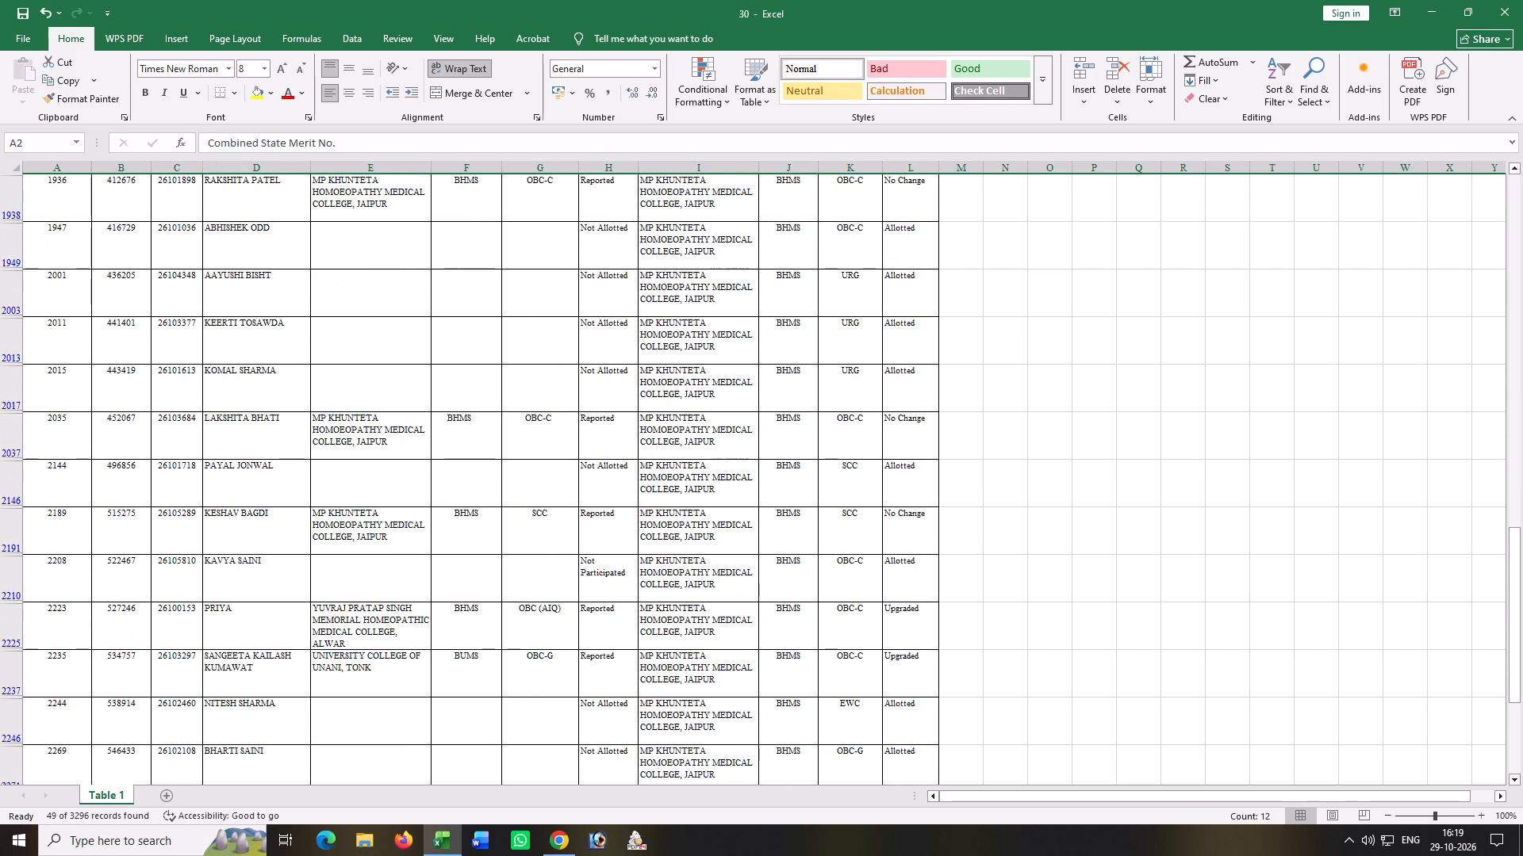
pyautogui.scroll(-2, 719, 537)
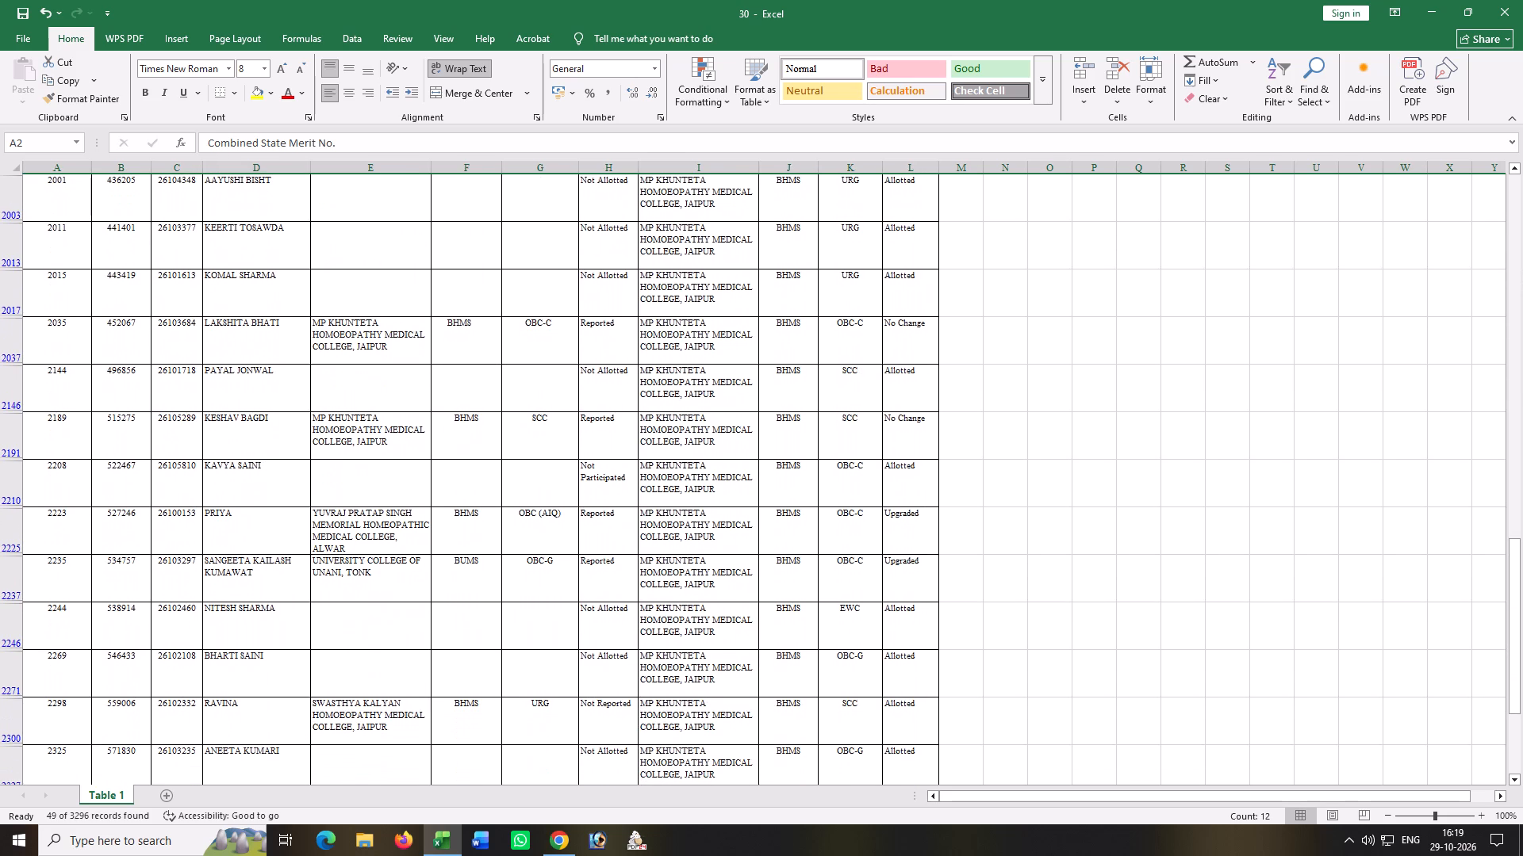
pyautogui.scroll(-5, 719, 537)
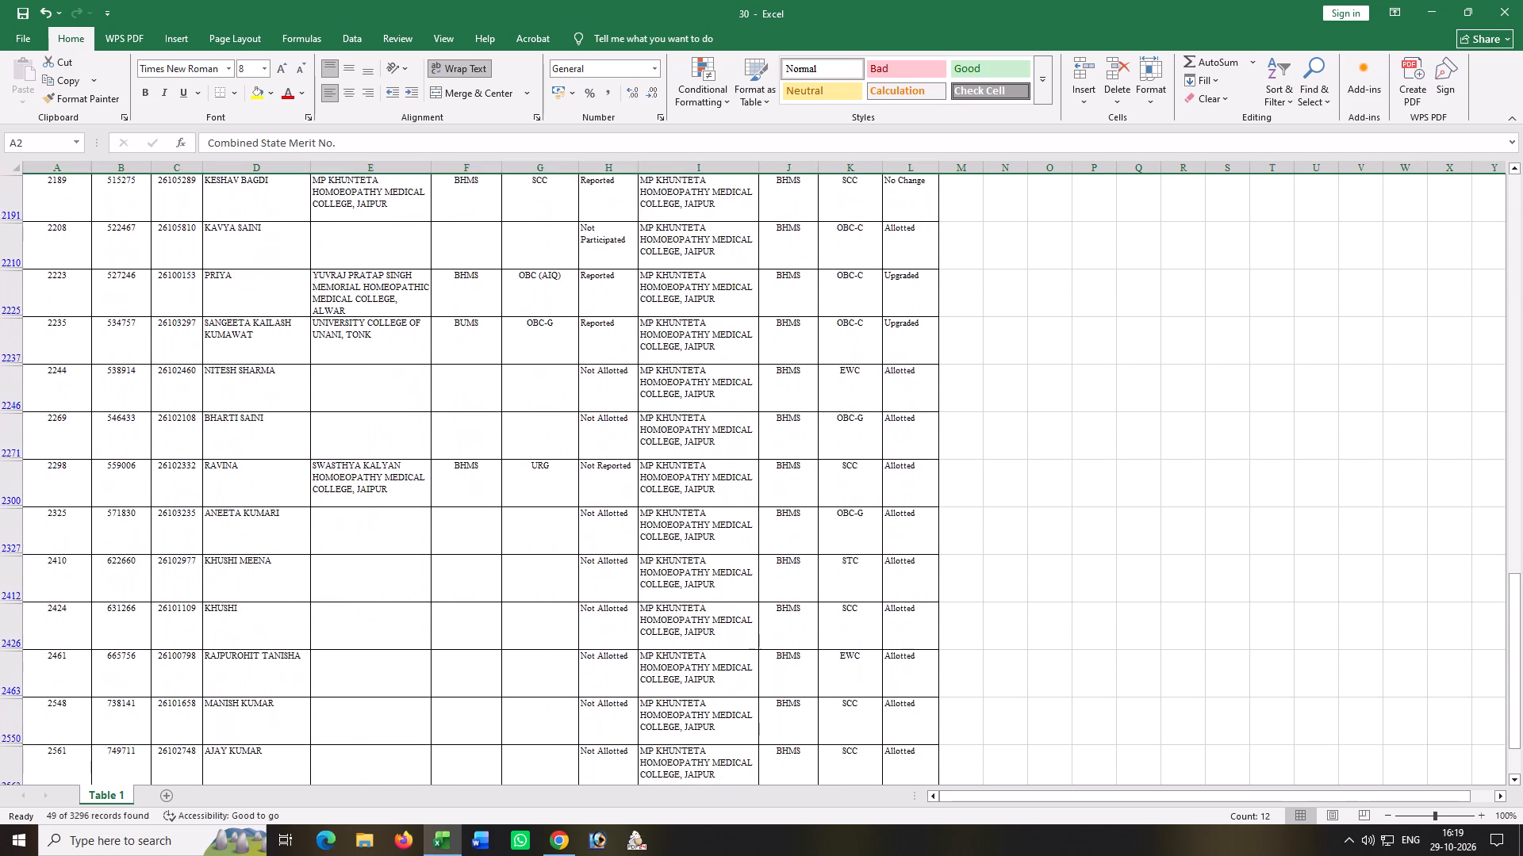
pyautogui.scroll(-4, 719, 537)
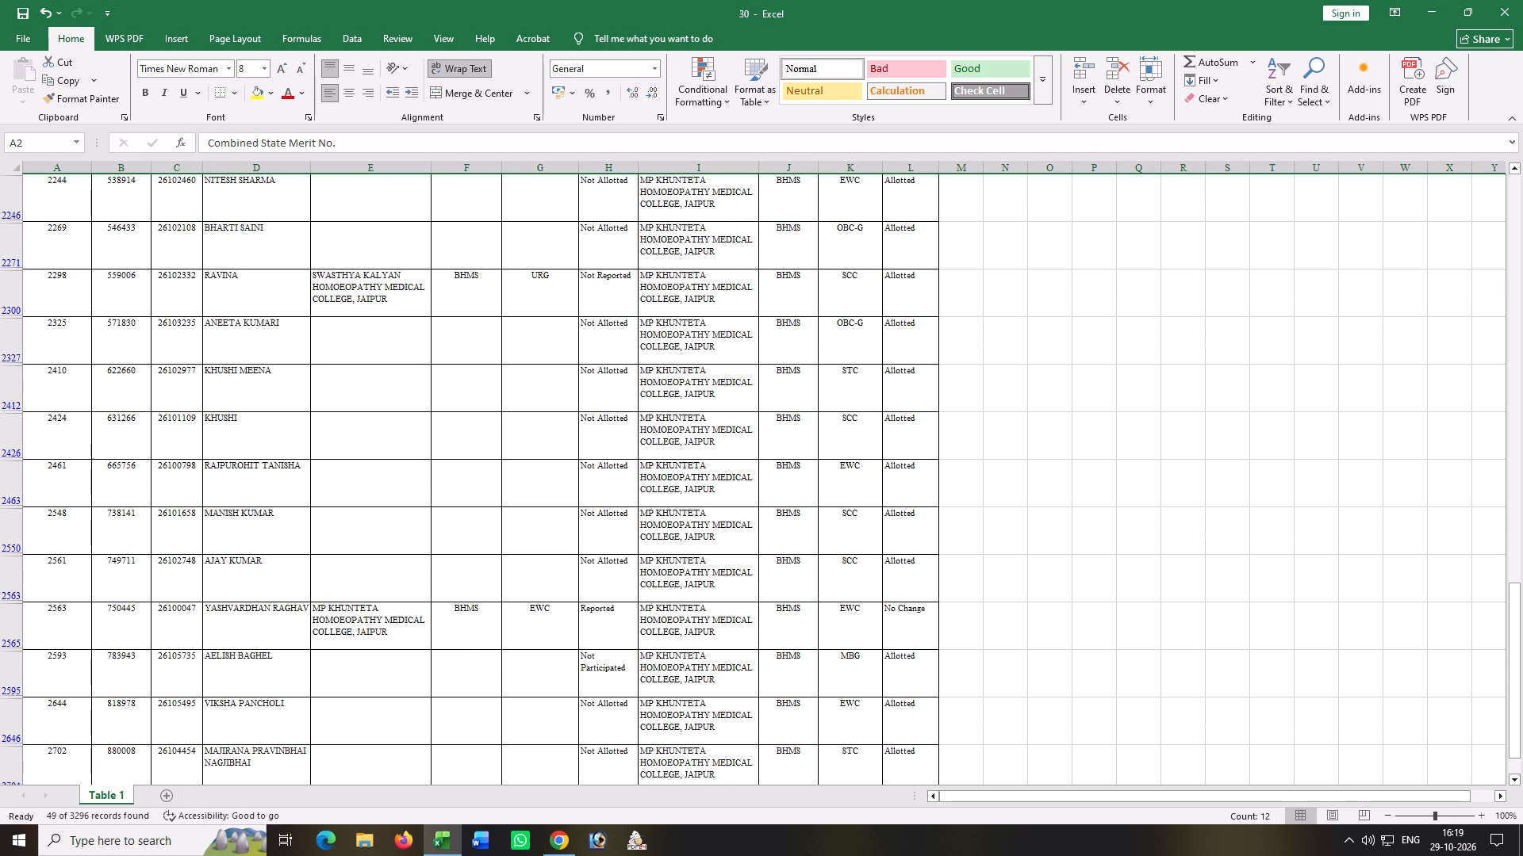
pyautogui.scroll(-4, 716, 535)
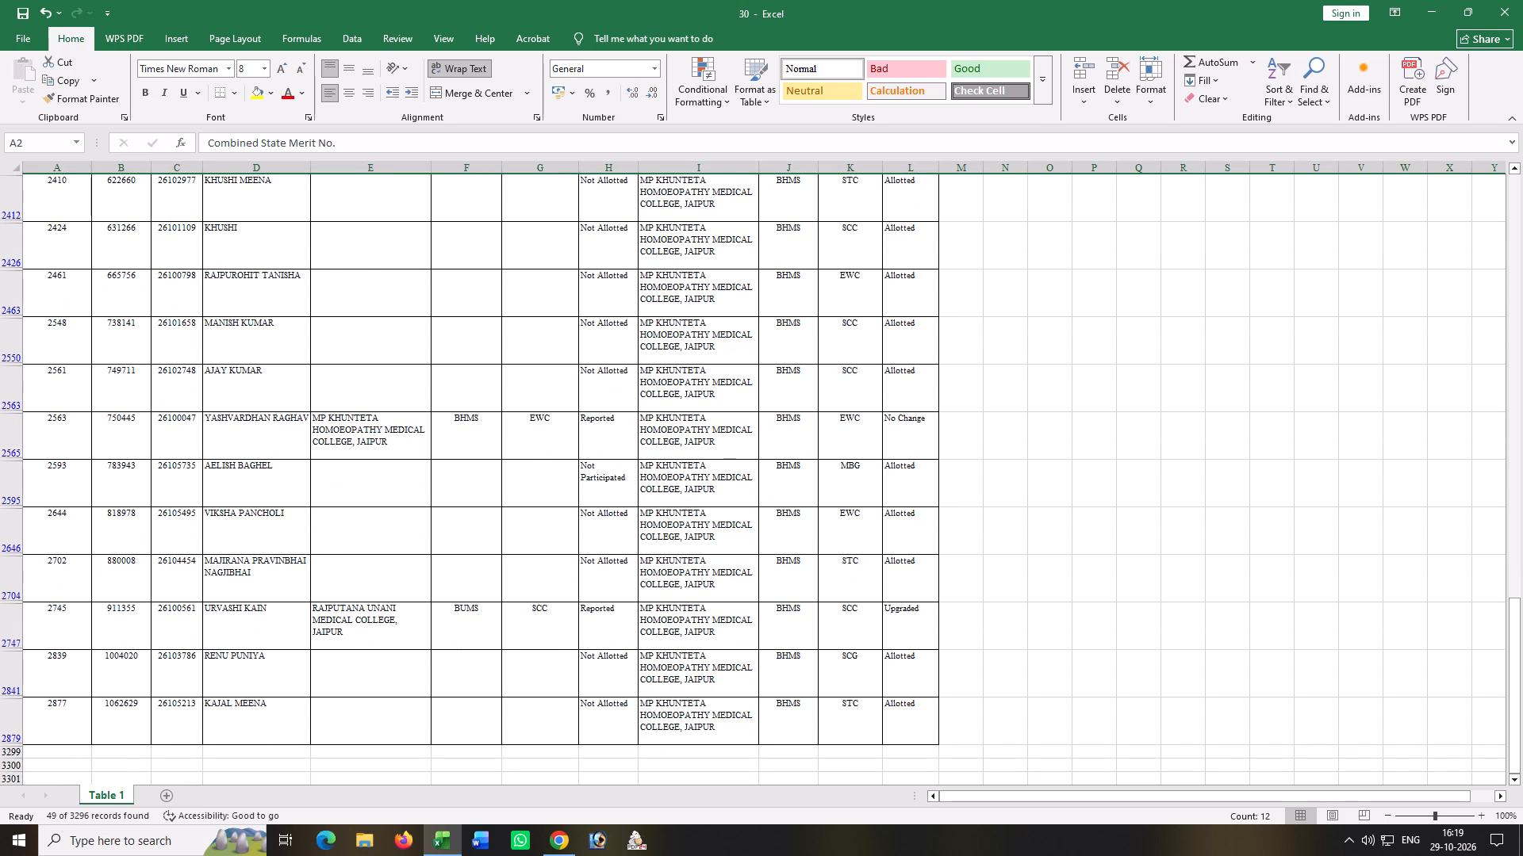
pyautogui.scroll(-2, 716, 535)
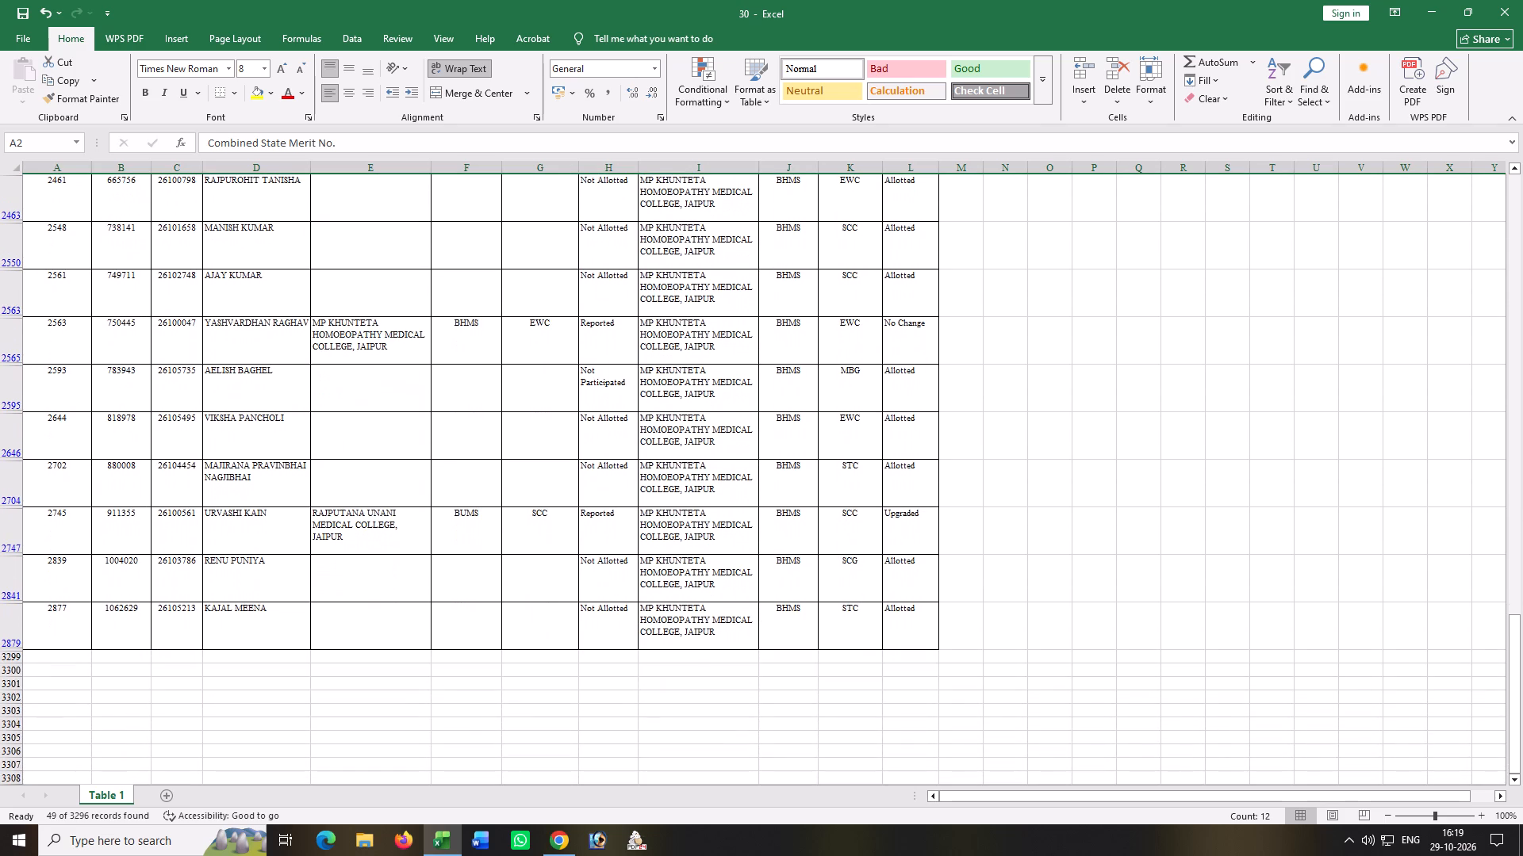
pyautogui.scroll(-1, 715, 532)
pyautogui.scroll(2, 714, 533)
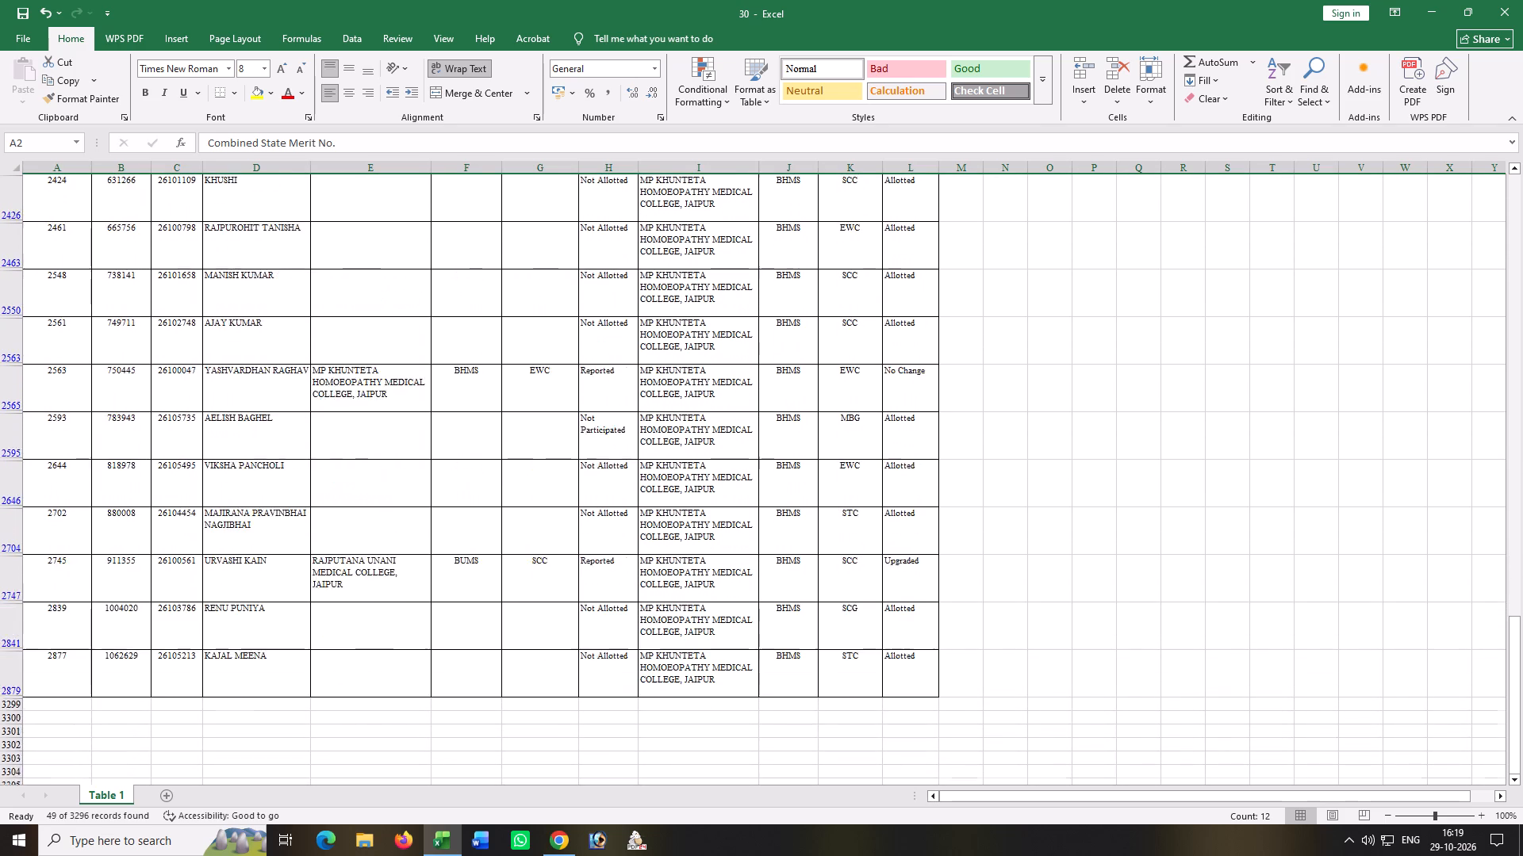
pyautogui.scroll(19, 714, 533)
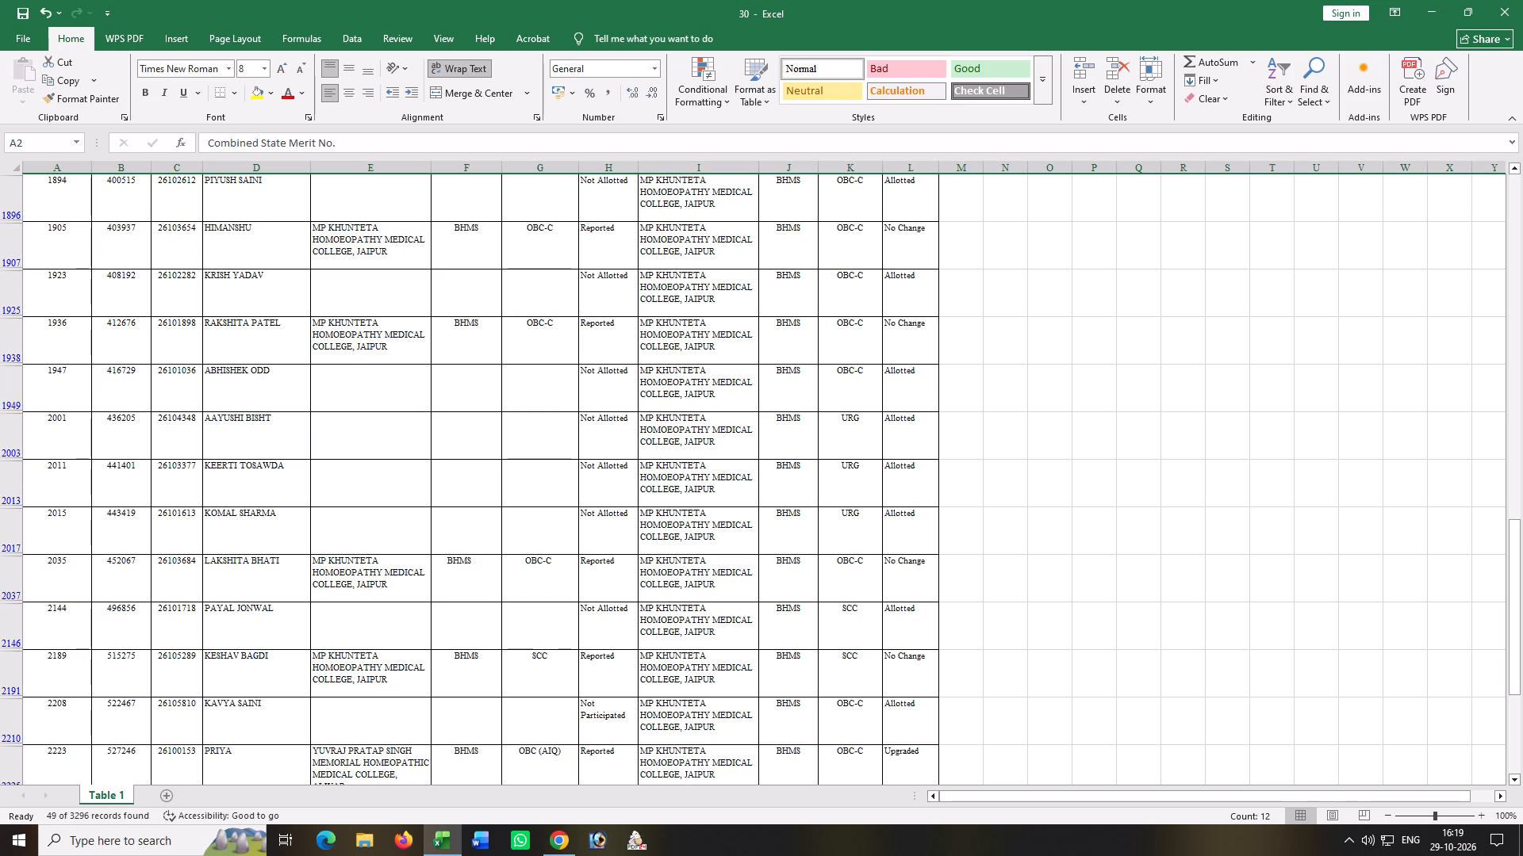
pyautogui.scroll(16, 713, 529)
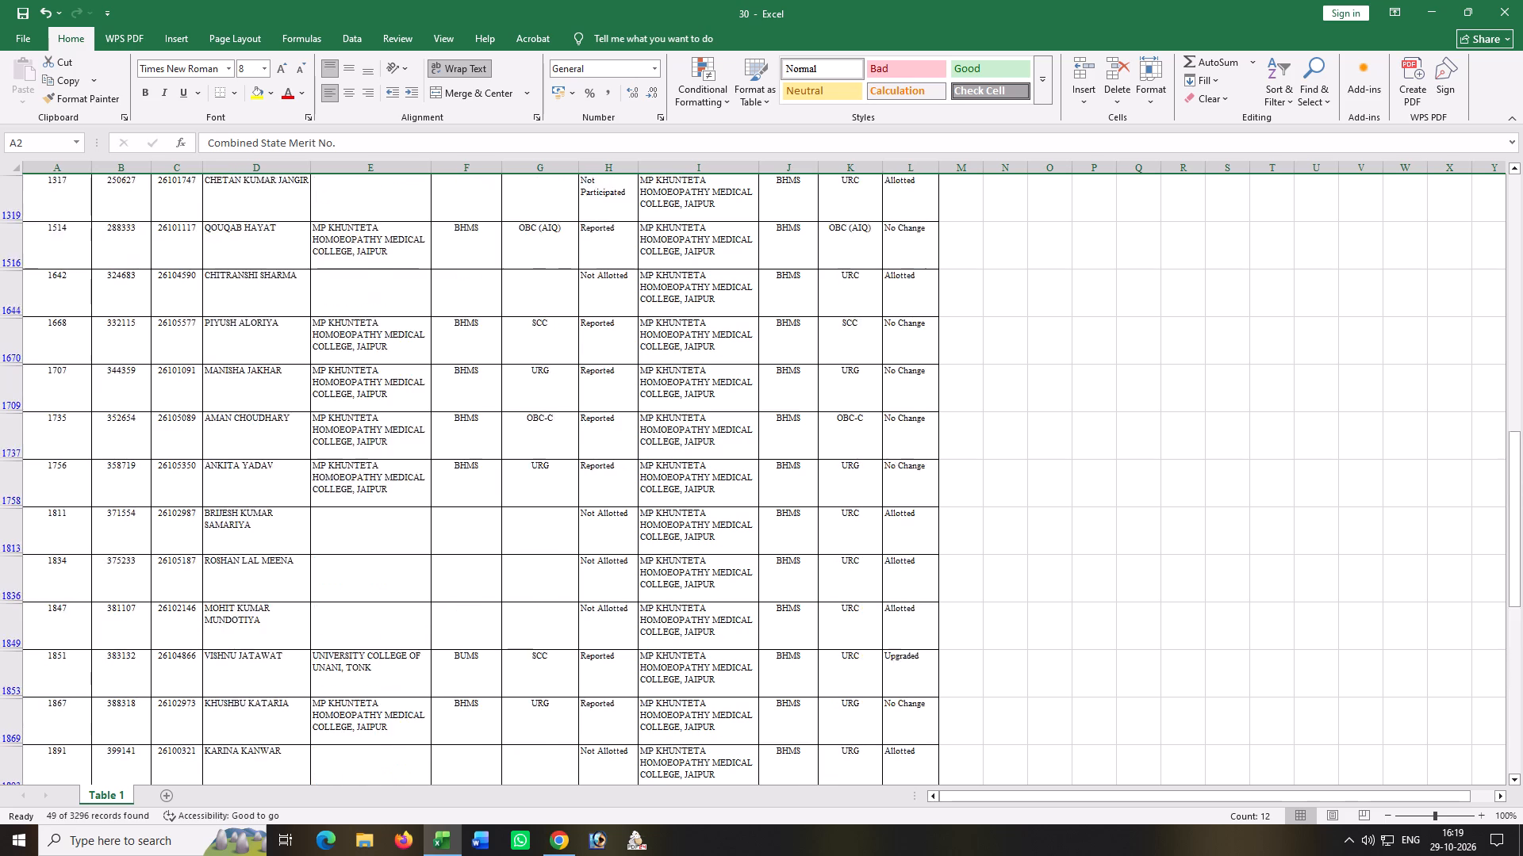
pyautogui.scroll(13, 713, 529)
# Switch the Allotted Institute (R-3) filter back to only Biyani Homeopathic Medical College and Hospital.
pyautogui.click(758, 296)
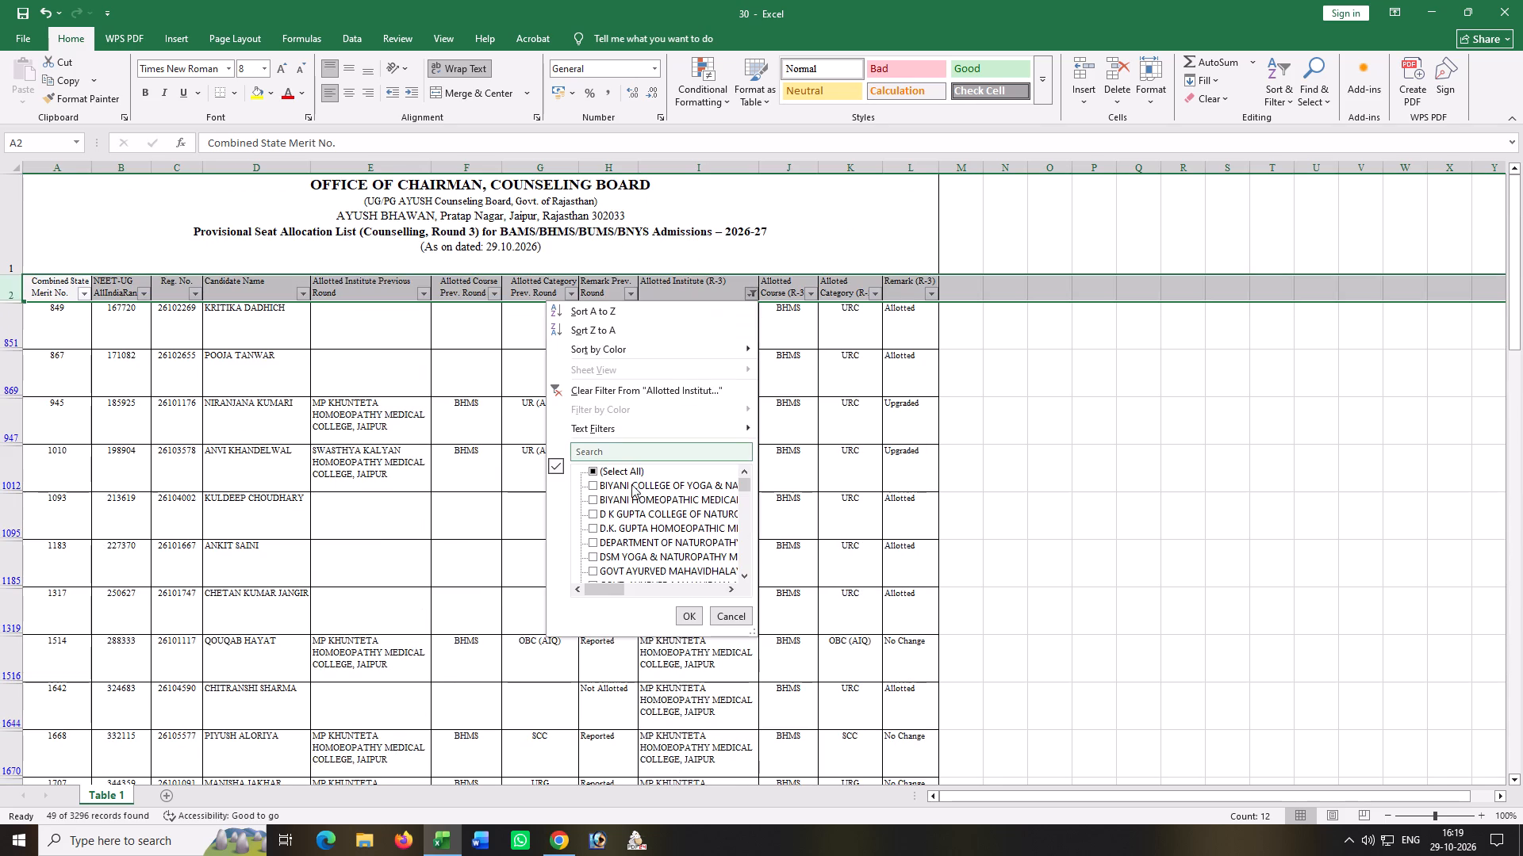
pyautogui.click(595, 500)
pyautogui.scroll(-3, 600, 528)
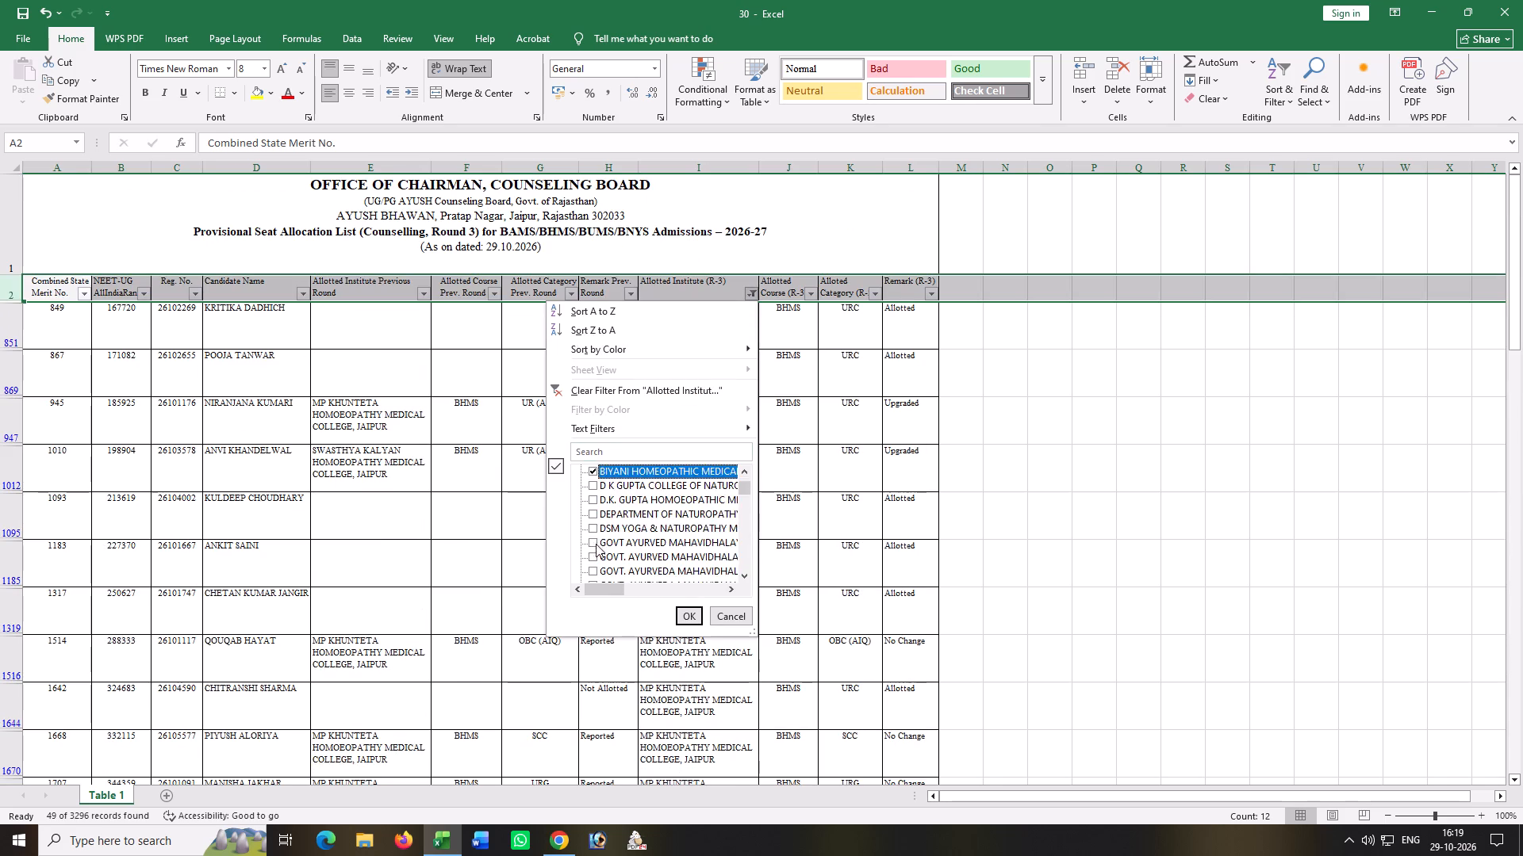
pyautogui.scroll(-9, 594, 548)
pyautogui.scroll(1, 593, 512)
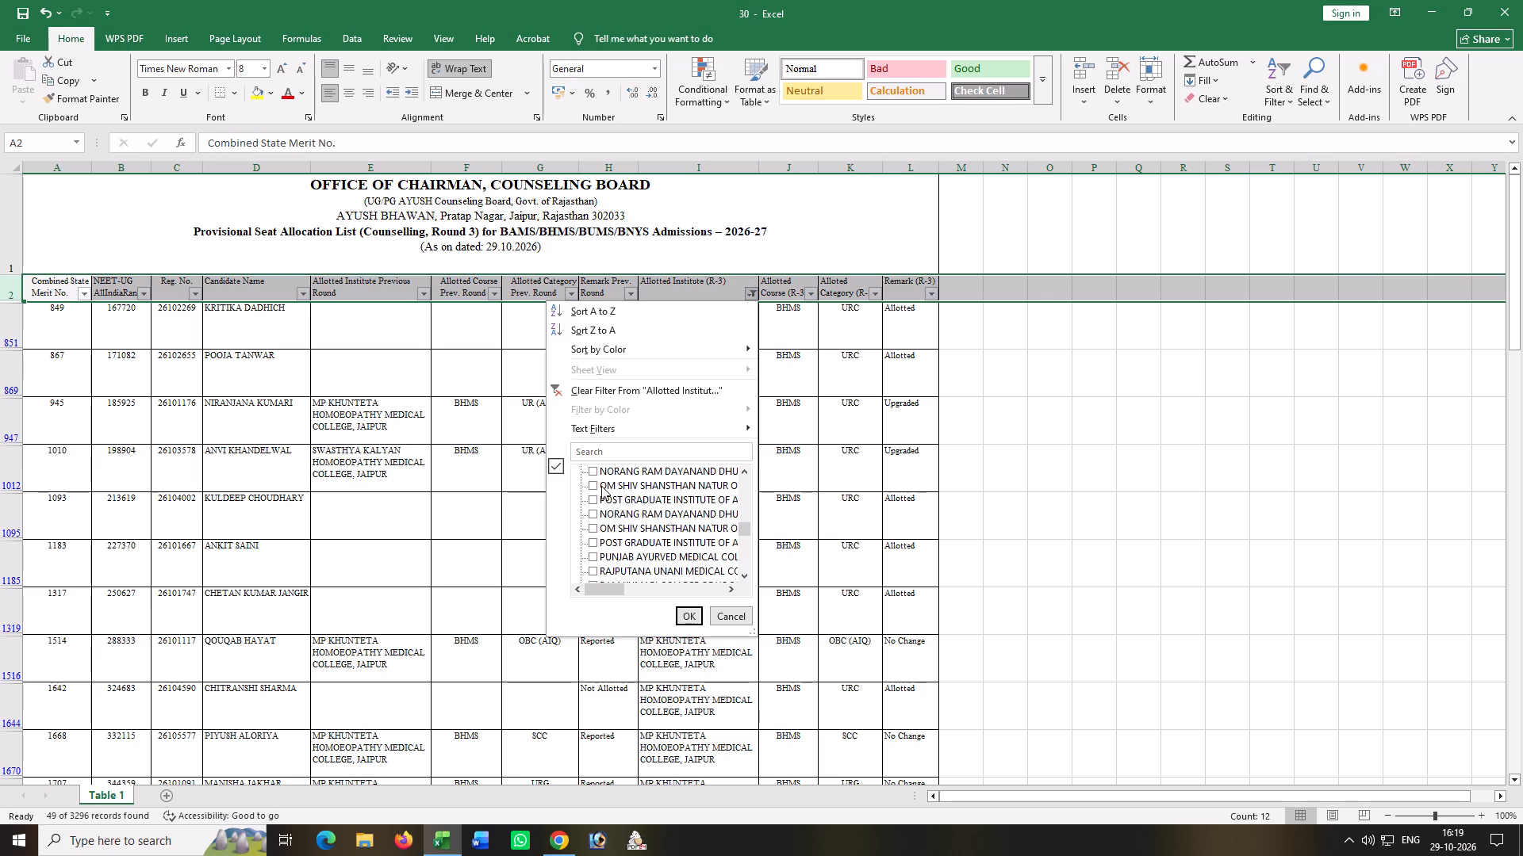
pyautogui.click(599, 483)
pyautogui.click(691, 615)
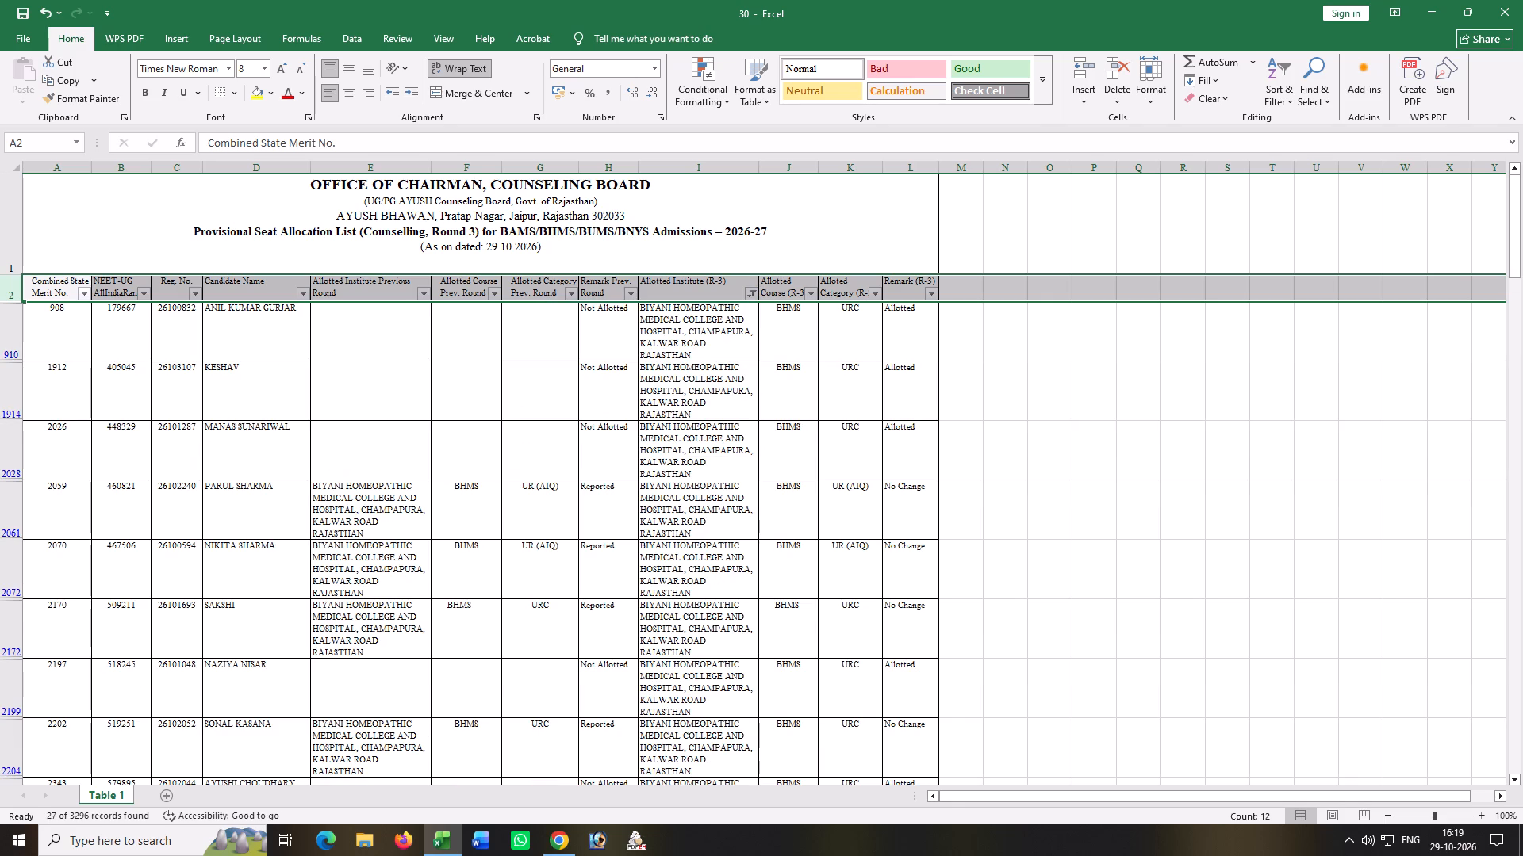
# Switch the Allotted Institute (R-3) filter to only D.K. Gupta Homoeopathic Medical College and Hospital.
pyautogui.click(757, 295)
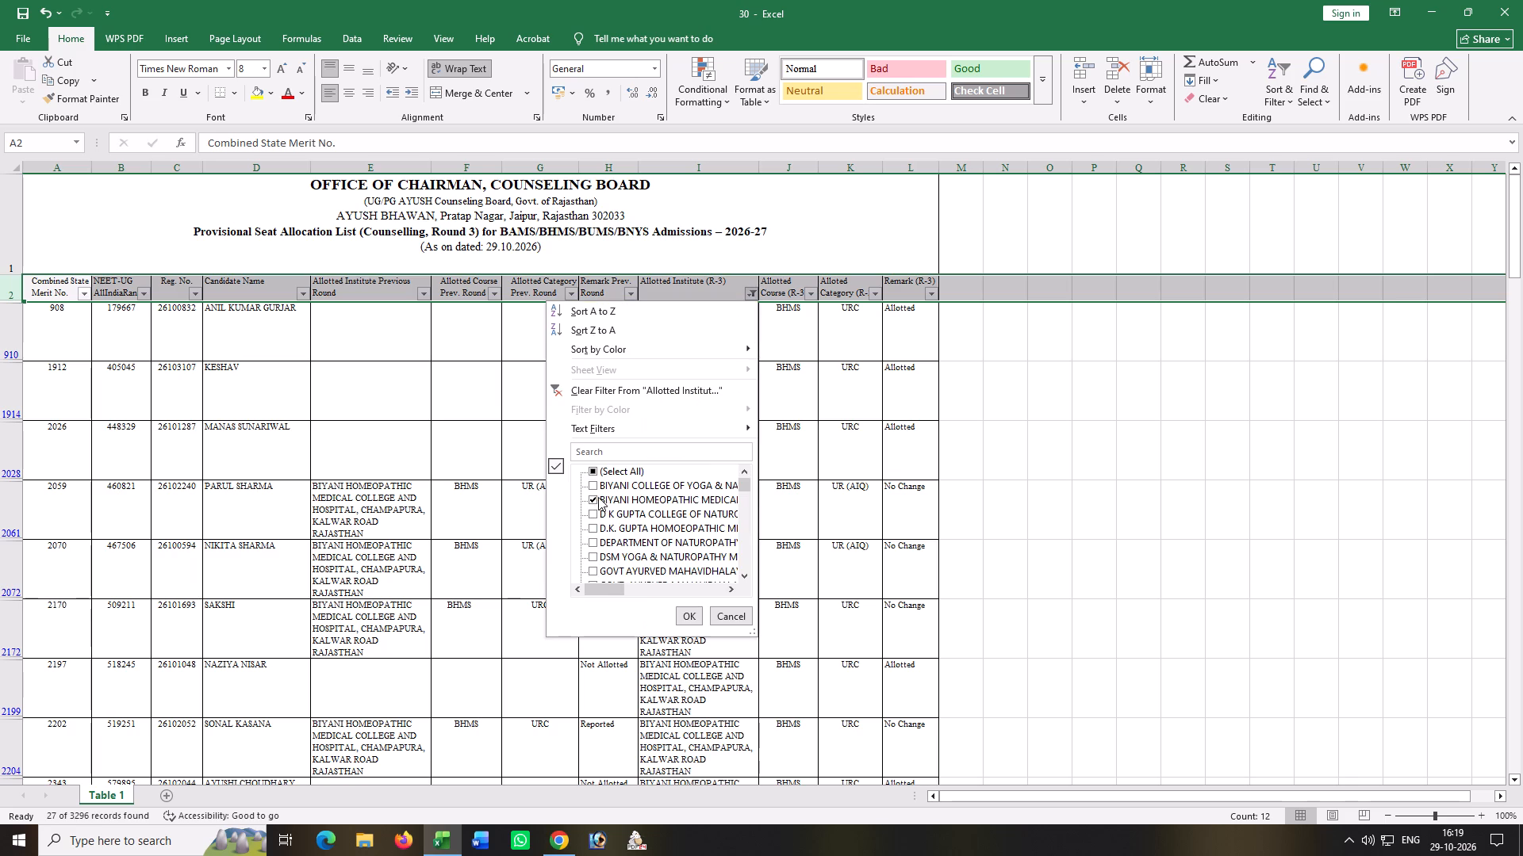
pyautogui.click(598, 497)
pyautogui.click(596, 528)
pyautogui.click(685, 618)
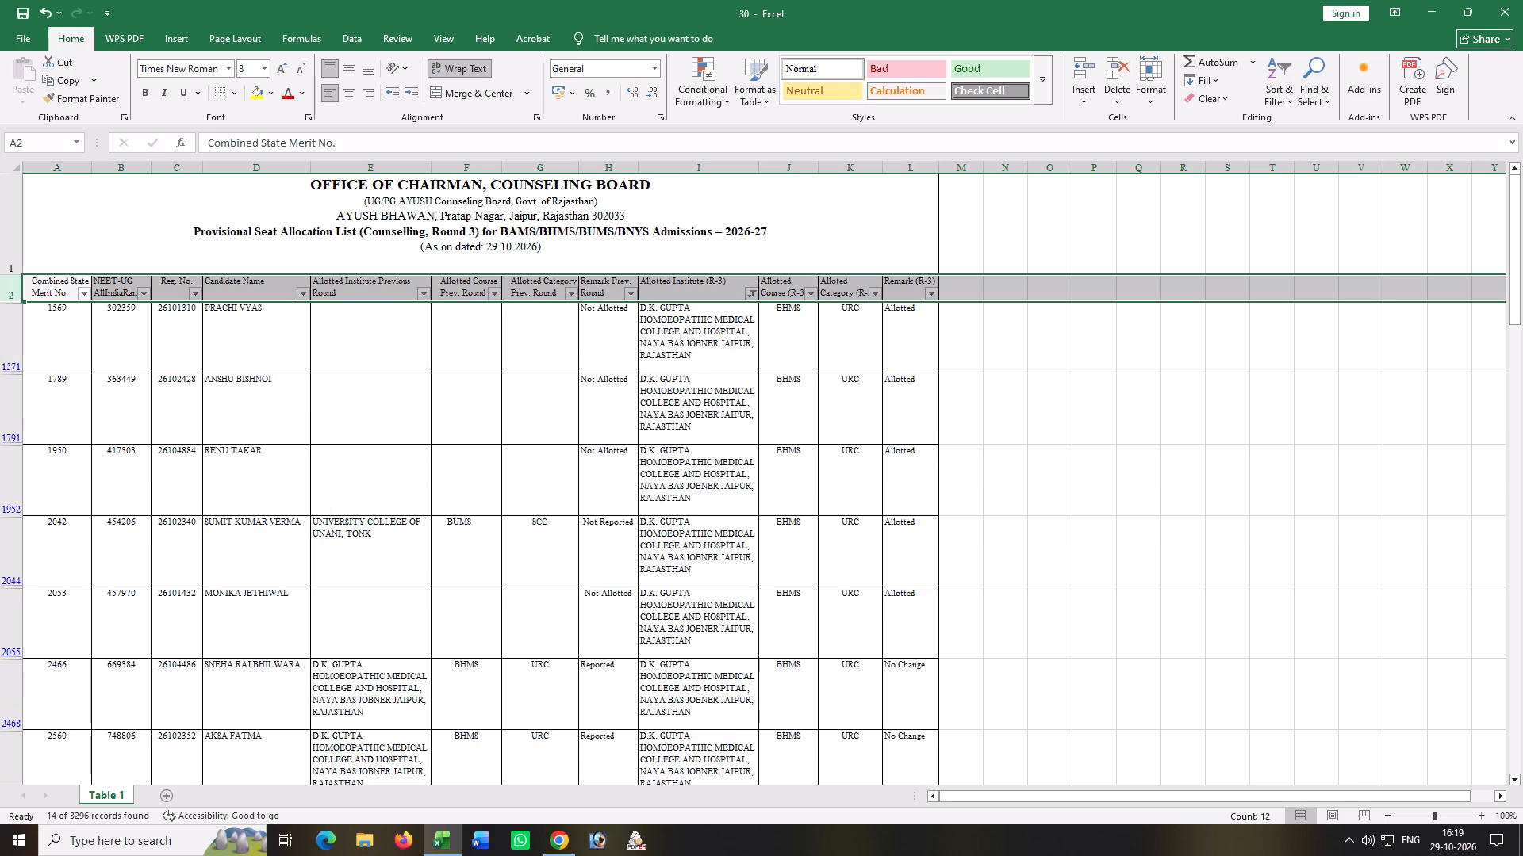
# Switch the Allotted Institute (R-3) filter to only Norang Ram Dayanand Dhukia Homoeopathic Medical College and Hospital, Jhunjhunu.
pyautogui.click(757, 296)
pyautogui.scroll(-1, 599, 520)
pyautogui.click(594, 487)
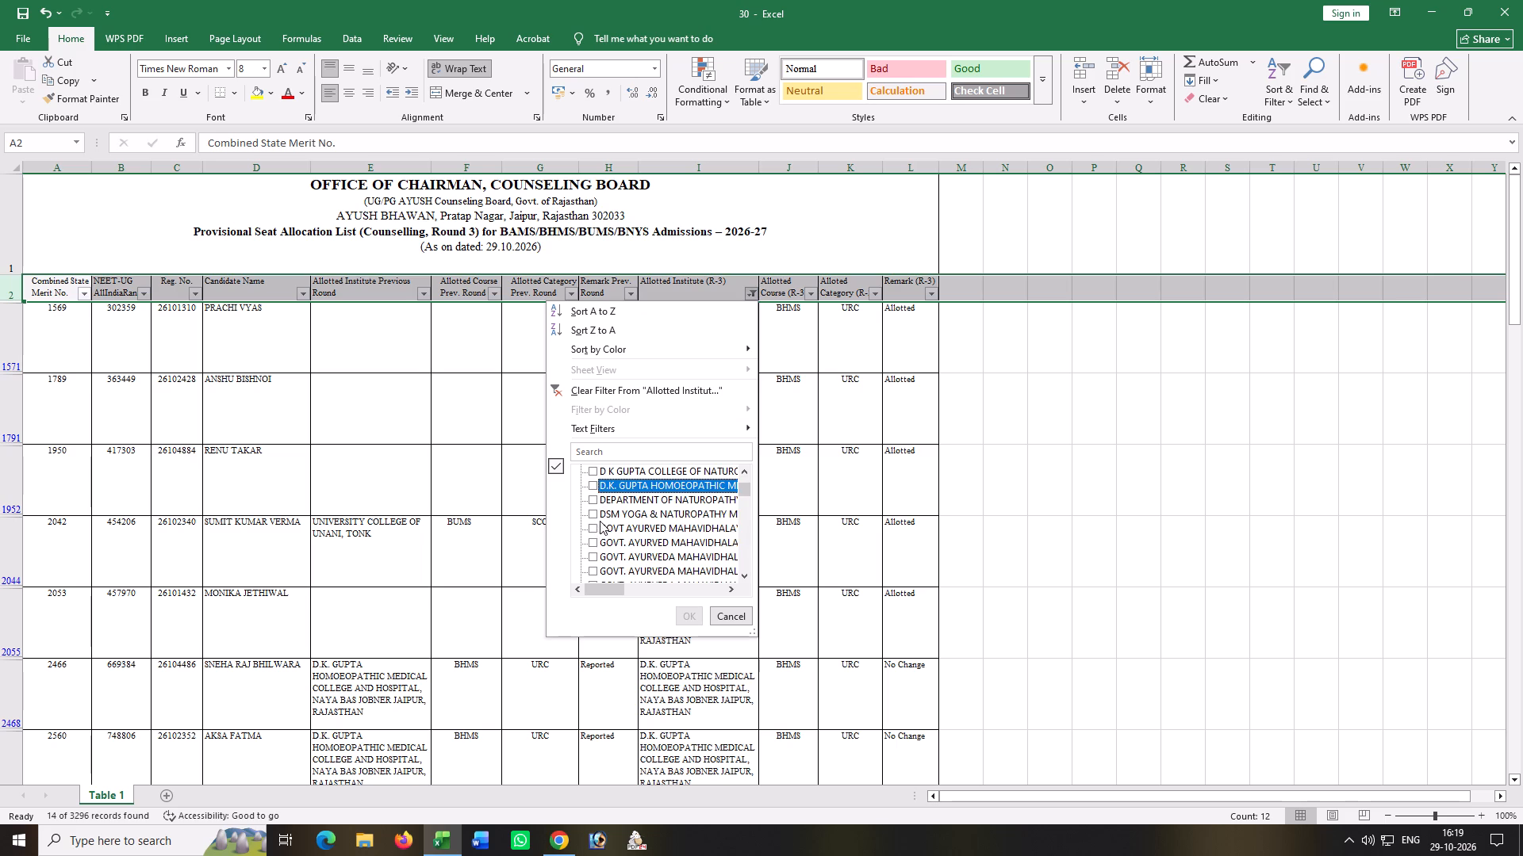
pyautogui.scroll(-5, 612, 535)
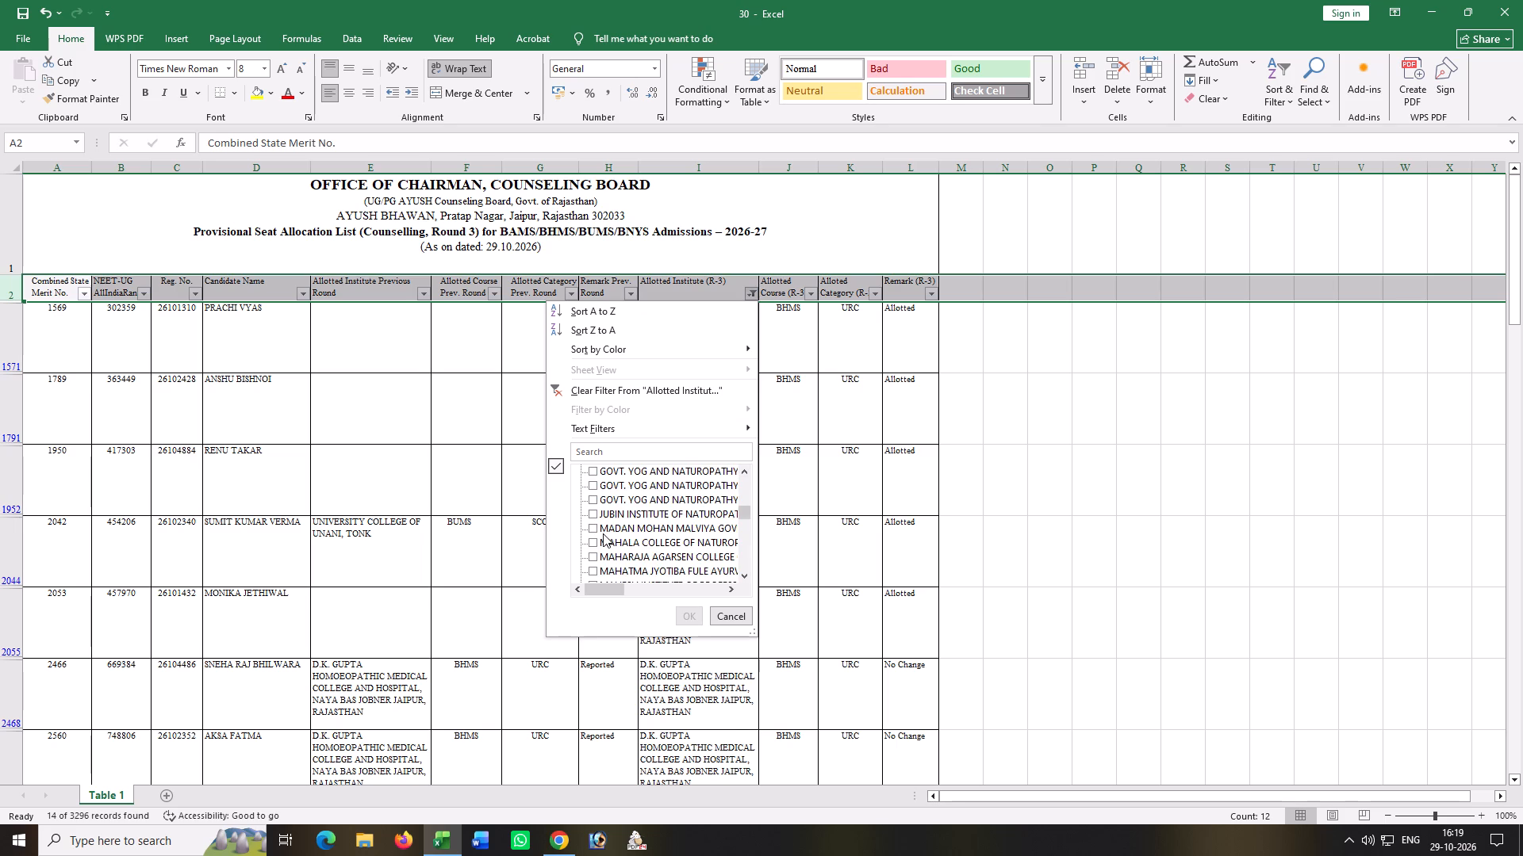
pyautogui.scroll(-1, 595, 535)
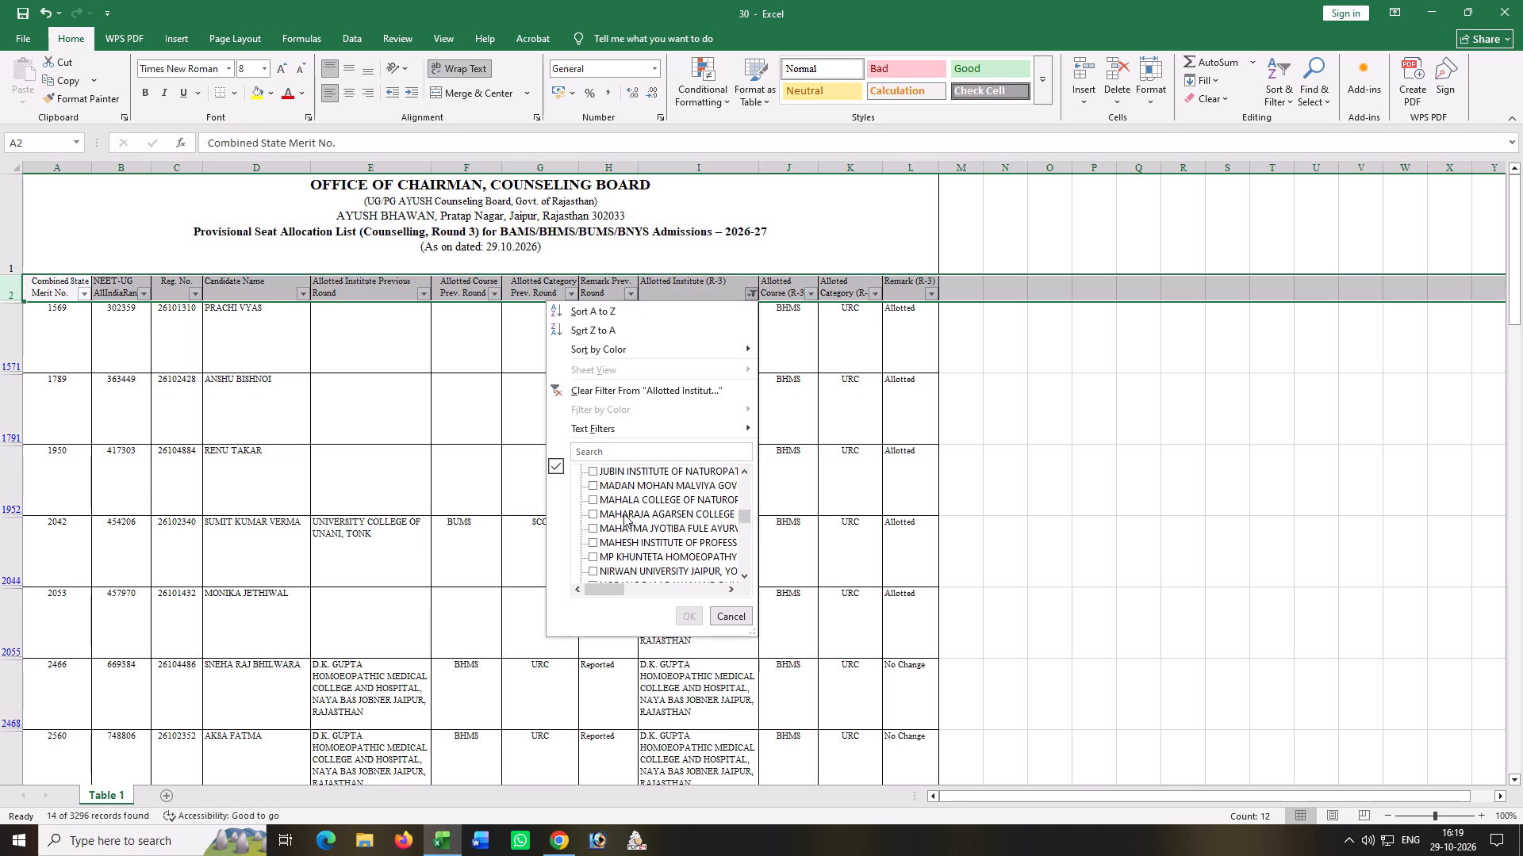
pyautogui.scroll(-1, 608, 564)
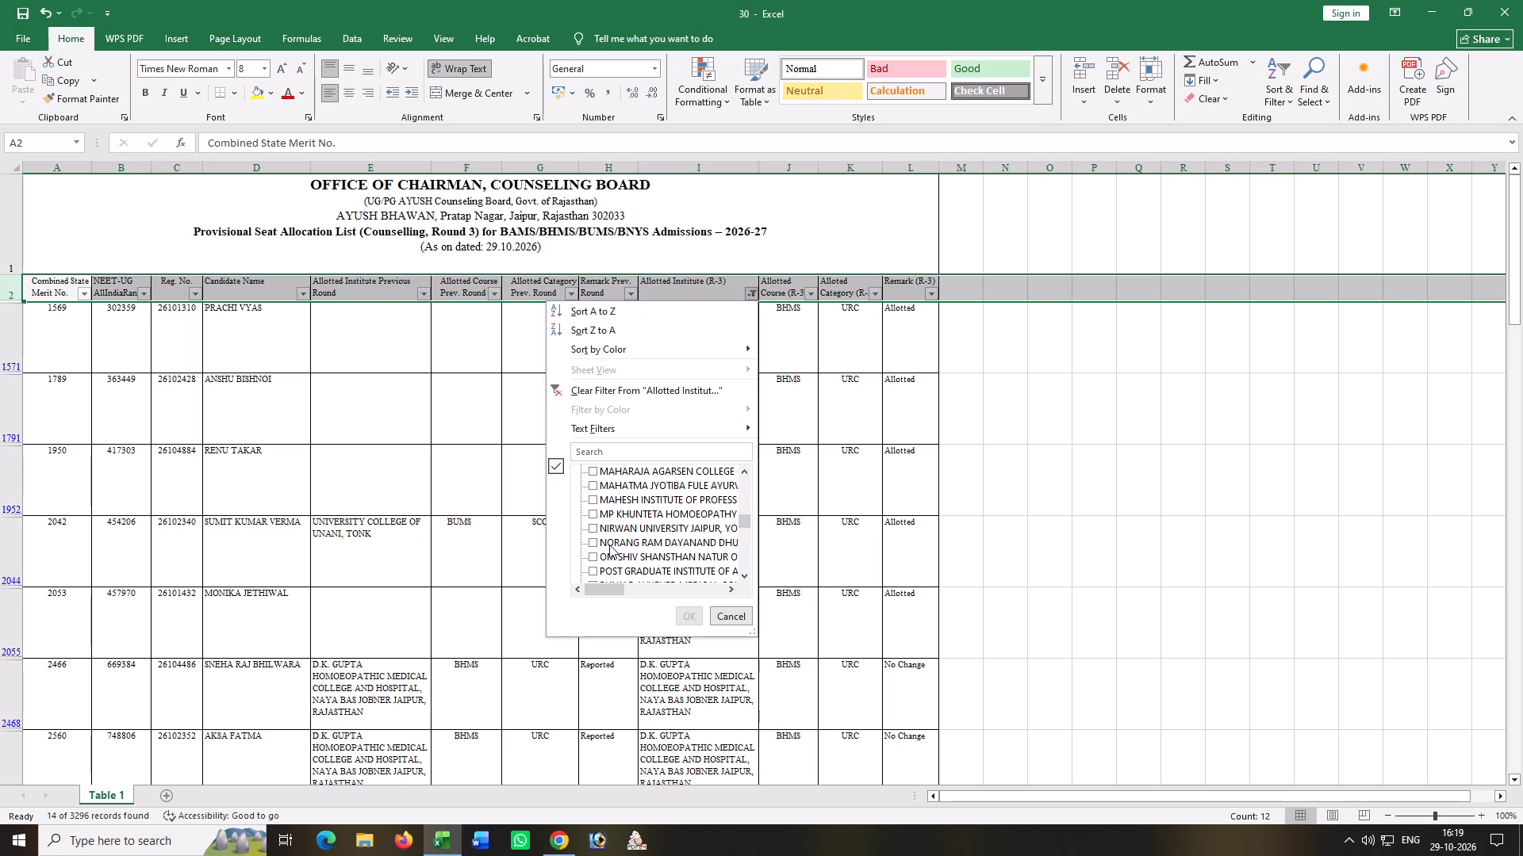
pyautogui.click(593, 545)
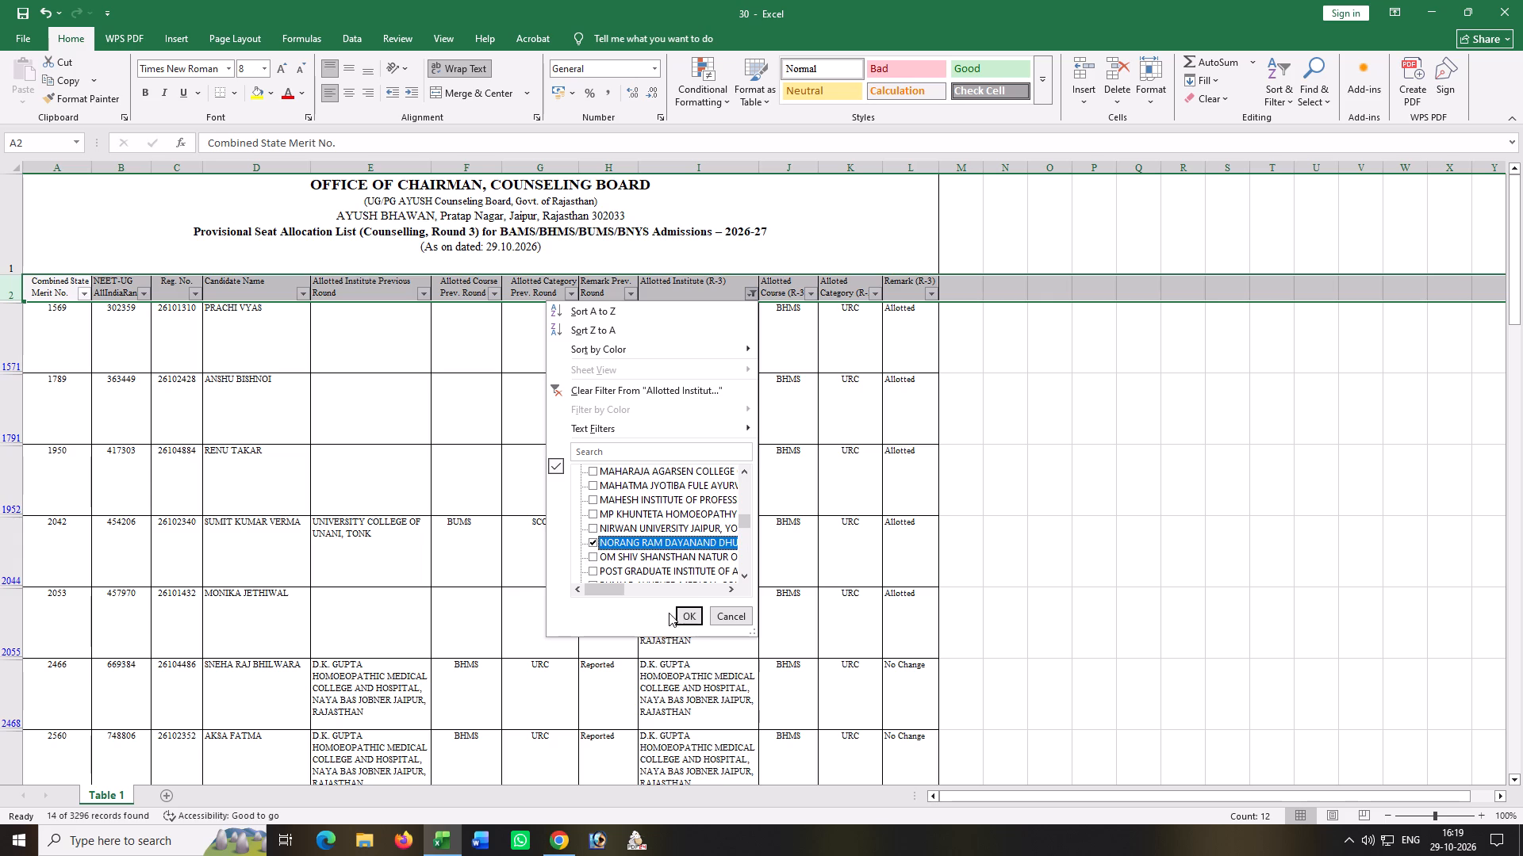
pyautogui.click(689, 617)
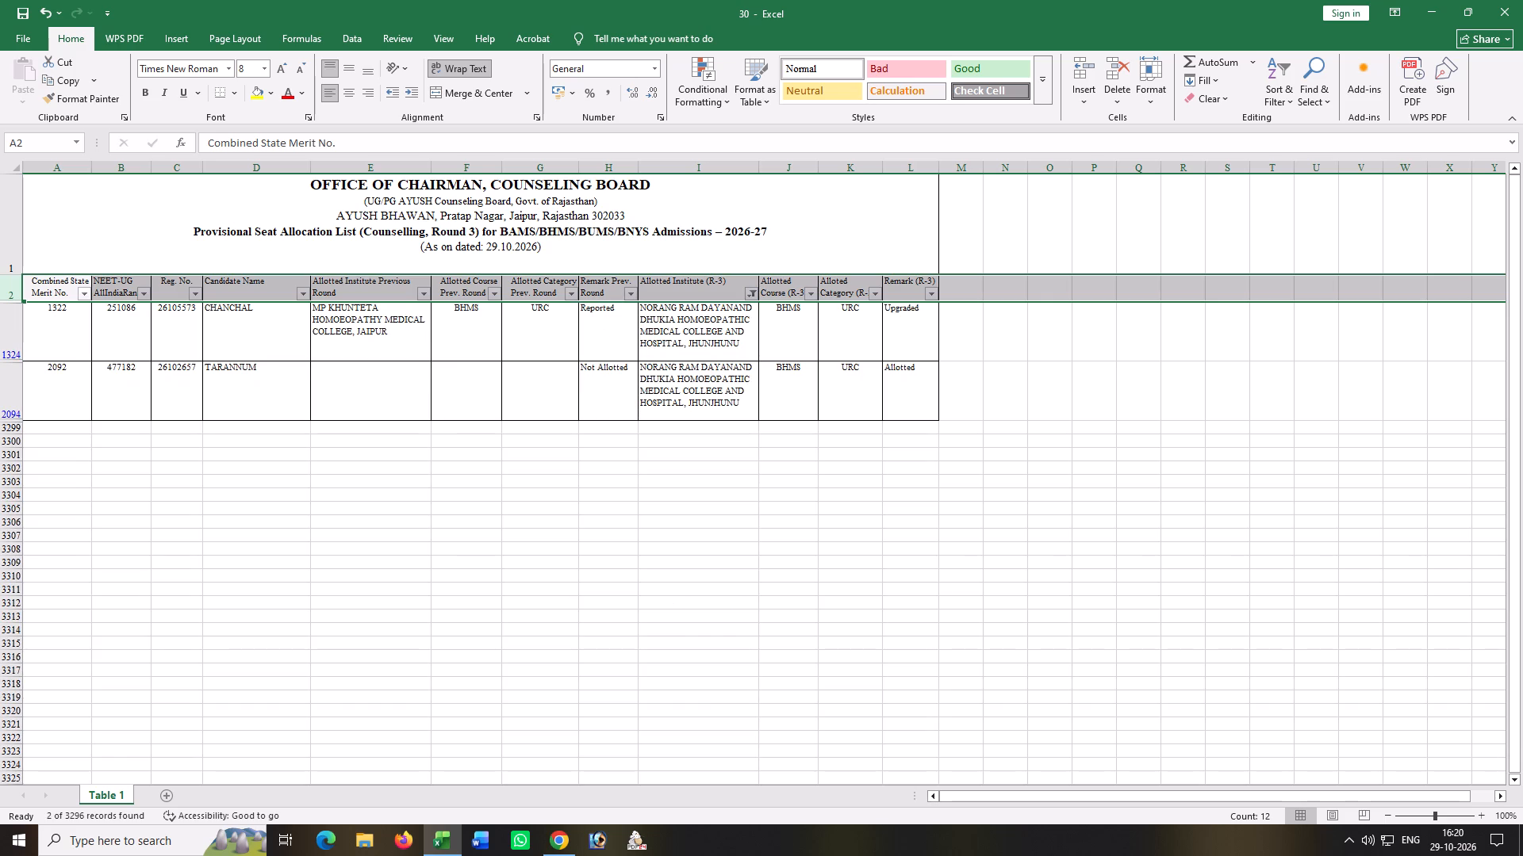
# Switch the Allotted Institute (R-3) filter to only Shekhawati Homoeopathic M C and Hospital and go through its rows.
pyautogui.click(751, 293)
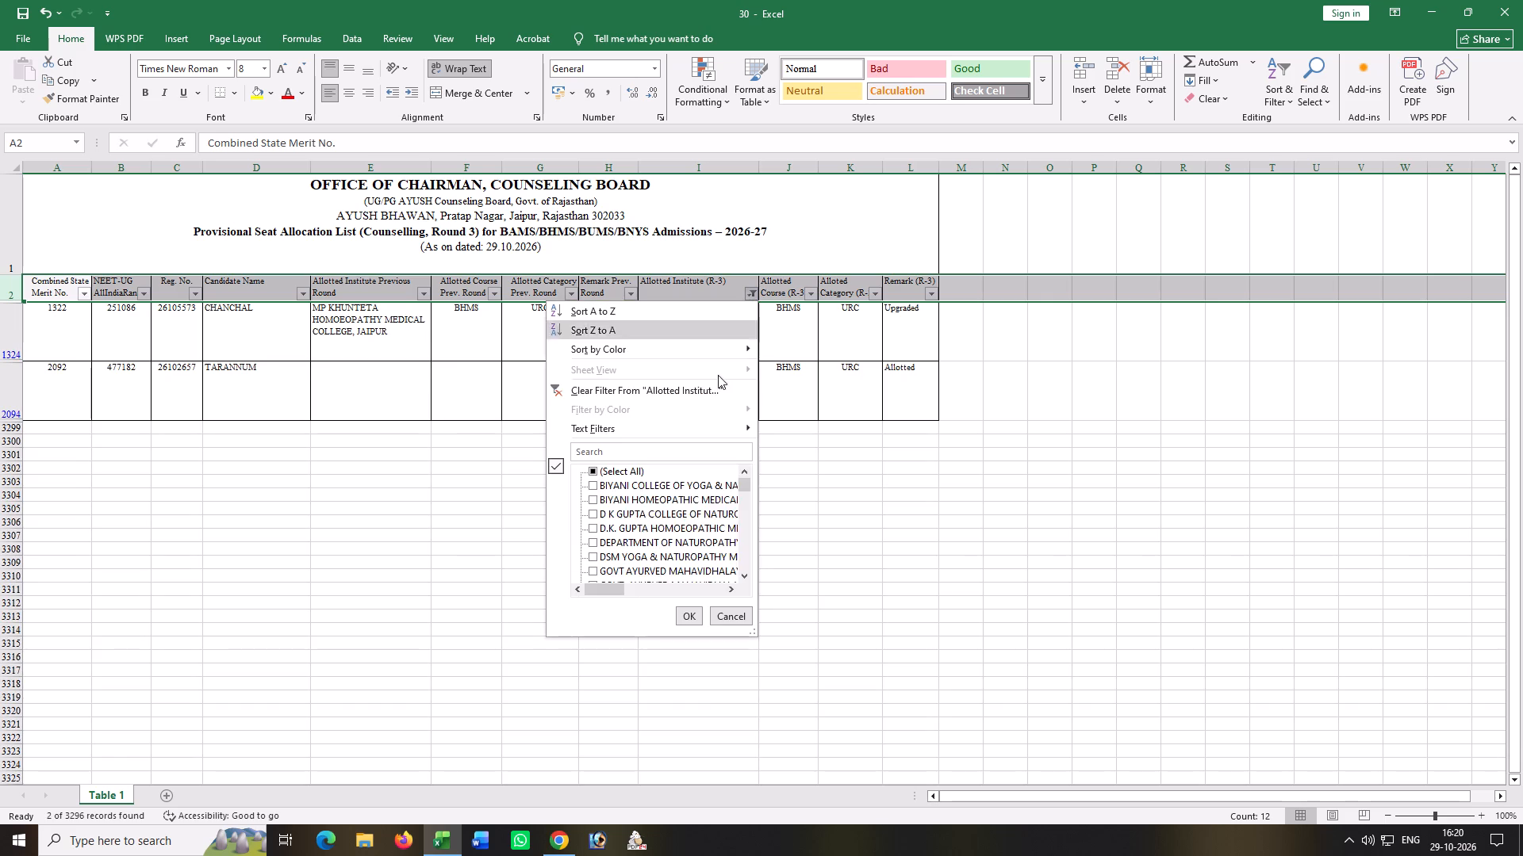
pyautogui.scroll(-9, 652, 526)
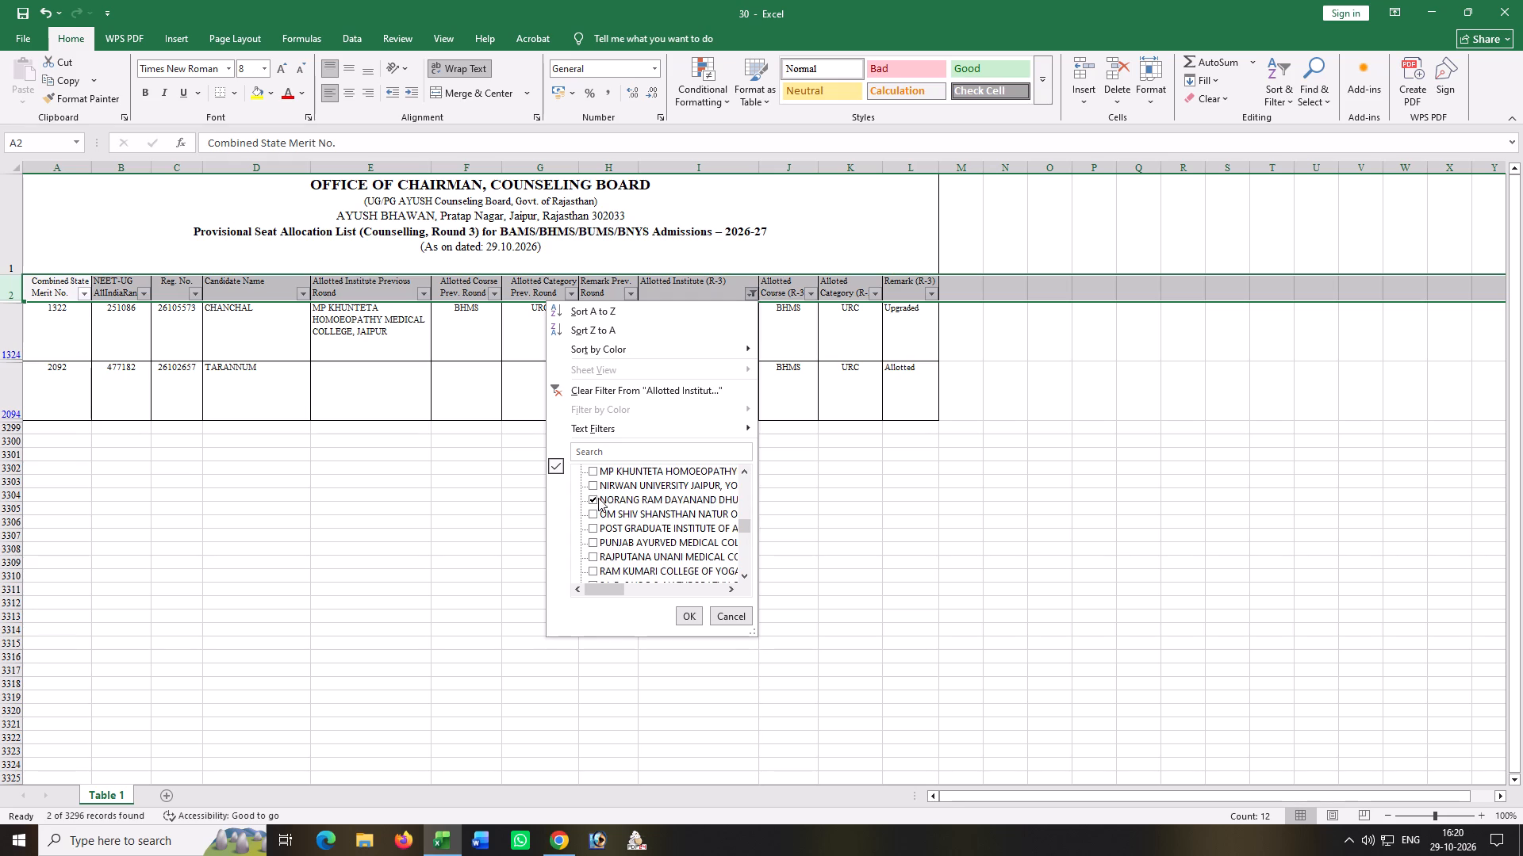
pyautogui.click(598, 498)
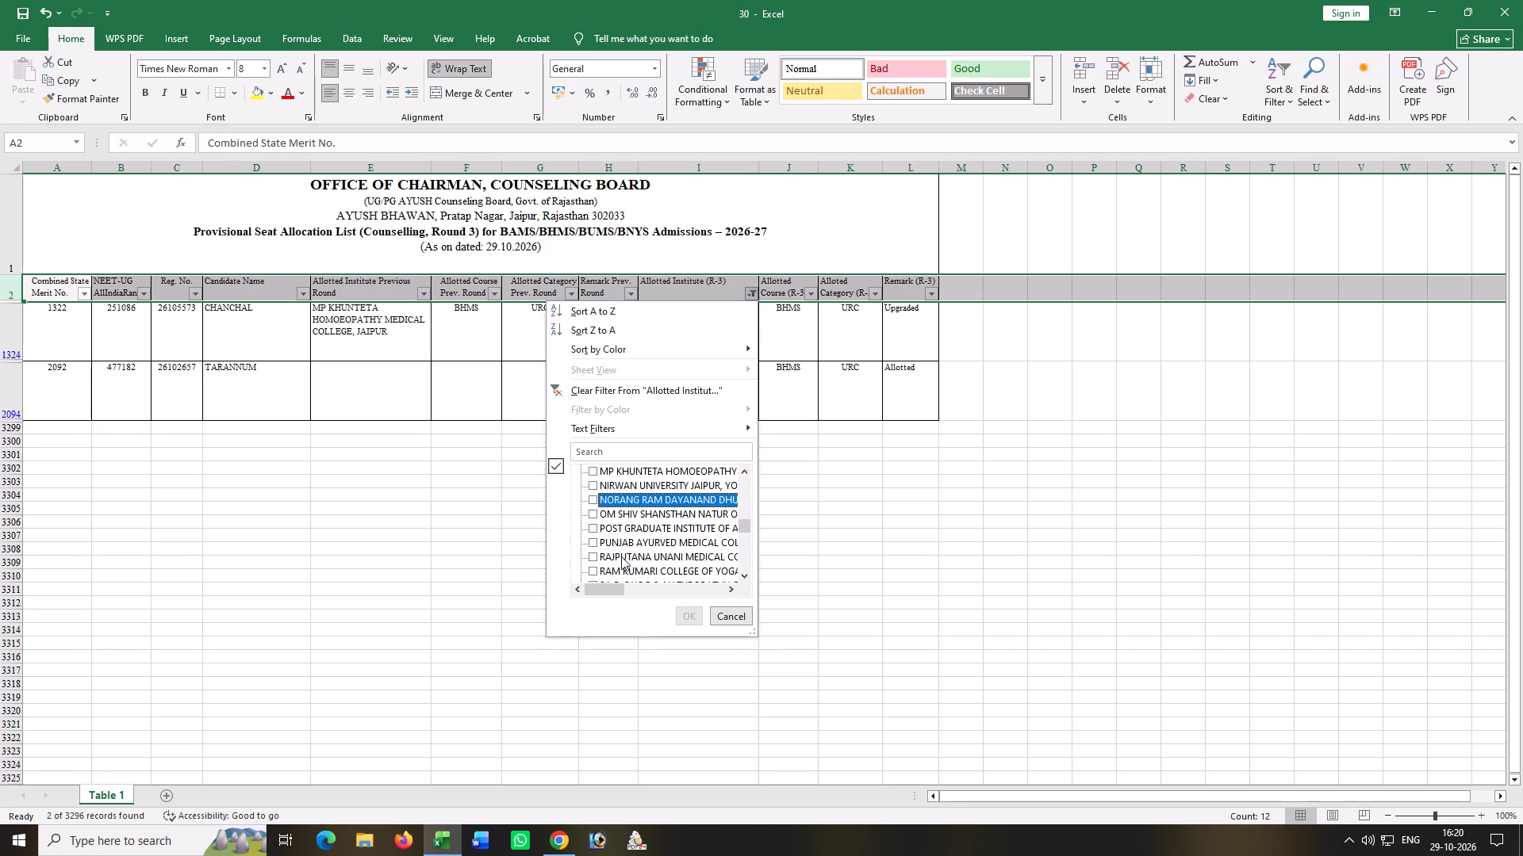
pyautogui.scroll(-1, 621, 557)
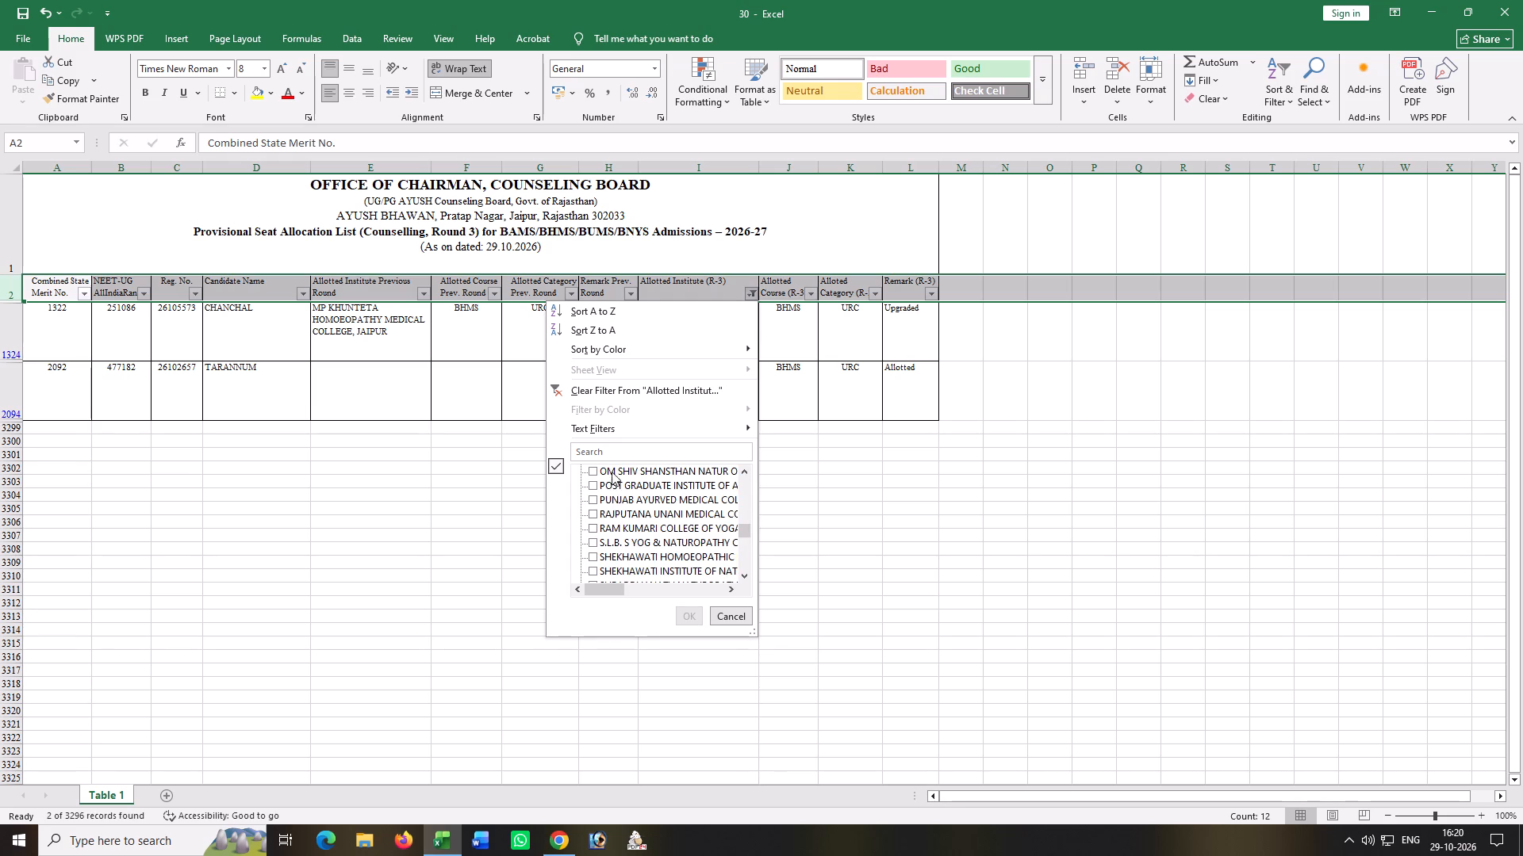
pyautogui.scroll(-1, 602, 552)
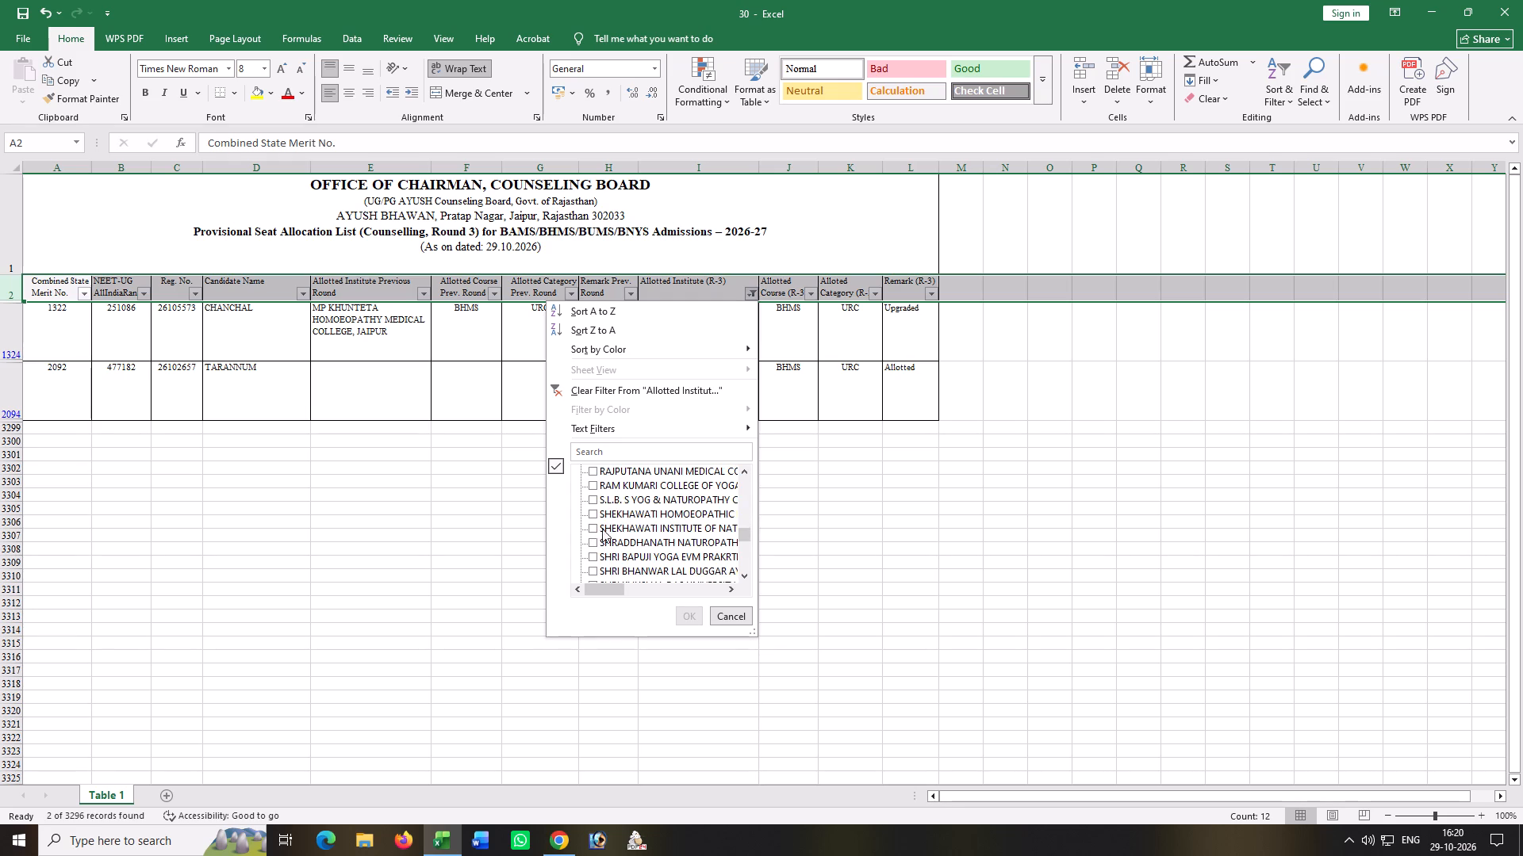
pyautogui.click(597, 514)
pyautogui.click(693, 617)
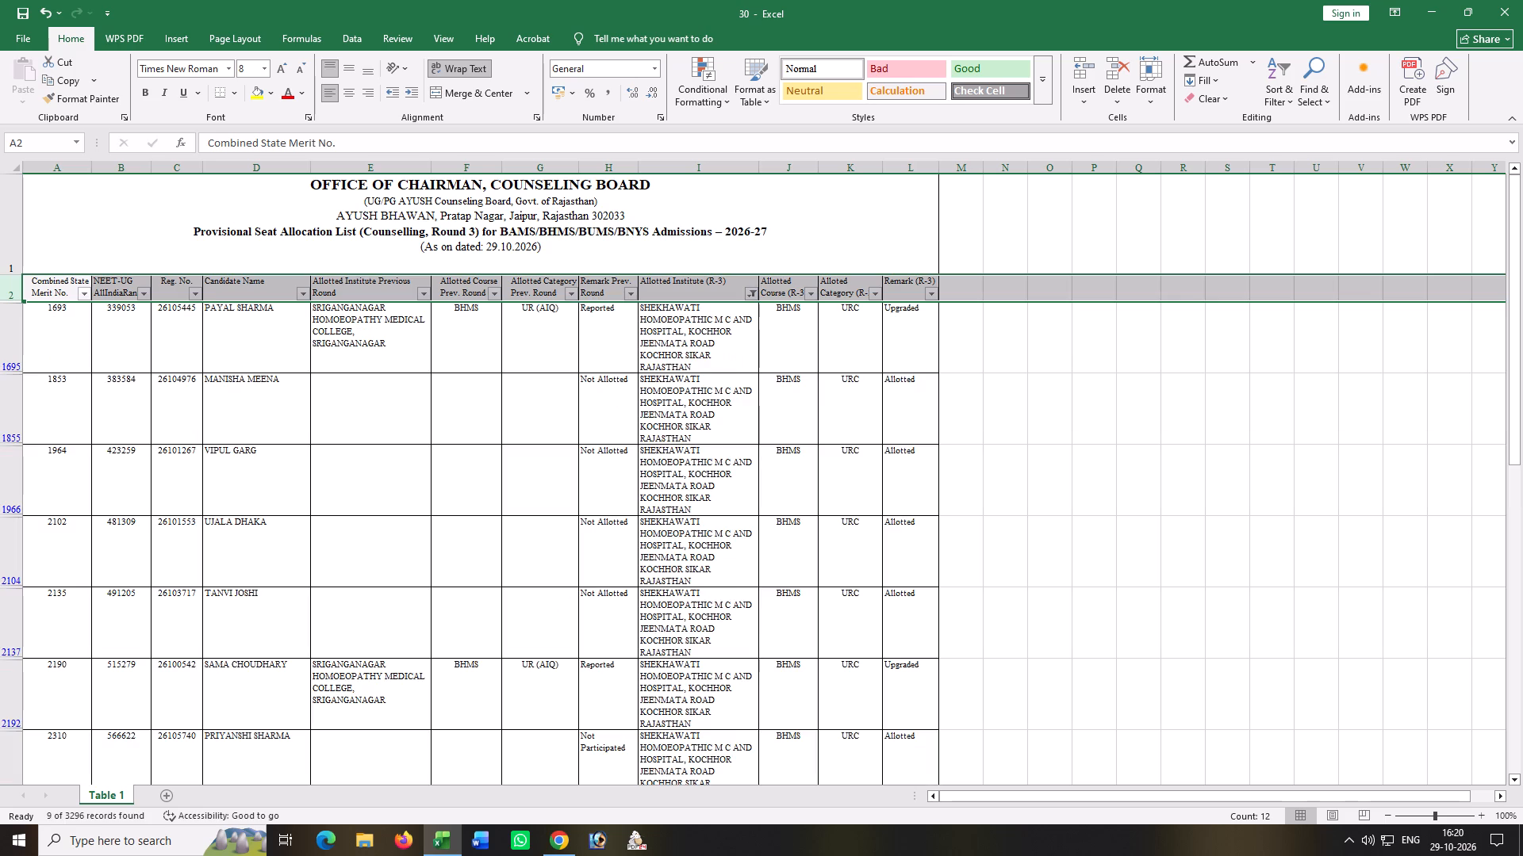
pyautogui.scroll(-4, 859, 514)
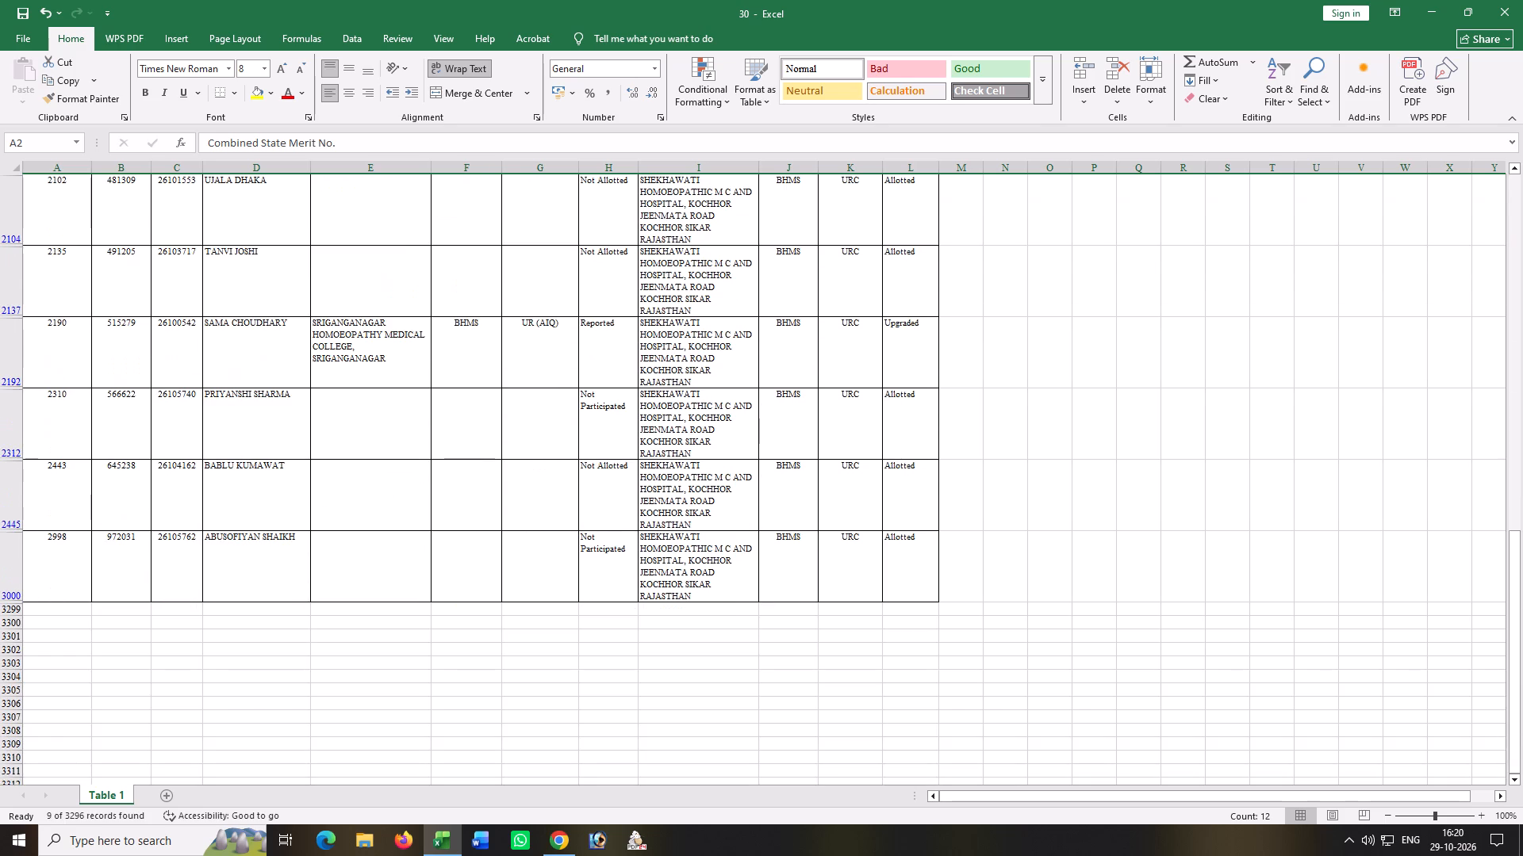
pyautogui.scroll(2, 795, 505)
pyautogui.scroll(2, 715, 518)
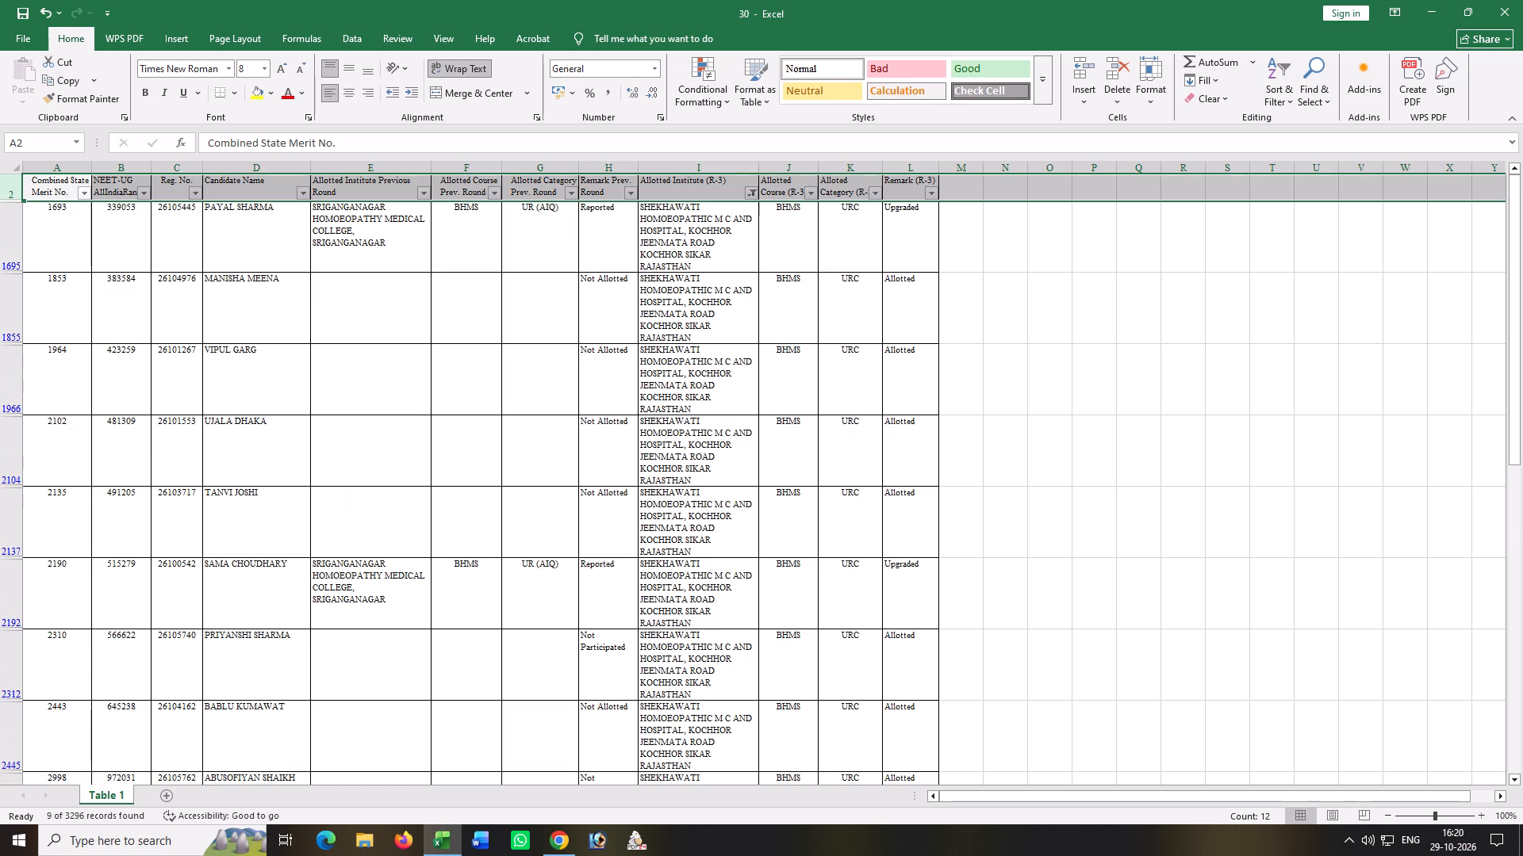
# Switch the Allotted Institute (R-3) filter to only Sriganganagar Homoeopathy Medical College, Sriganganagar.
pyautogui.click(750, 195)
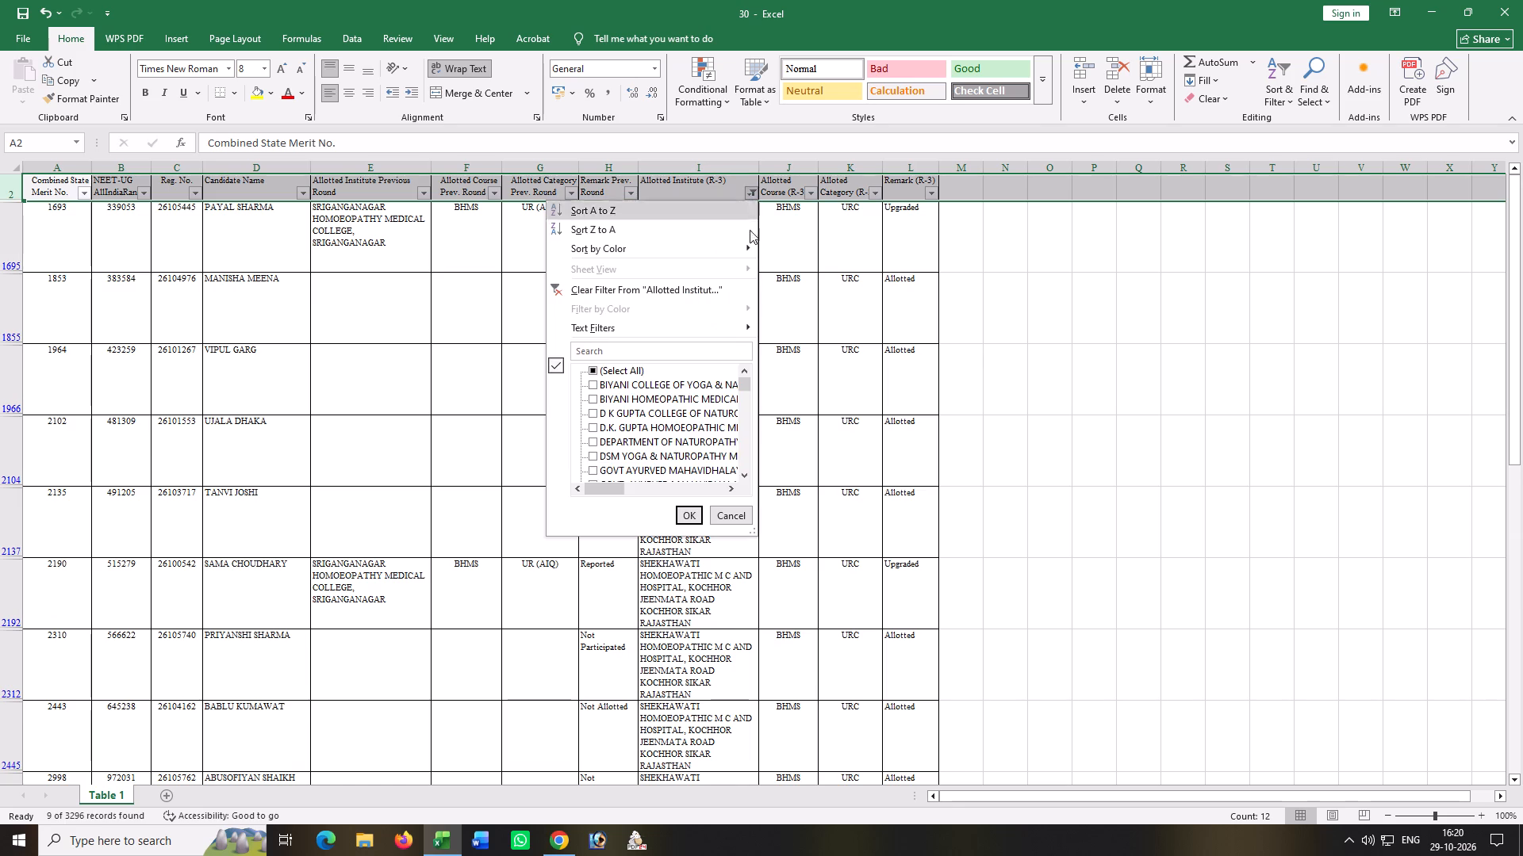
pyautogui.scroll(-11, 619, 441)
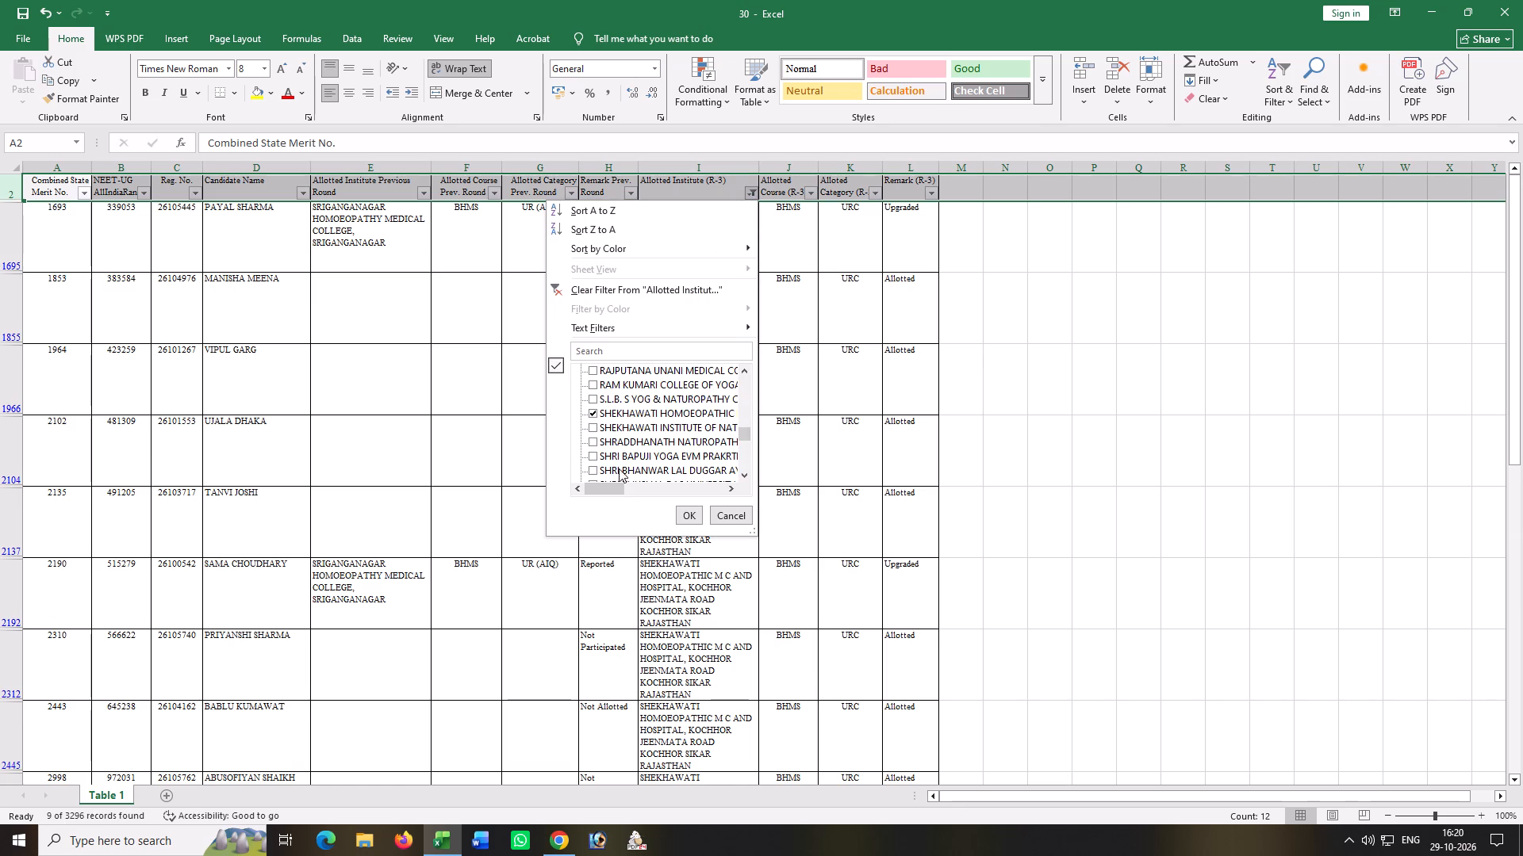
pyautogui.click(603, 409)
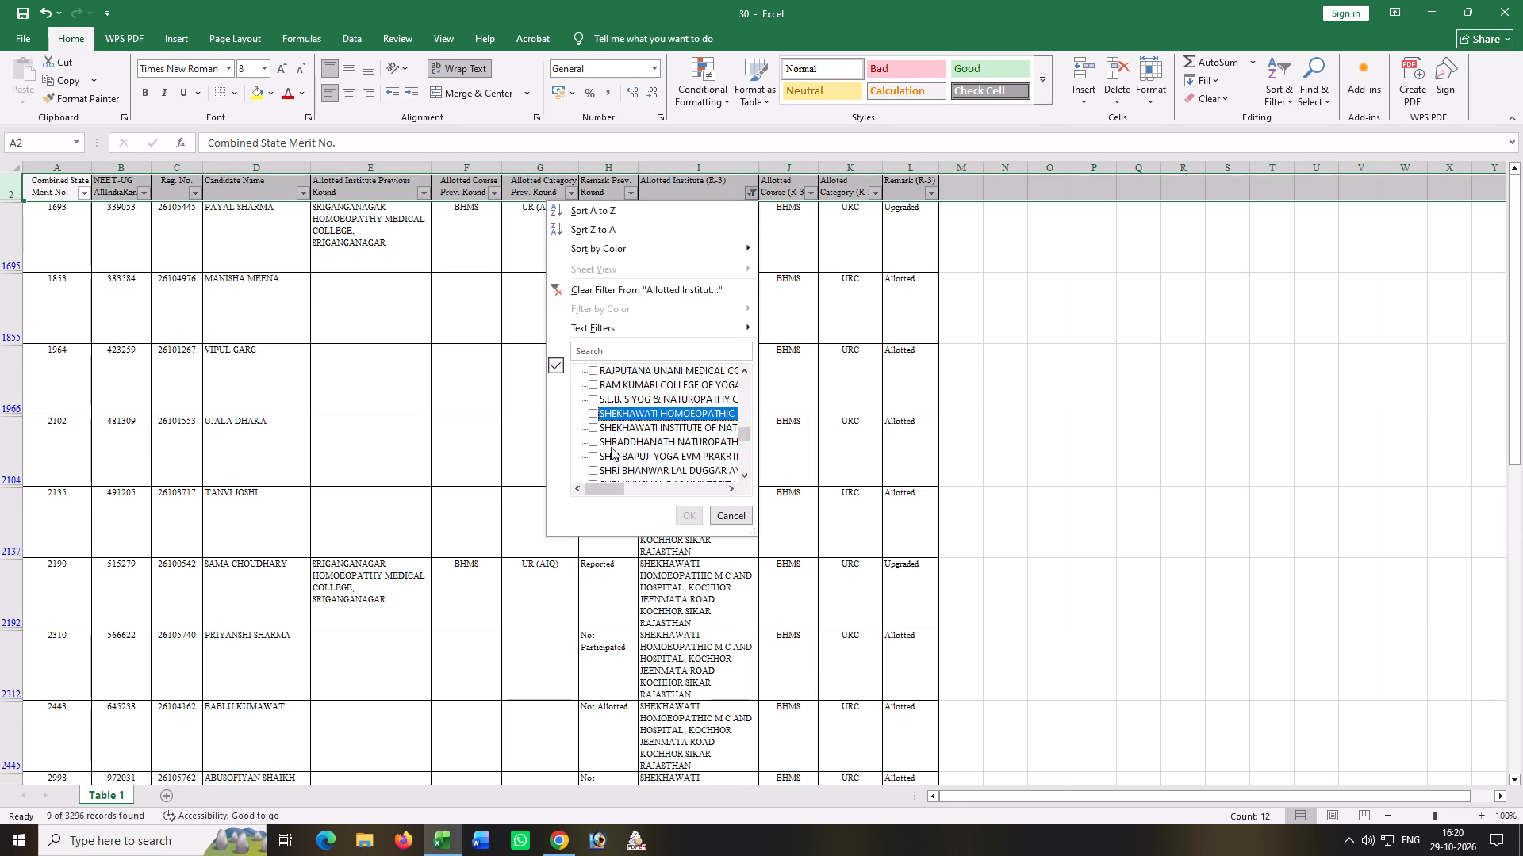
pyautogui.scroll(-1, 637, 445)
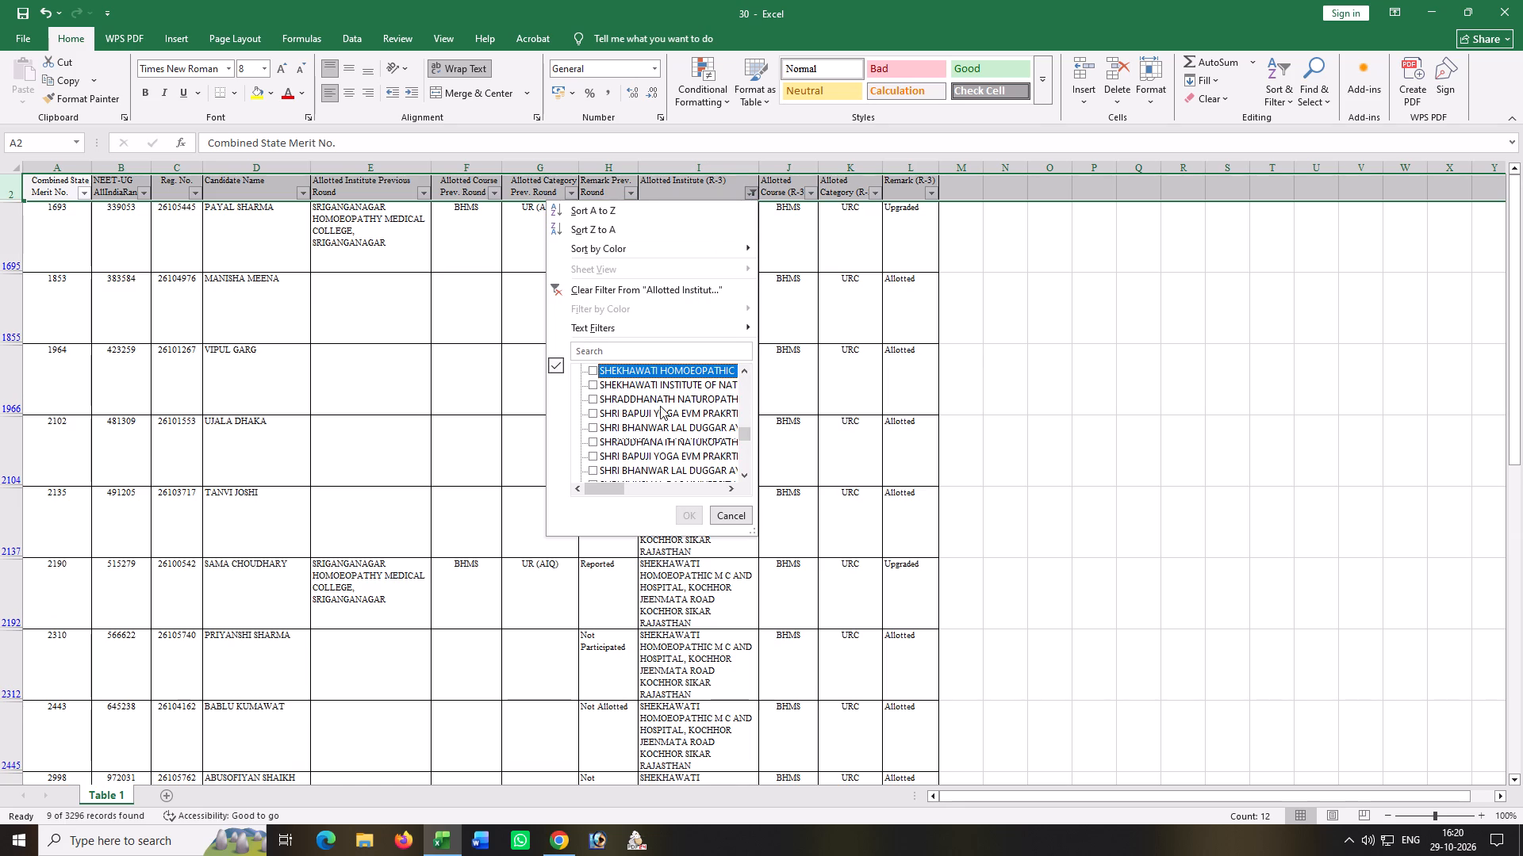
pyautogui.scroll(-1, 608, 440)
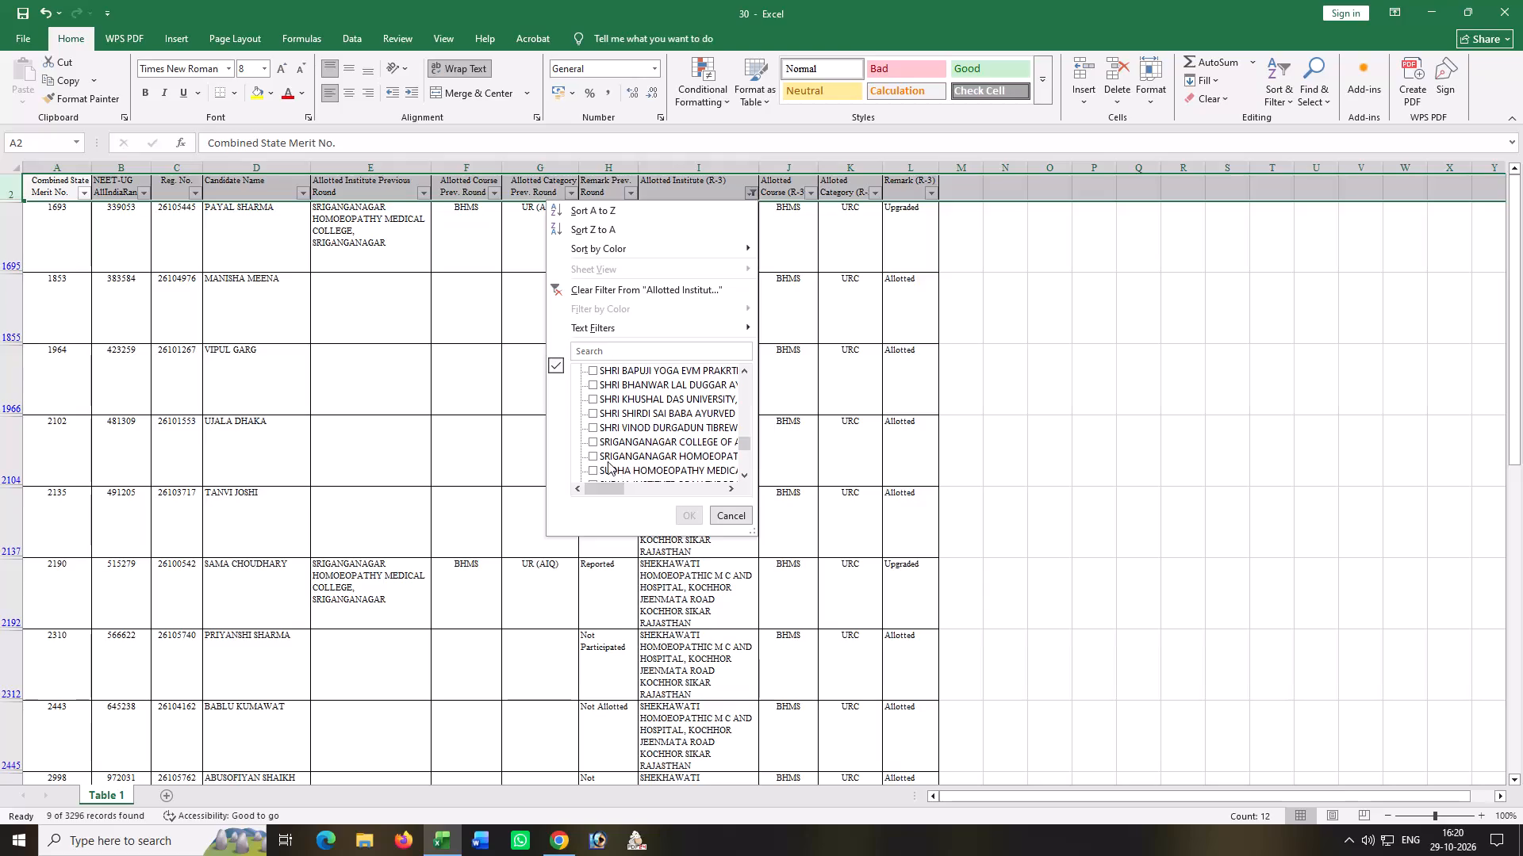
pyautogui.click(595, 460)
pyautogui.click(687, 514)
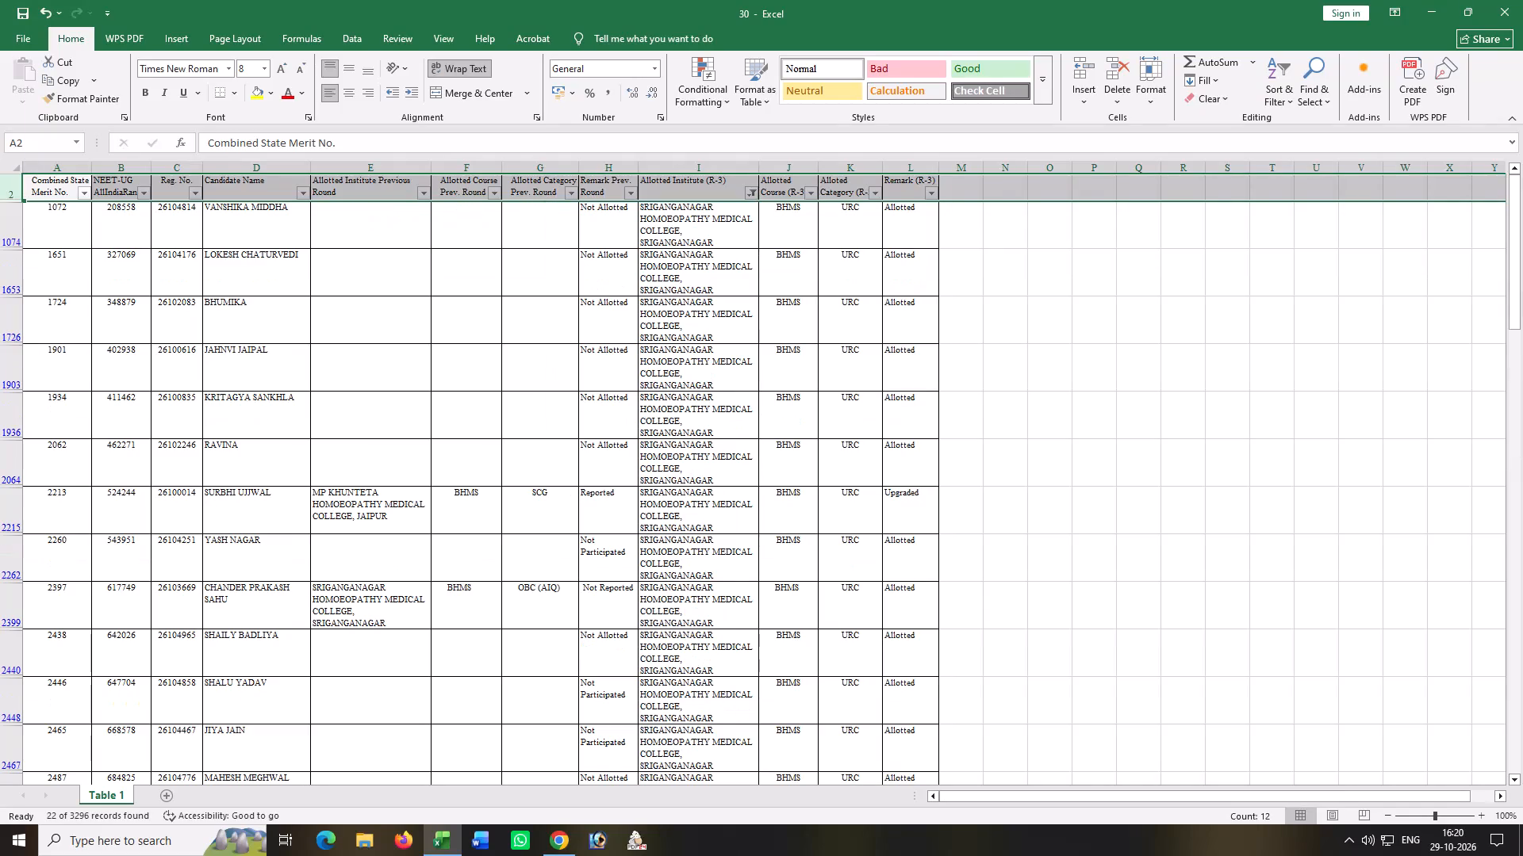
# Go through the candidates allotted to Sriganganagar Homoeopathy Medical College, checking their allotted categories and remarks.
pyautogui.scroll(-3, 714, 552)
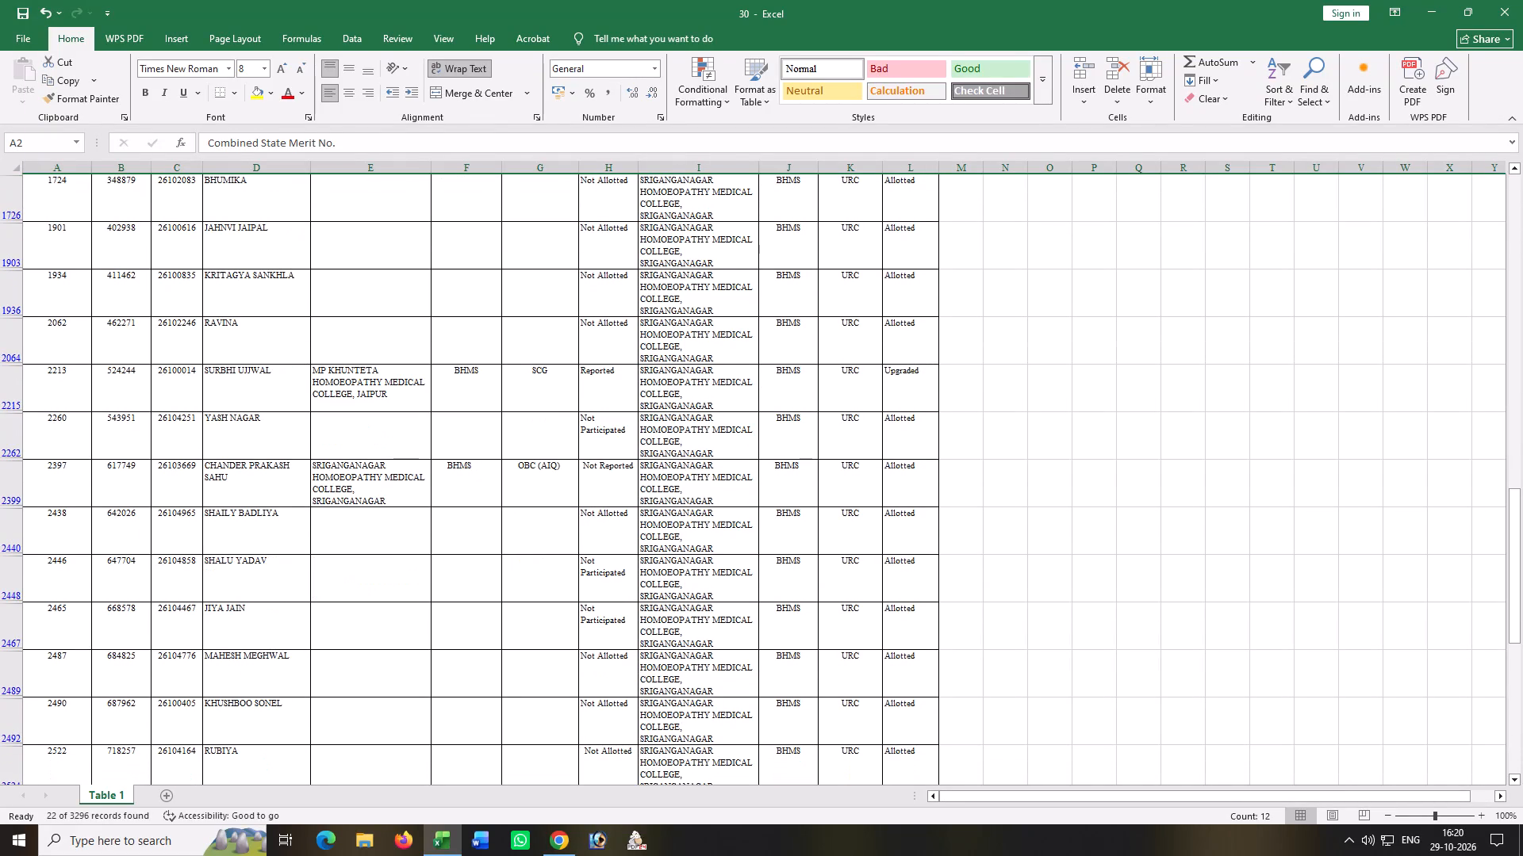
pyautogui.scroll(3, 730, 564)
pyautogui.scroll(-2, 704, 467)
pyautogui.scroll(-4, 671, 575)
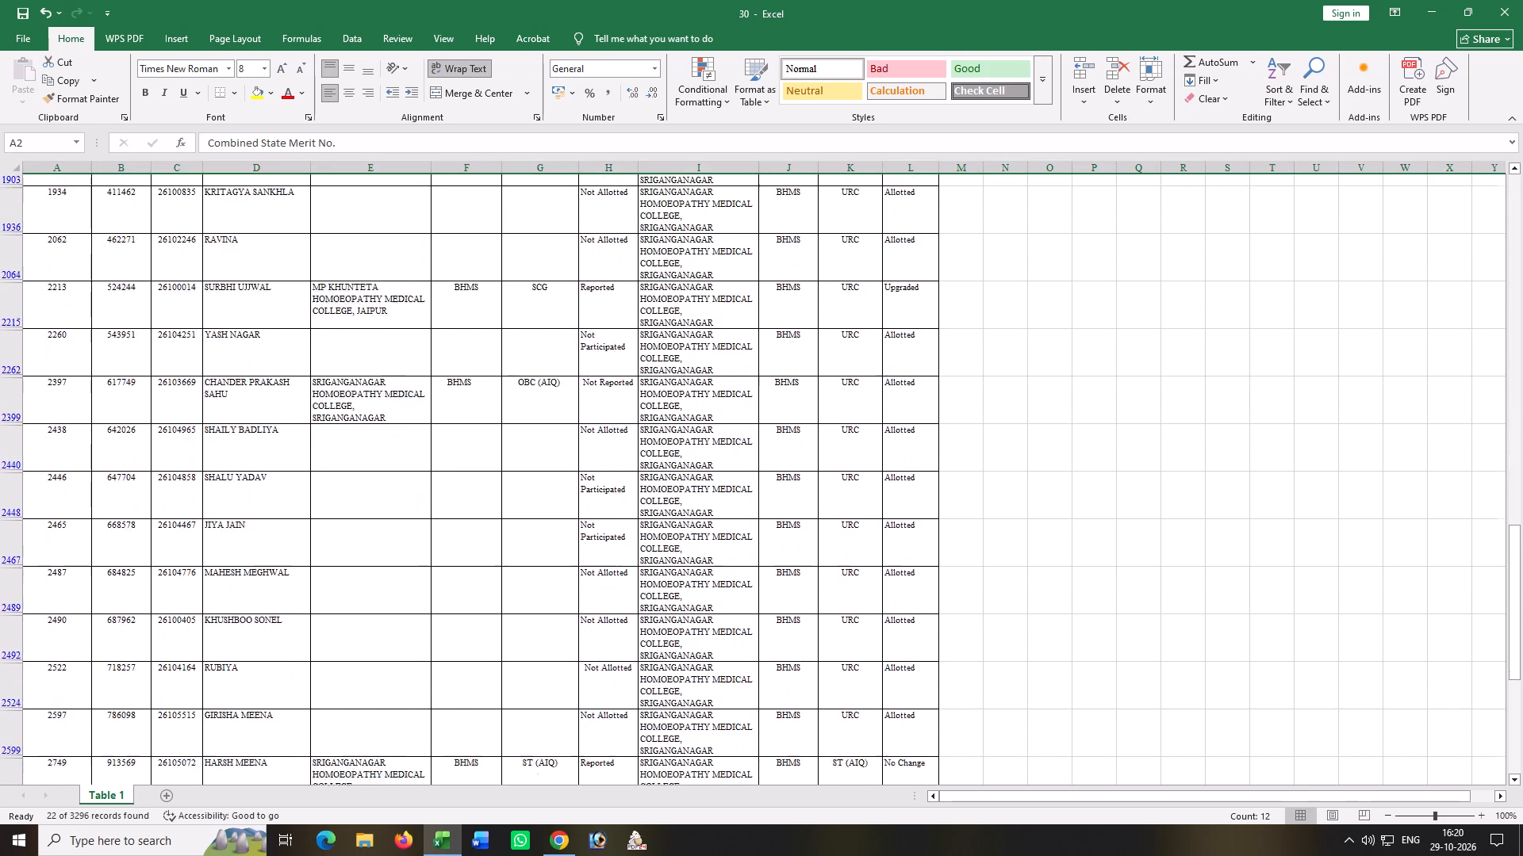
pyautogui.scroll(-6, 697, 575)
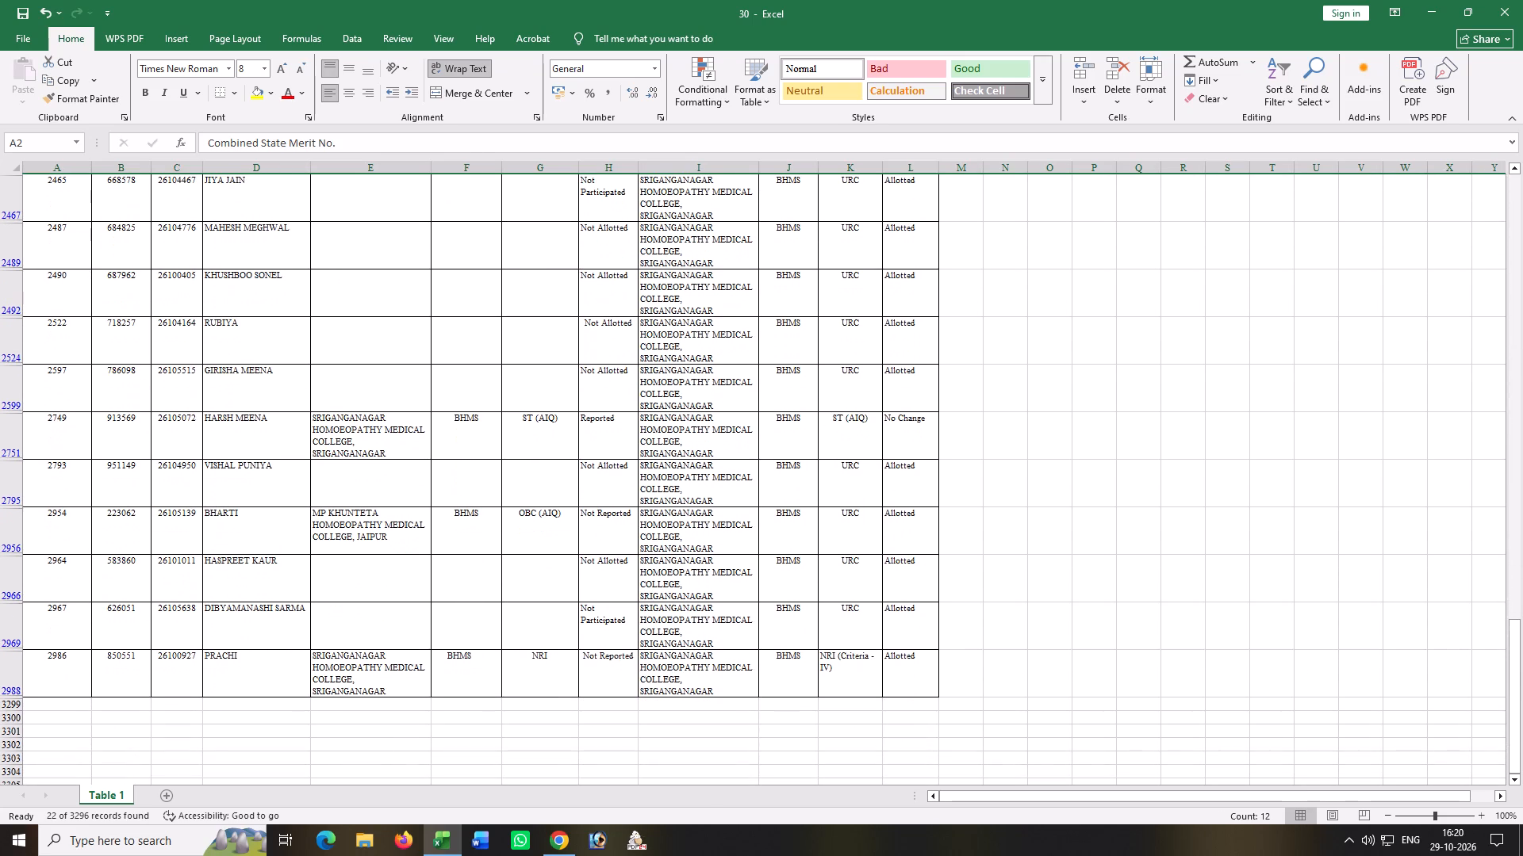
pyautogui.scroll(1, 702, 591)
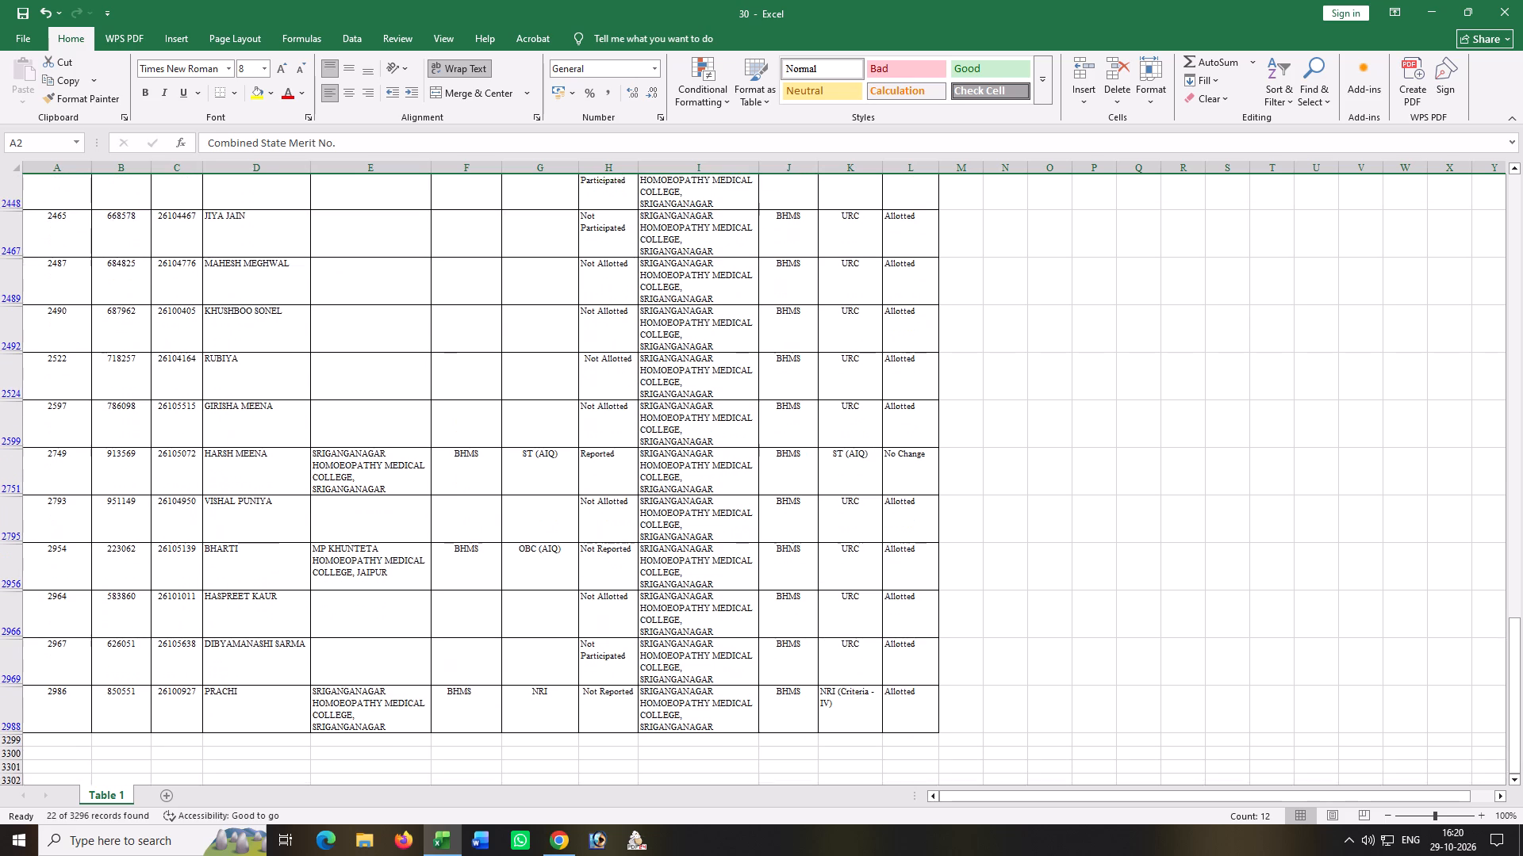
pyautogui.scroll(17, 702, 591)
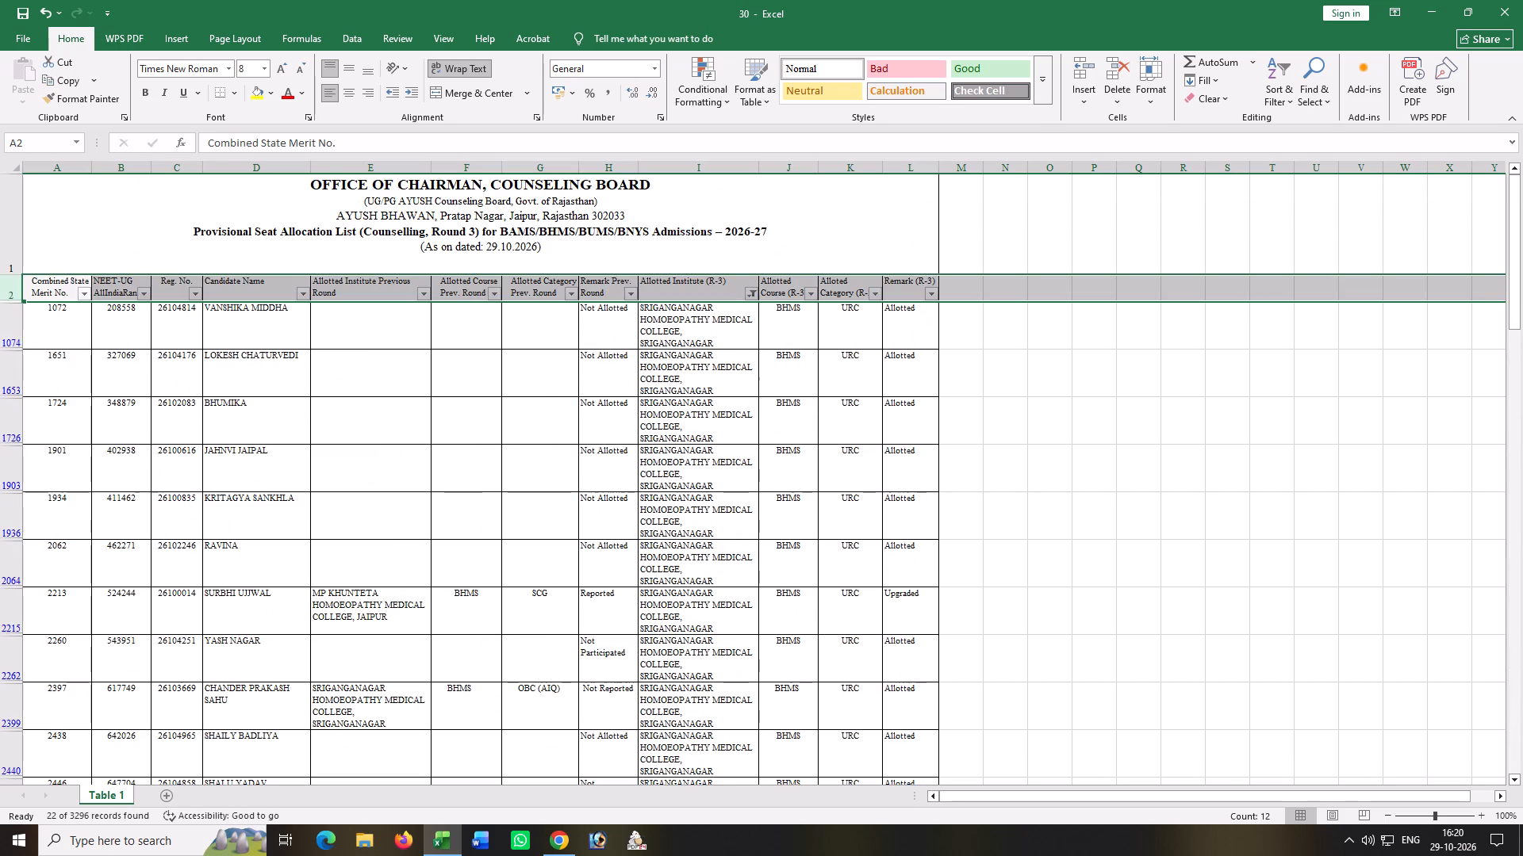
# Switch the Allotted Institute (R-3) filter to only Sudha Homoeopathy Medical College & Hospital, Jagpura, Kota and go through its rows.
pyautogui.click(751, 296)
pyautogui.scroll(-14, 642, 514)
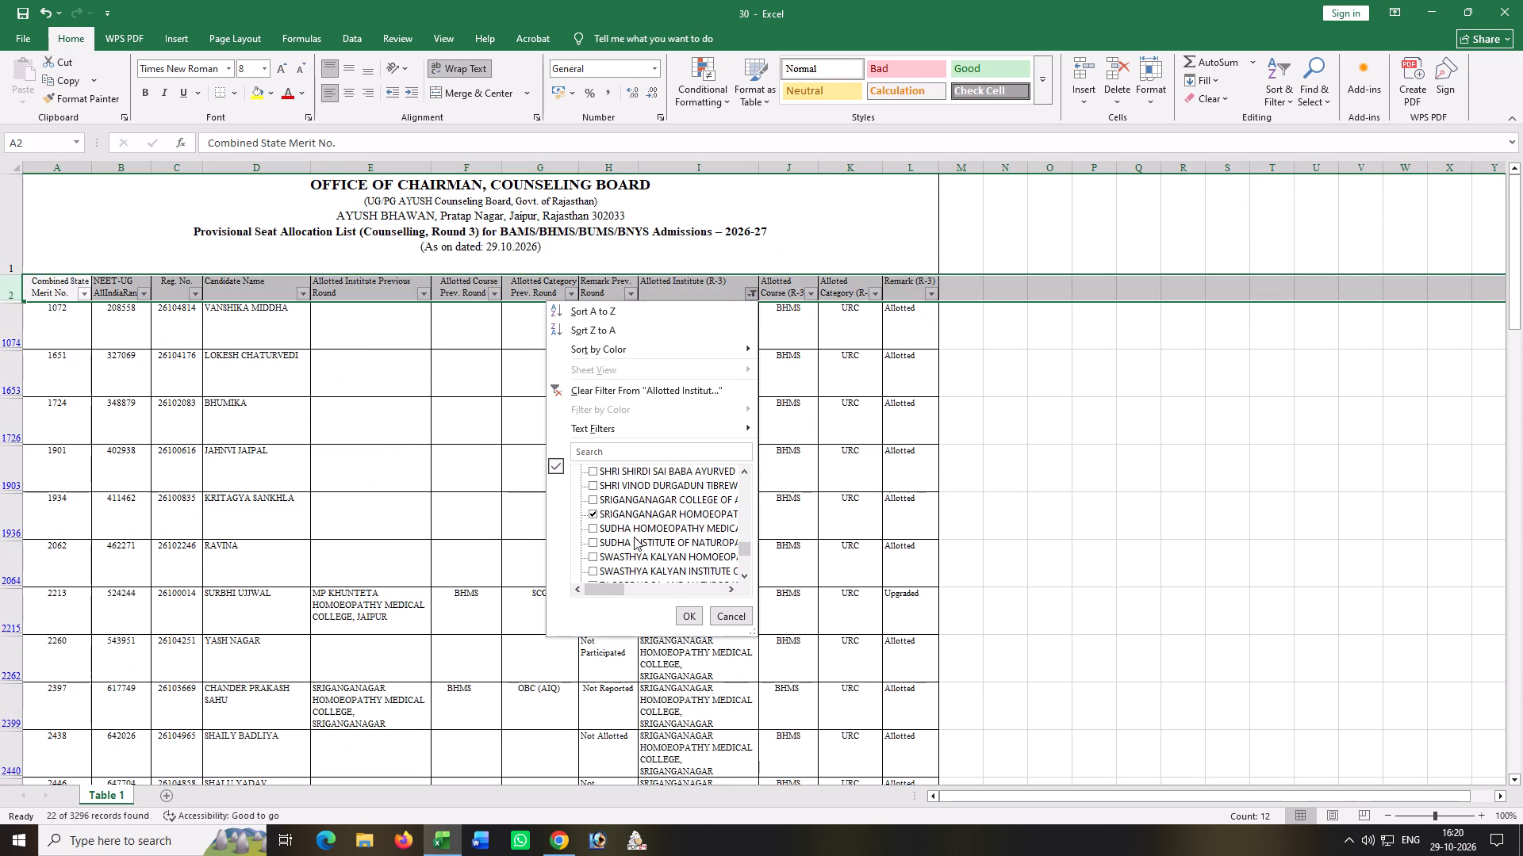
pyautogui.click(611, 515)
pyautogui.click(600, 525)
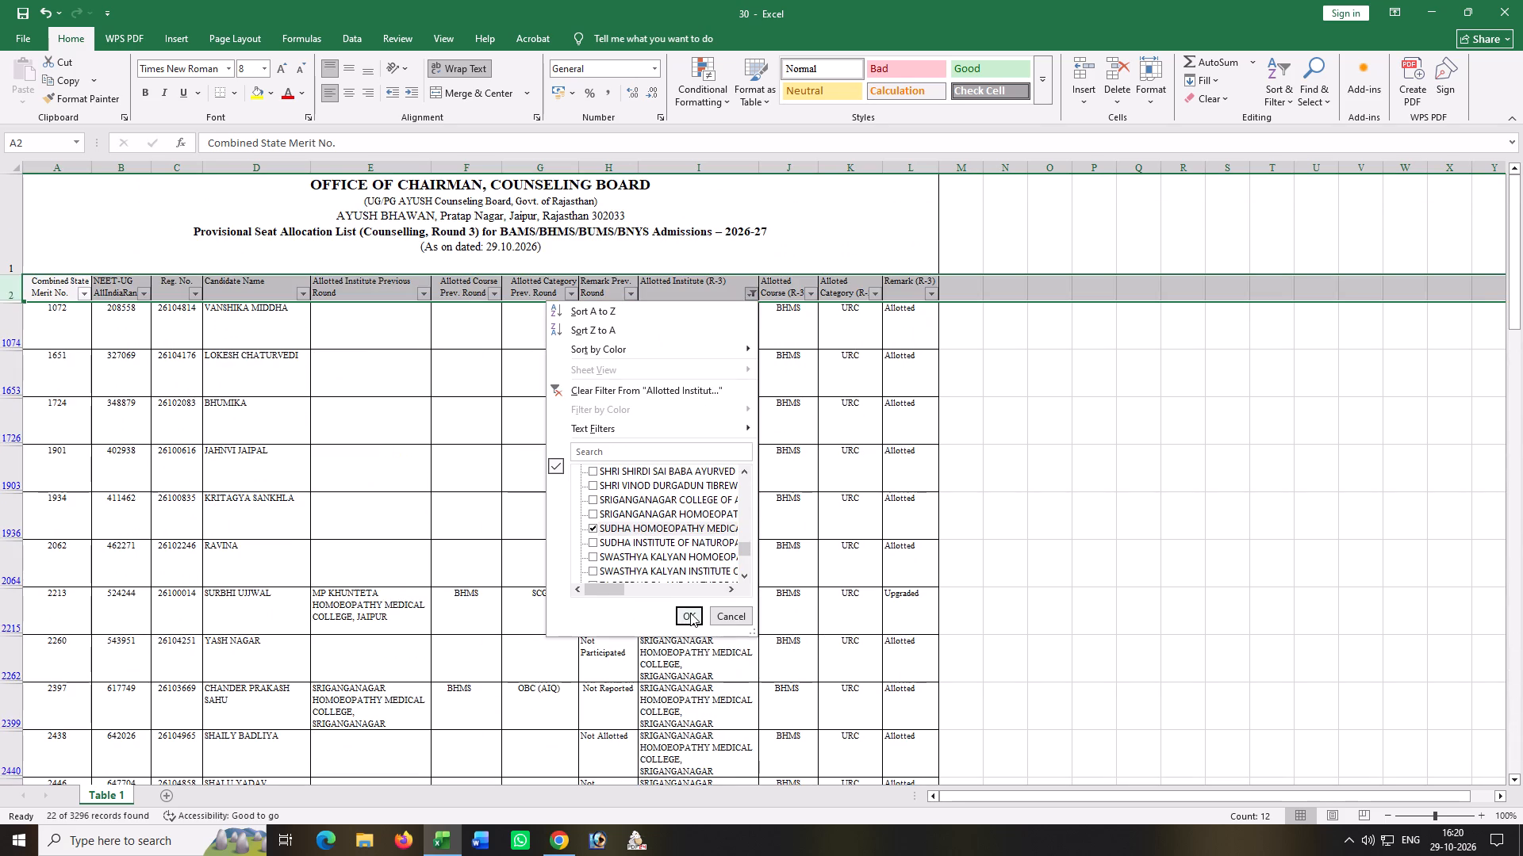
pyautogui.click(690, 613)
pyautogui.scroll(-5, 692, 612)
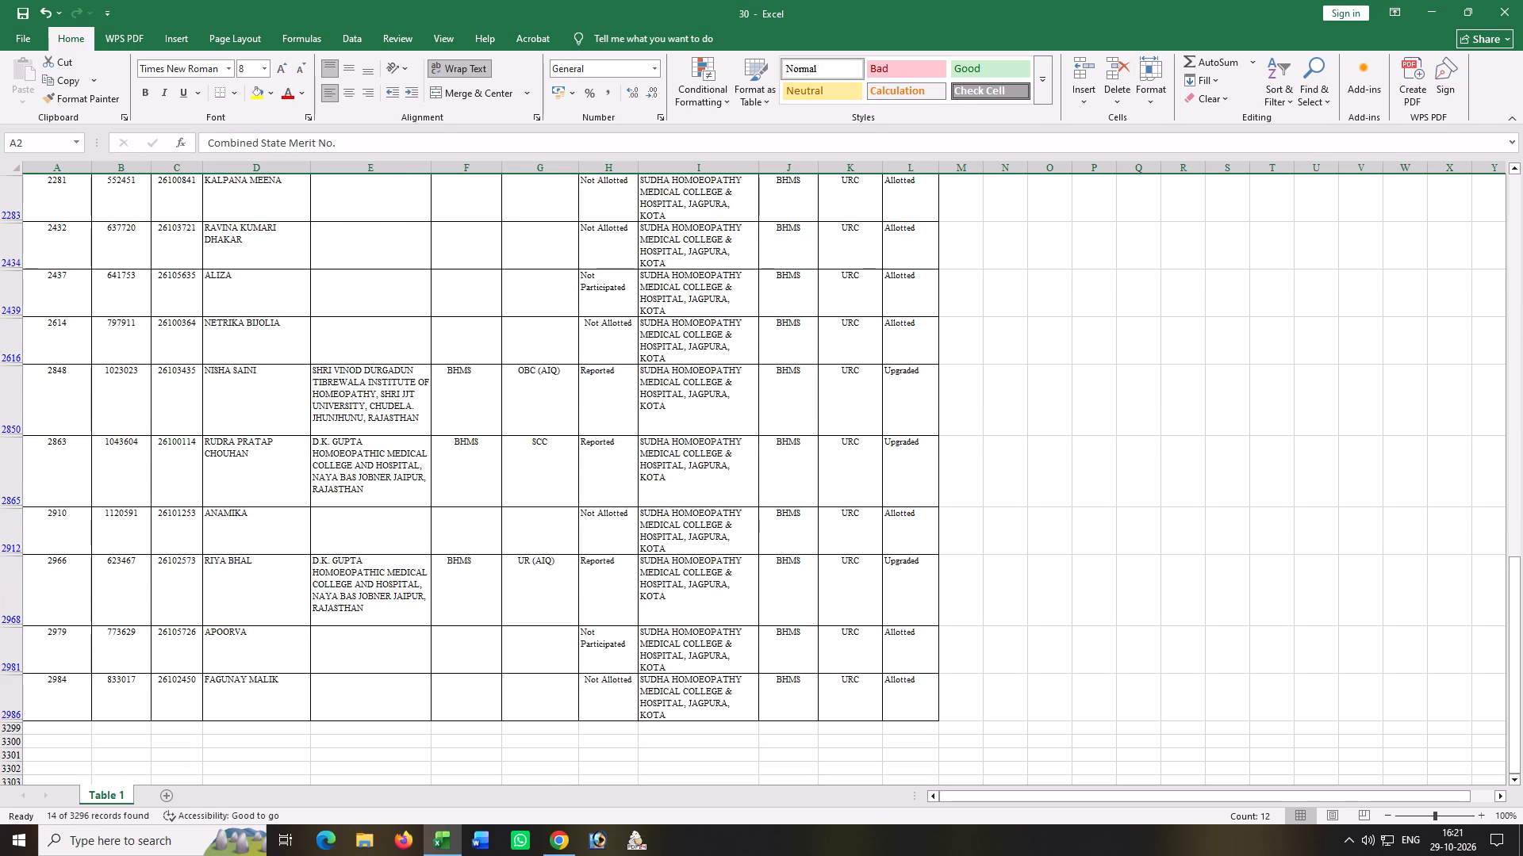
pyautogui.scroll(5, 694, 612)
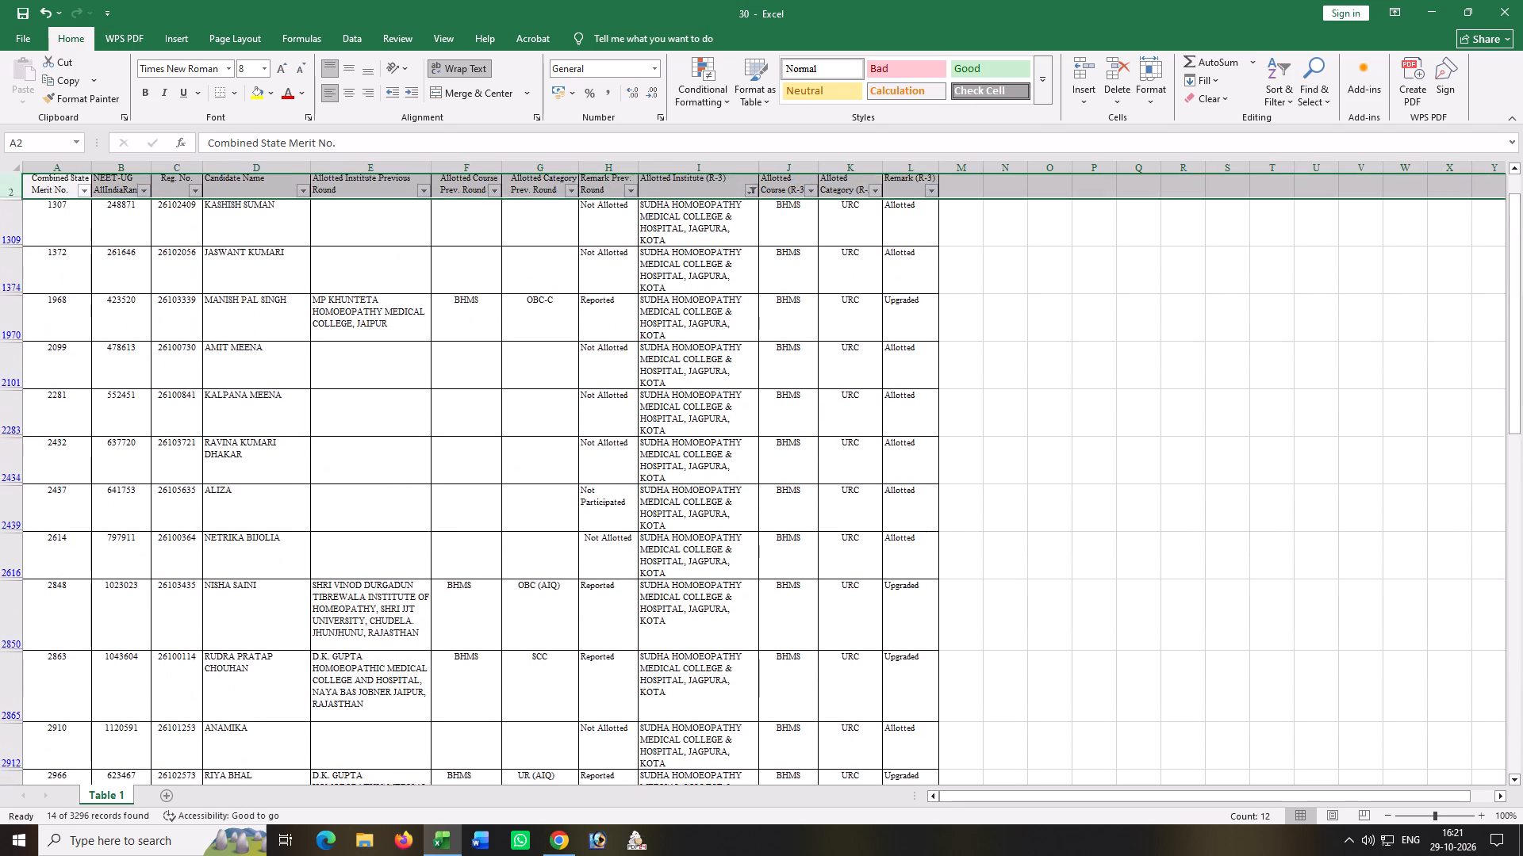
pyautogui.scroll(1, 694, 612)
pyautogui.scroll(-8, 694, 612)
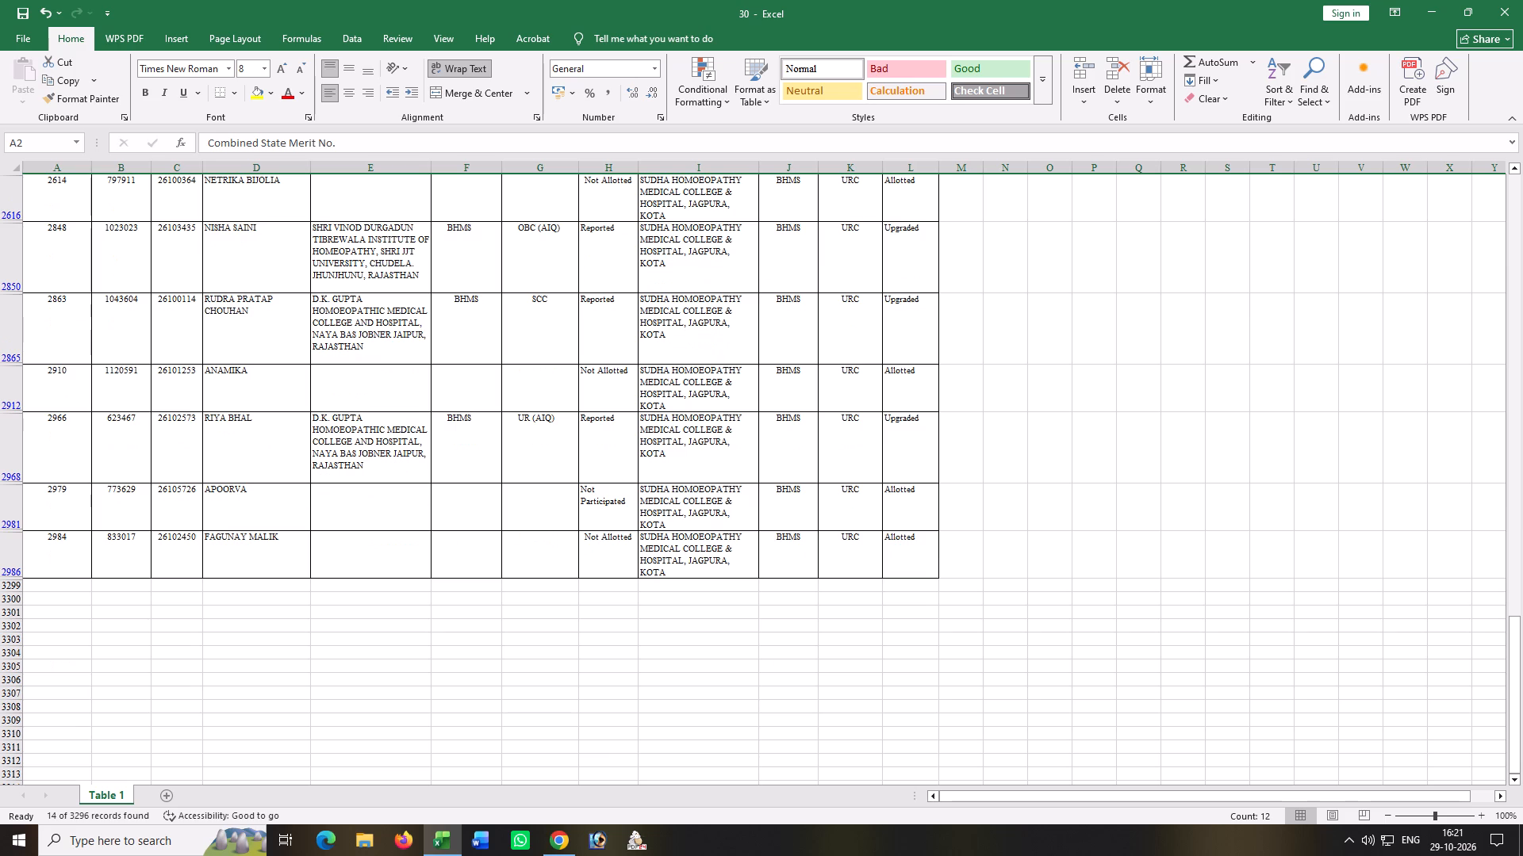
pyautogui.scroll(9, 696, 611)
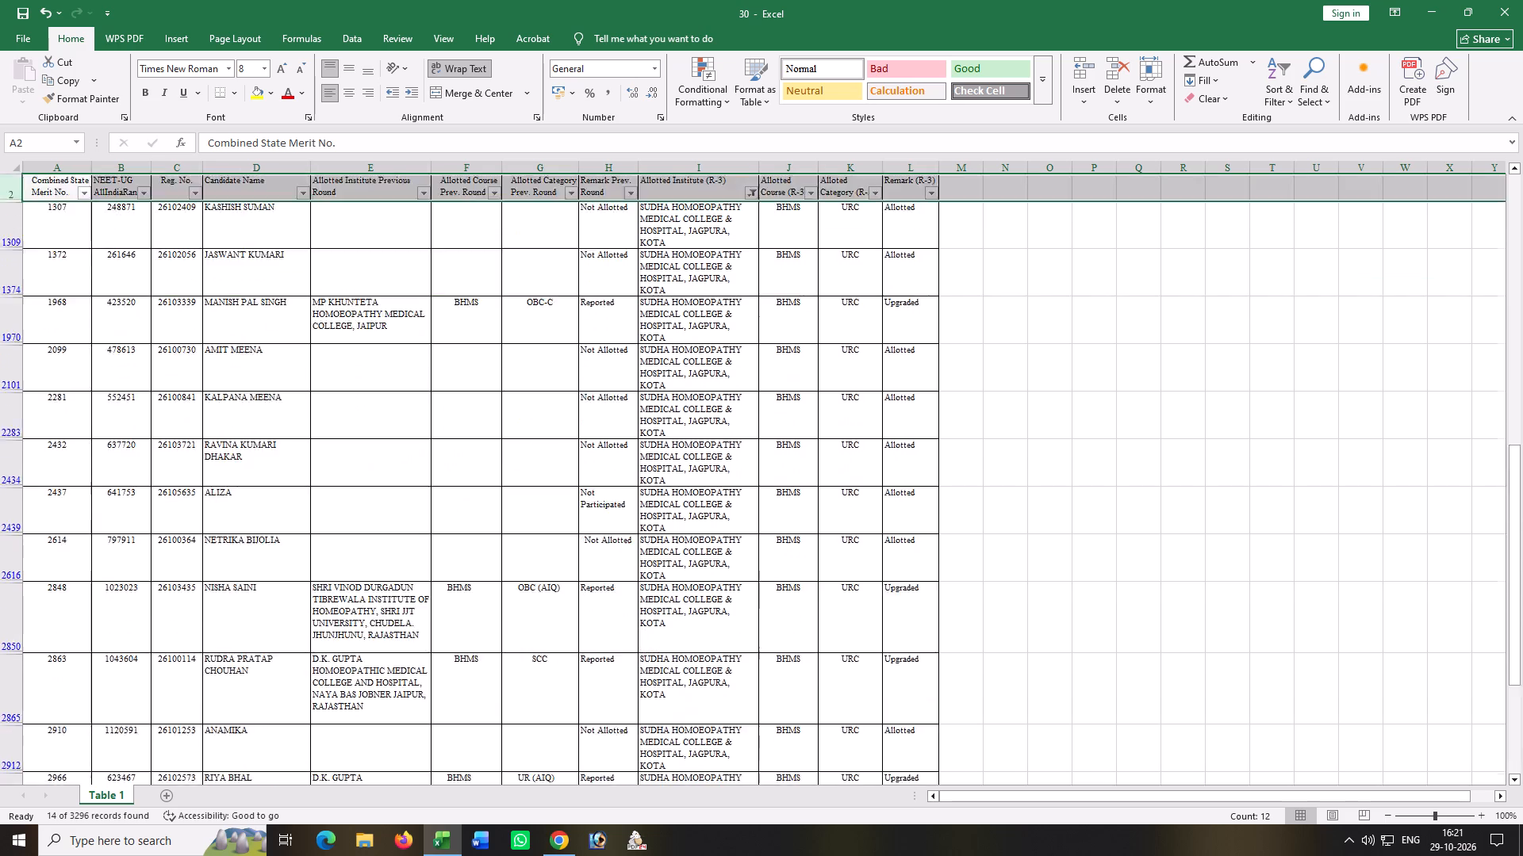
pyautogui.scroll(5, 696, 611)
# Switch the Allotted Institute (R-3) filter to only Swasthya Kalyan Homoeopathy Medical College, Jaipur.
pyautogui.click(746, 293)
pyautogui.scroll(-3, 628, 466)
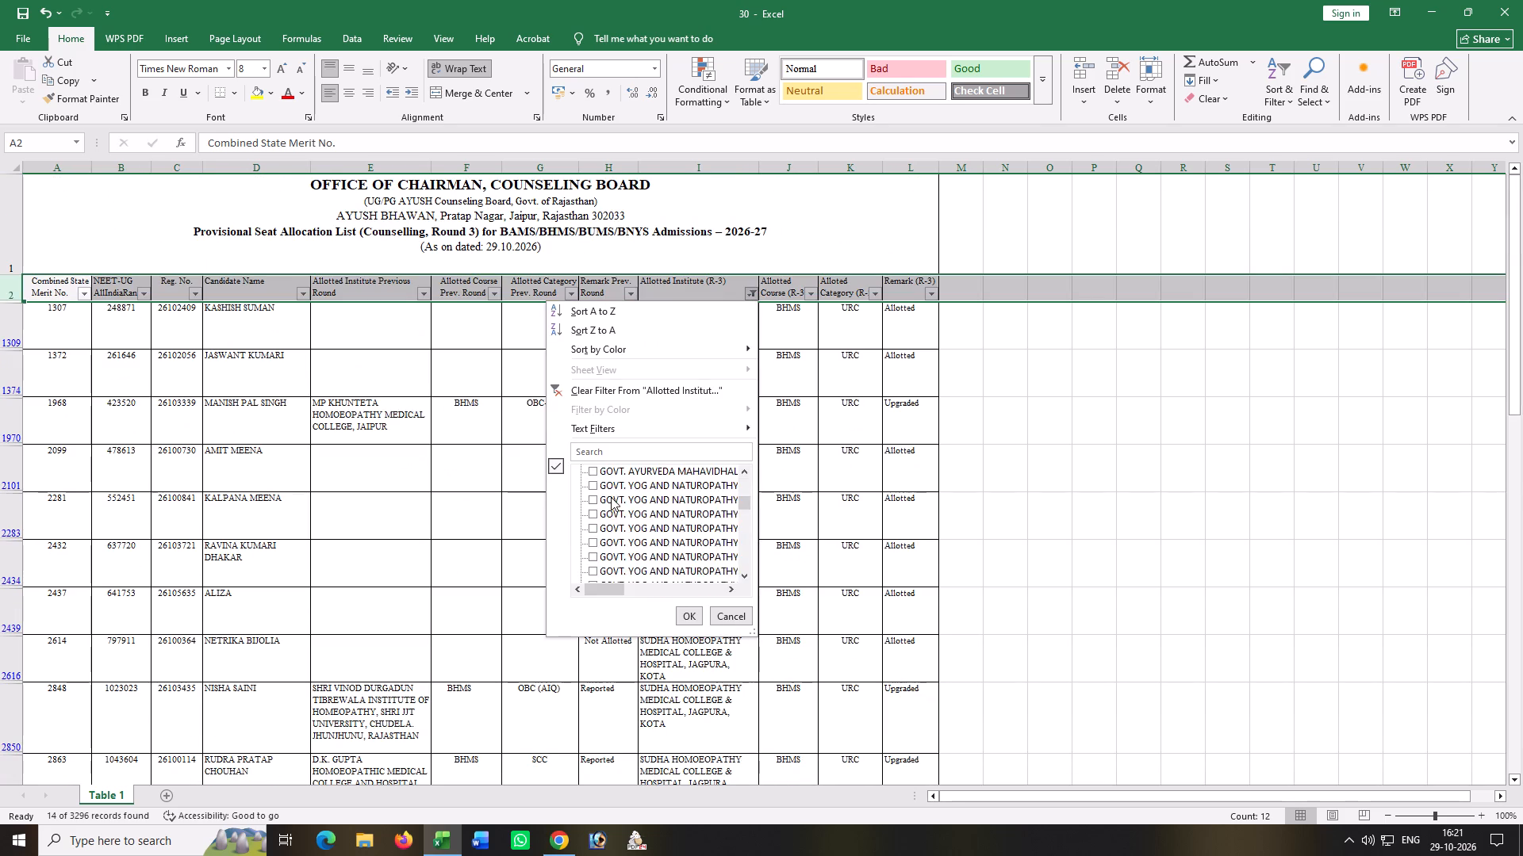
pyautogui.scroll(-7, 611, 497)
pyautogui.scroll(-4, 653, 570)
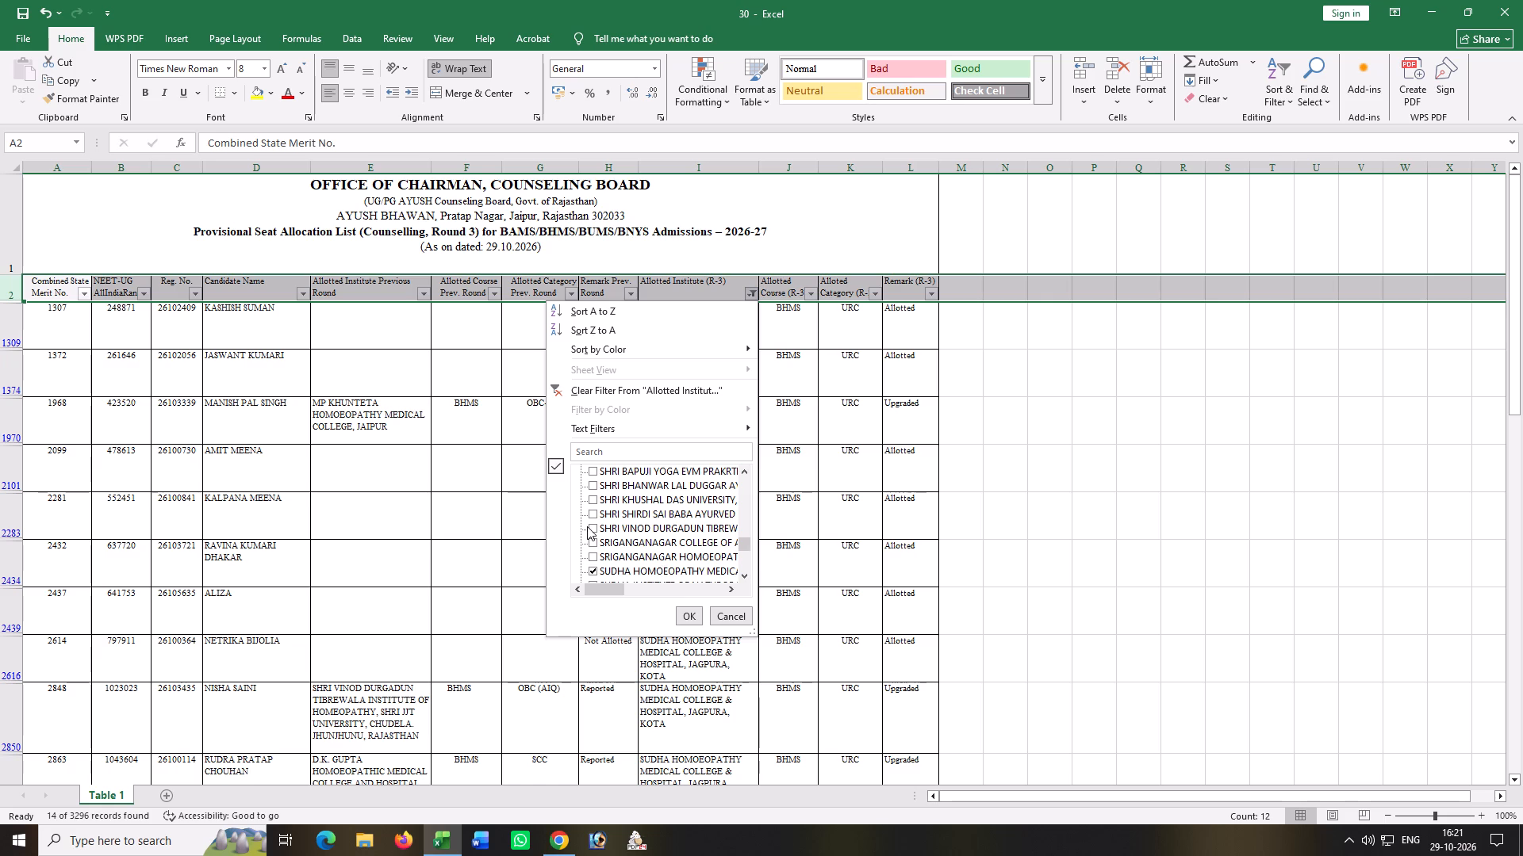
pyautogui.click(587, 525)
pyautogui.click(598, 525)
pyautogui.scroll(-3, 607, 571)
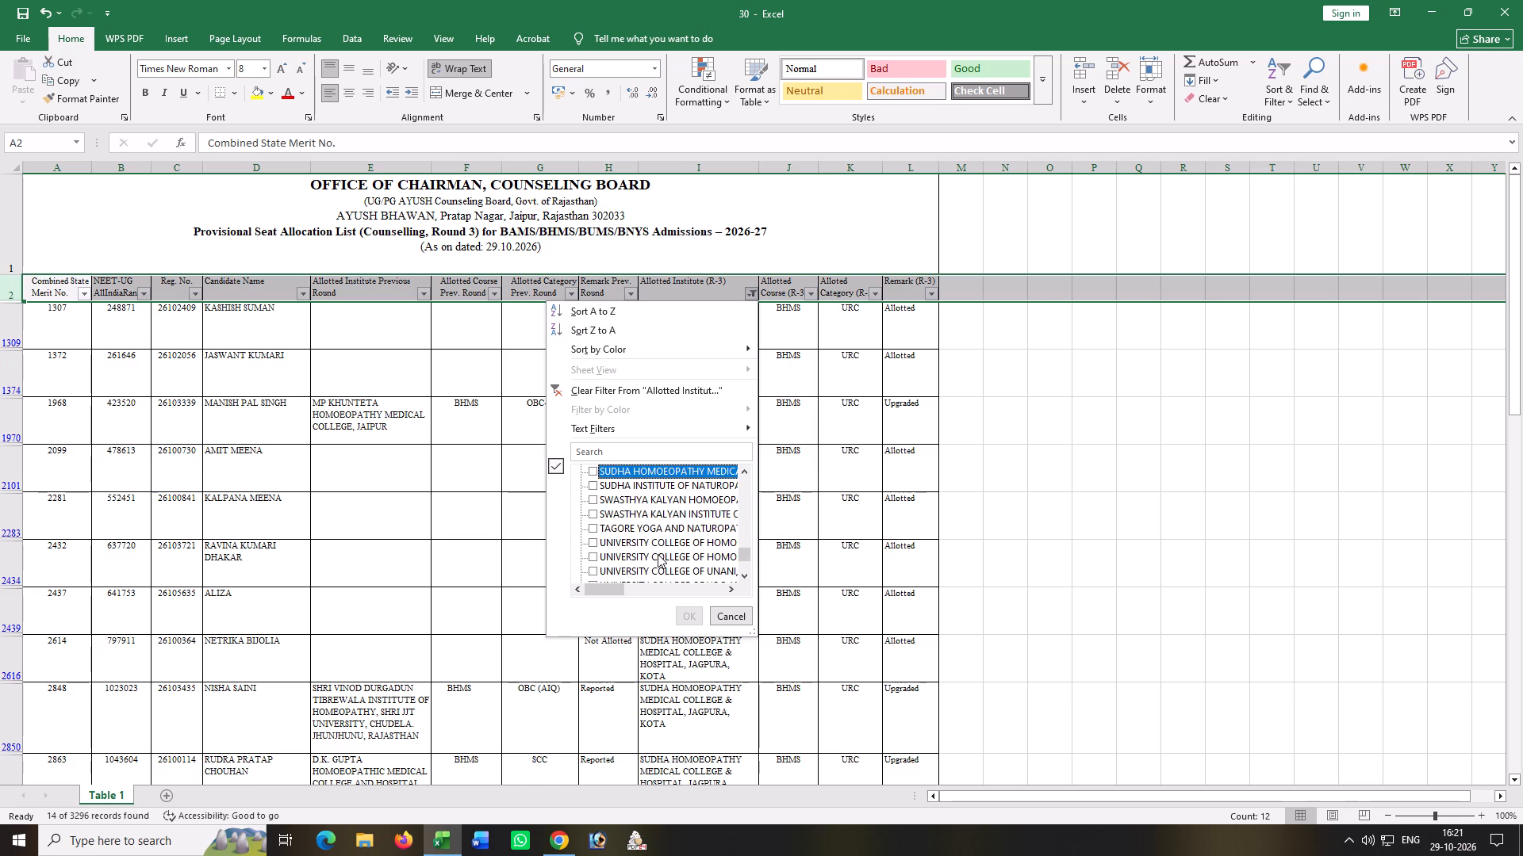
pyautogui.click(604, 501)
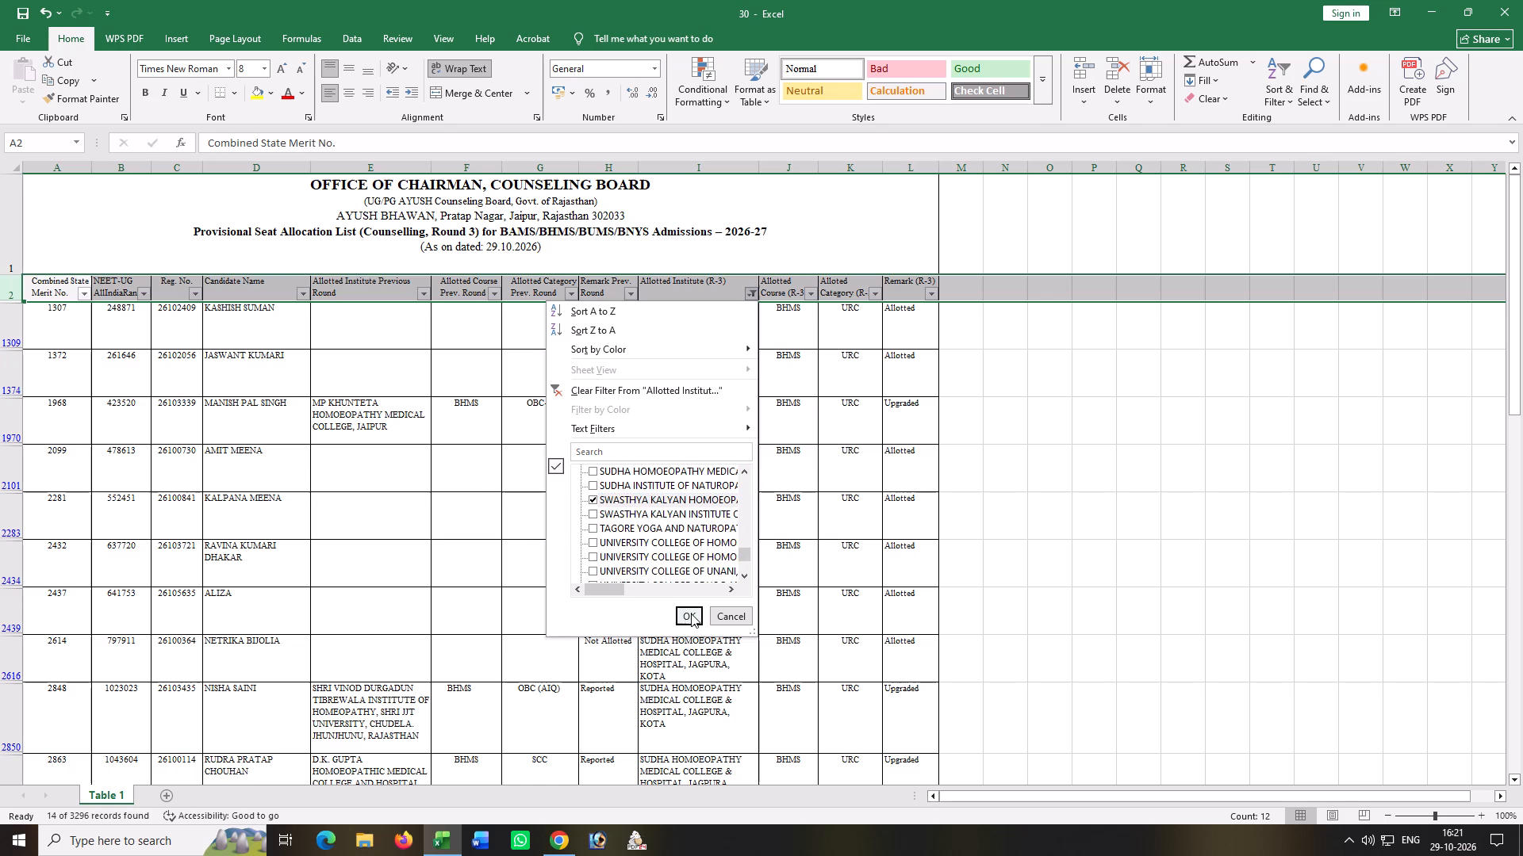
pyautogui.click(691, 613)
# Go through the candidates allotted to Swasthya Kalyan Homoeopathy Medical College, checking their allotted categories and remarks.
pyautogui.scroll(-4, 697, 568)
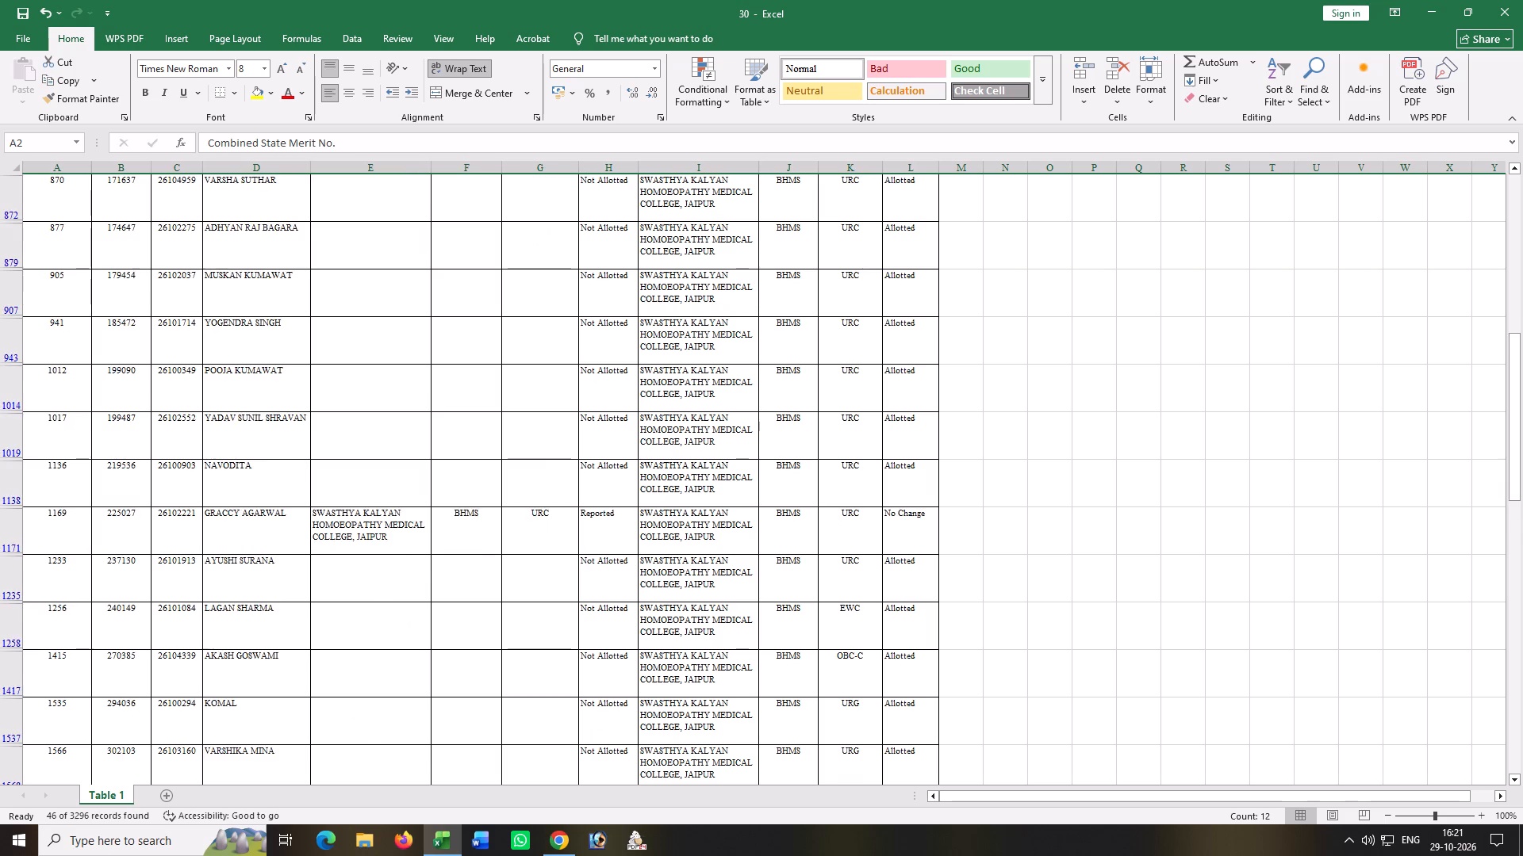
pyautogui.scroll(-4, 697, 567)
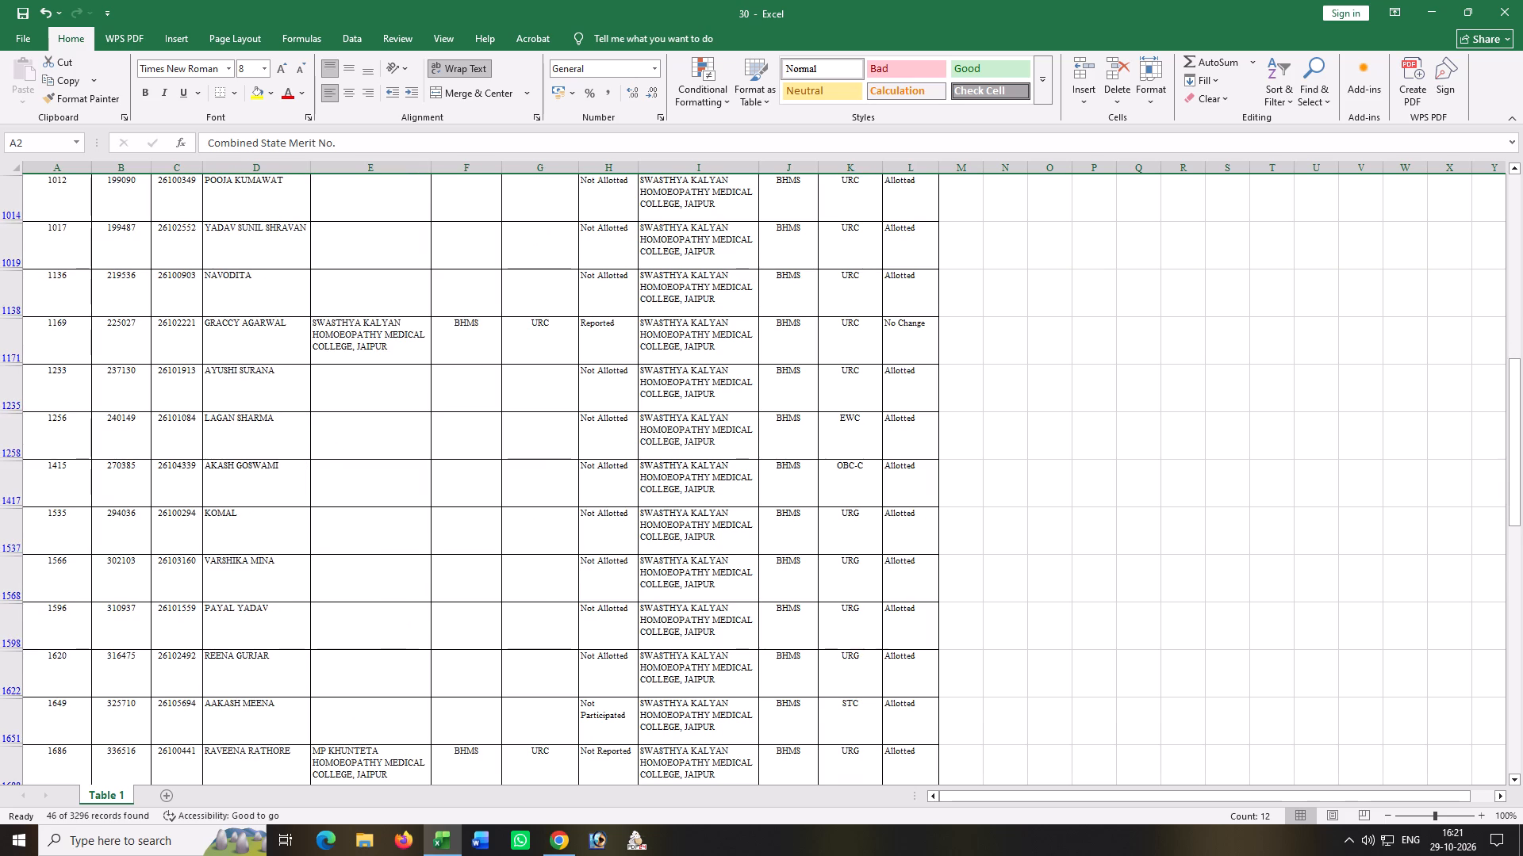
pyautogui.scroll(-15, 715, 547)
pyautogui.scroll(-8, 714, 552)
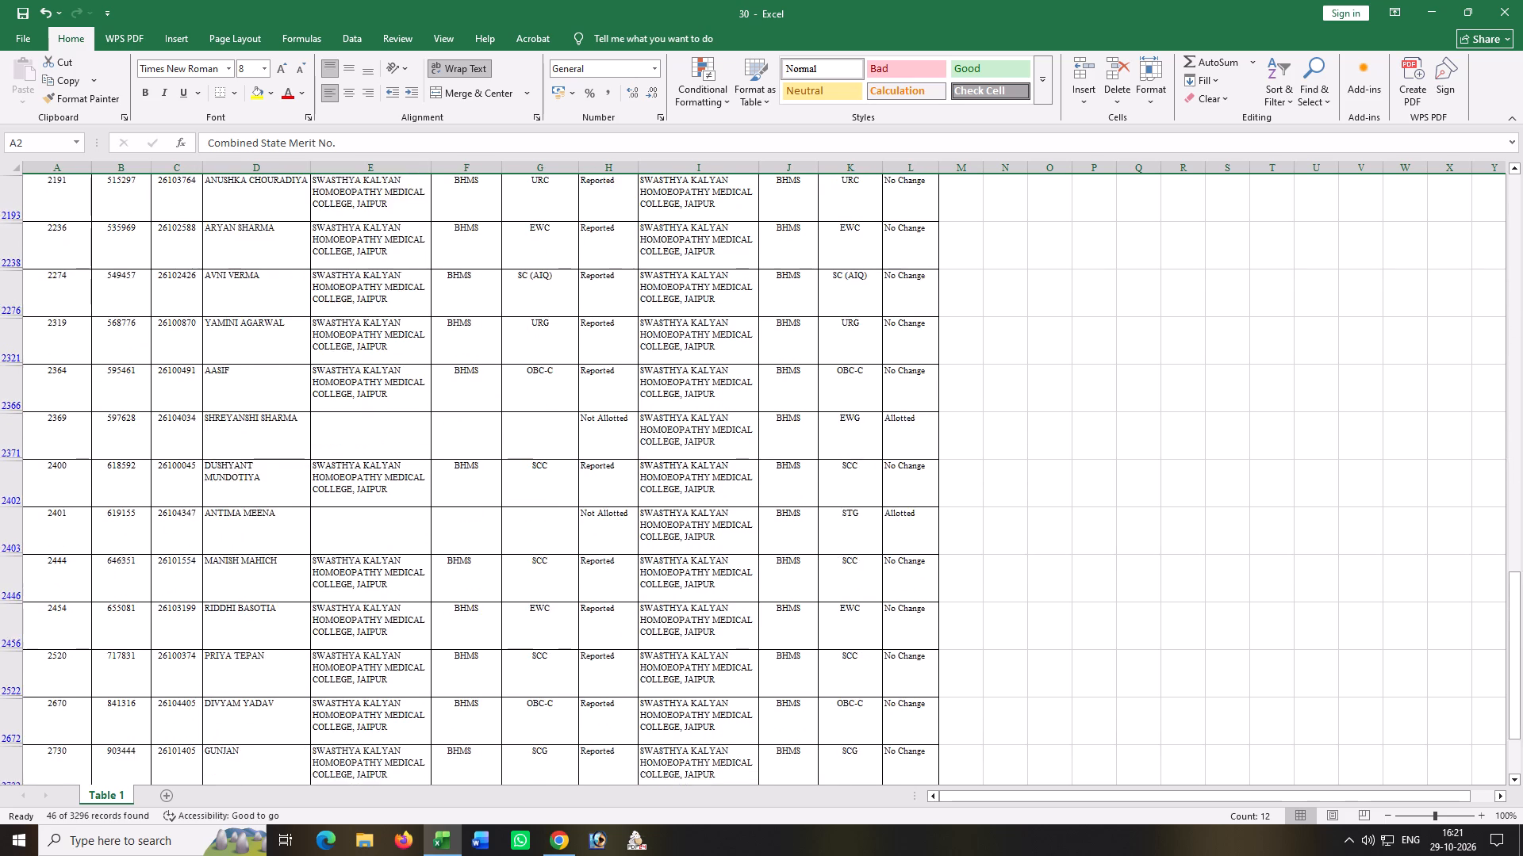
pyautogui.scroll(-9, 714, 552)
pyautogui.scroll(20, 714, 553)
pyautogui.scroll(6, 714, 553)
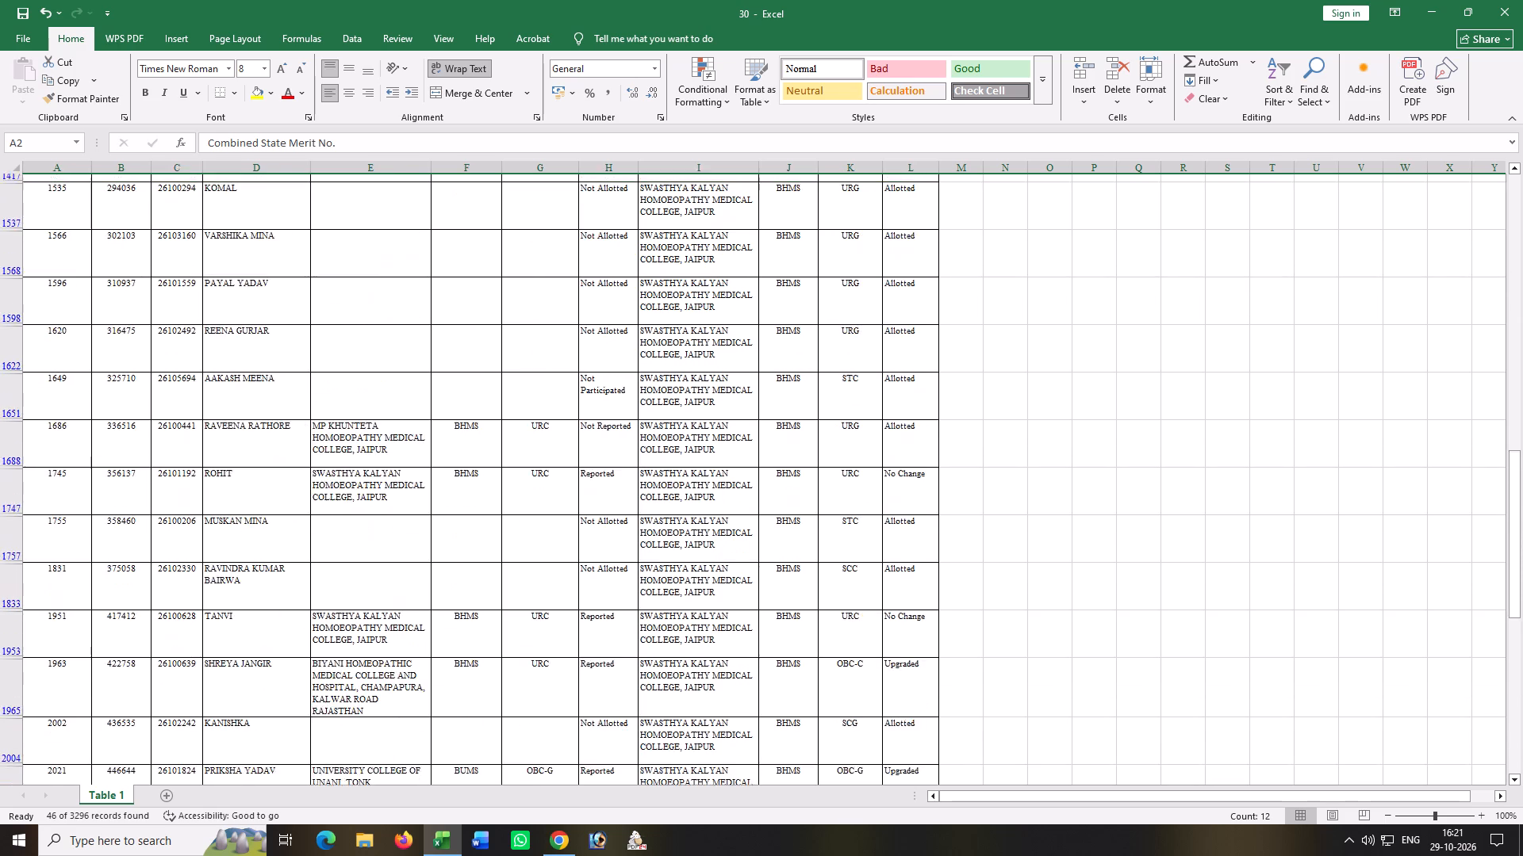
pyautogui.scroll(20, 714, 560)
pyautogui.scroll(1, 714, 560)
# Switch the Allotted Institute (R-3) filter to only Yuvraj Pratap Singh Memorial Homeopathic Medical College, Alwar.
pyautogui.click(752, 295)
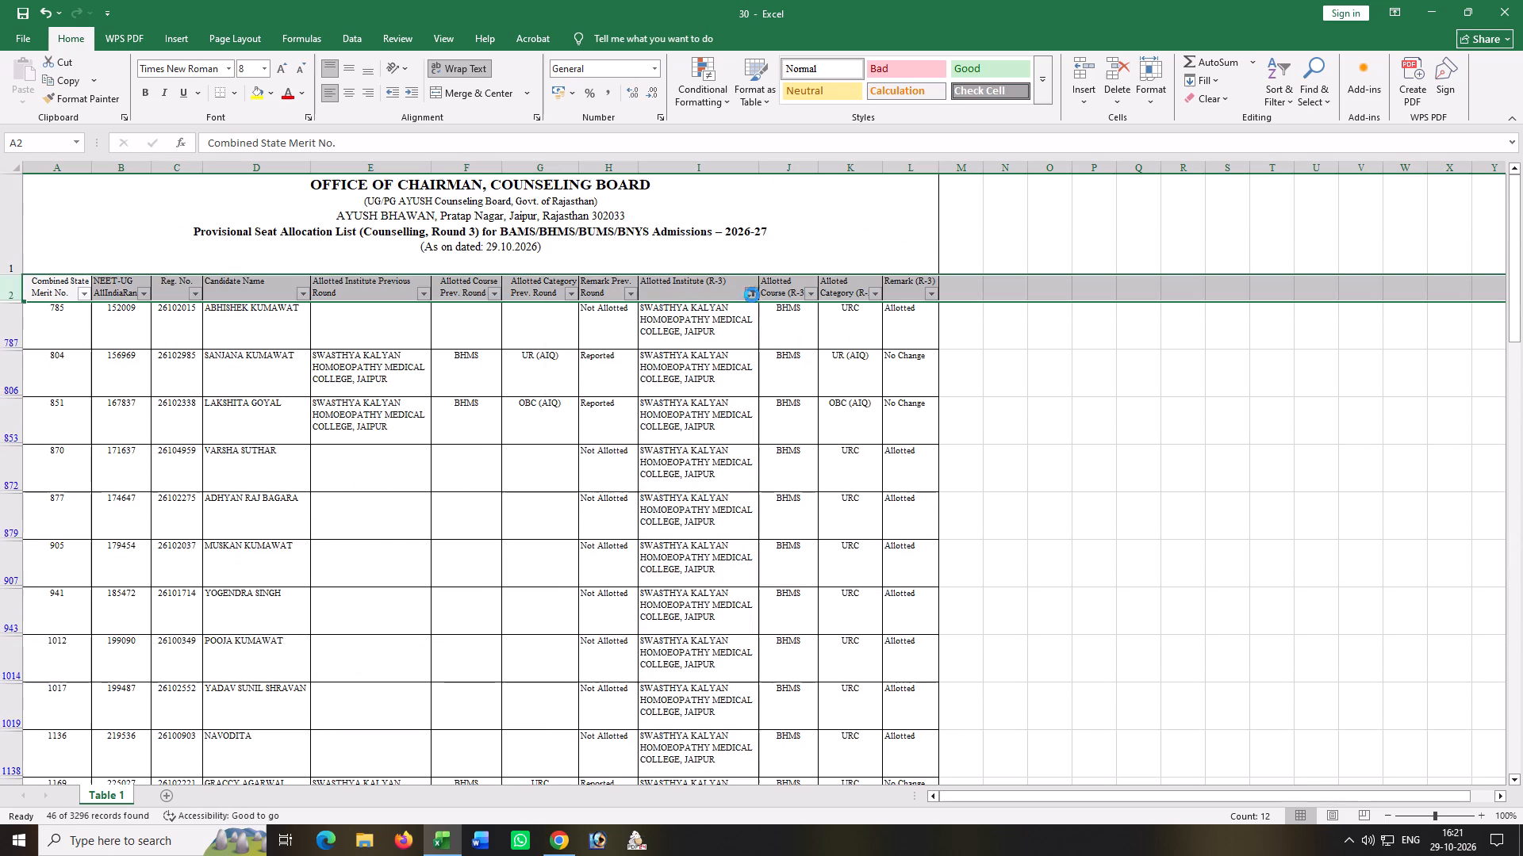
pyautogui.scroll(-20, 626, 487)
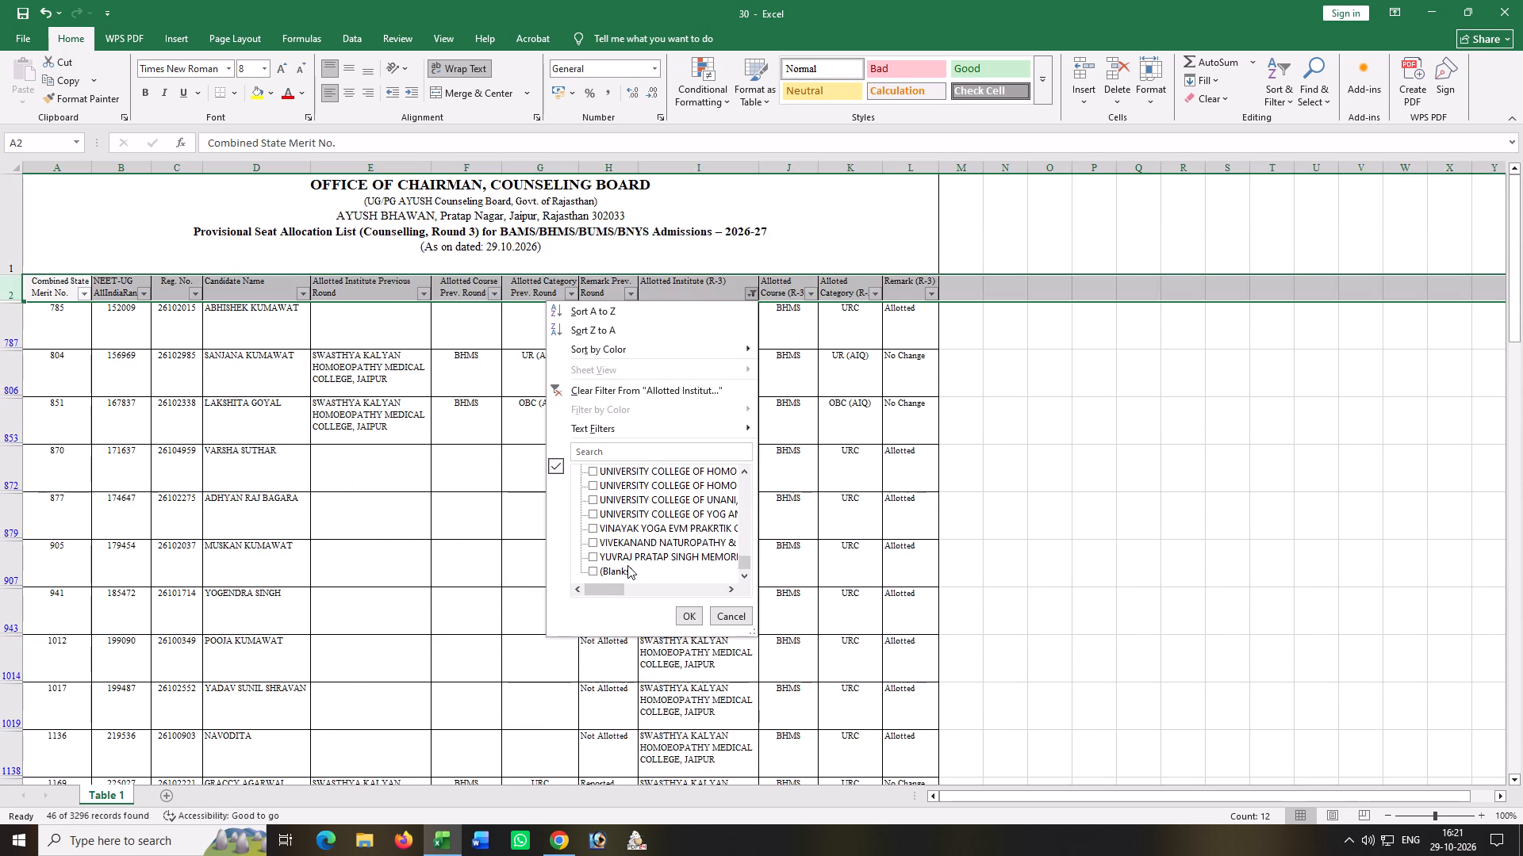
pyautogui.scroll(2, 626, 546)
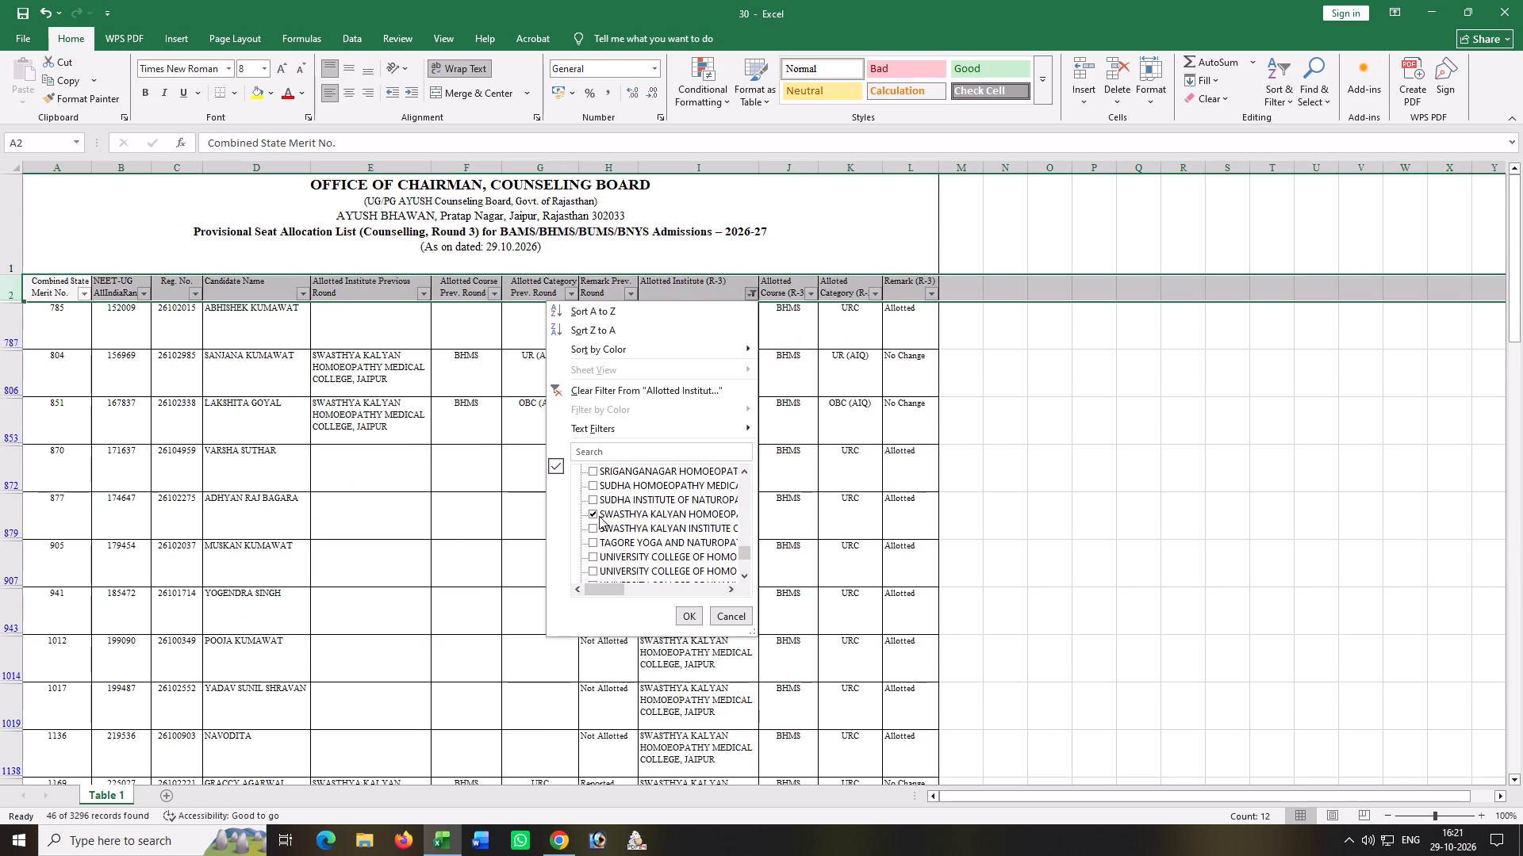
pyautogui.click(596, 513)
pyautogui.scroll(-3, 593, 538)
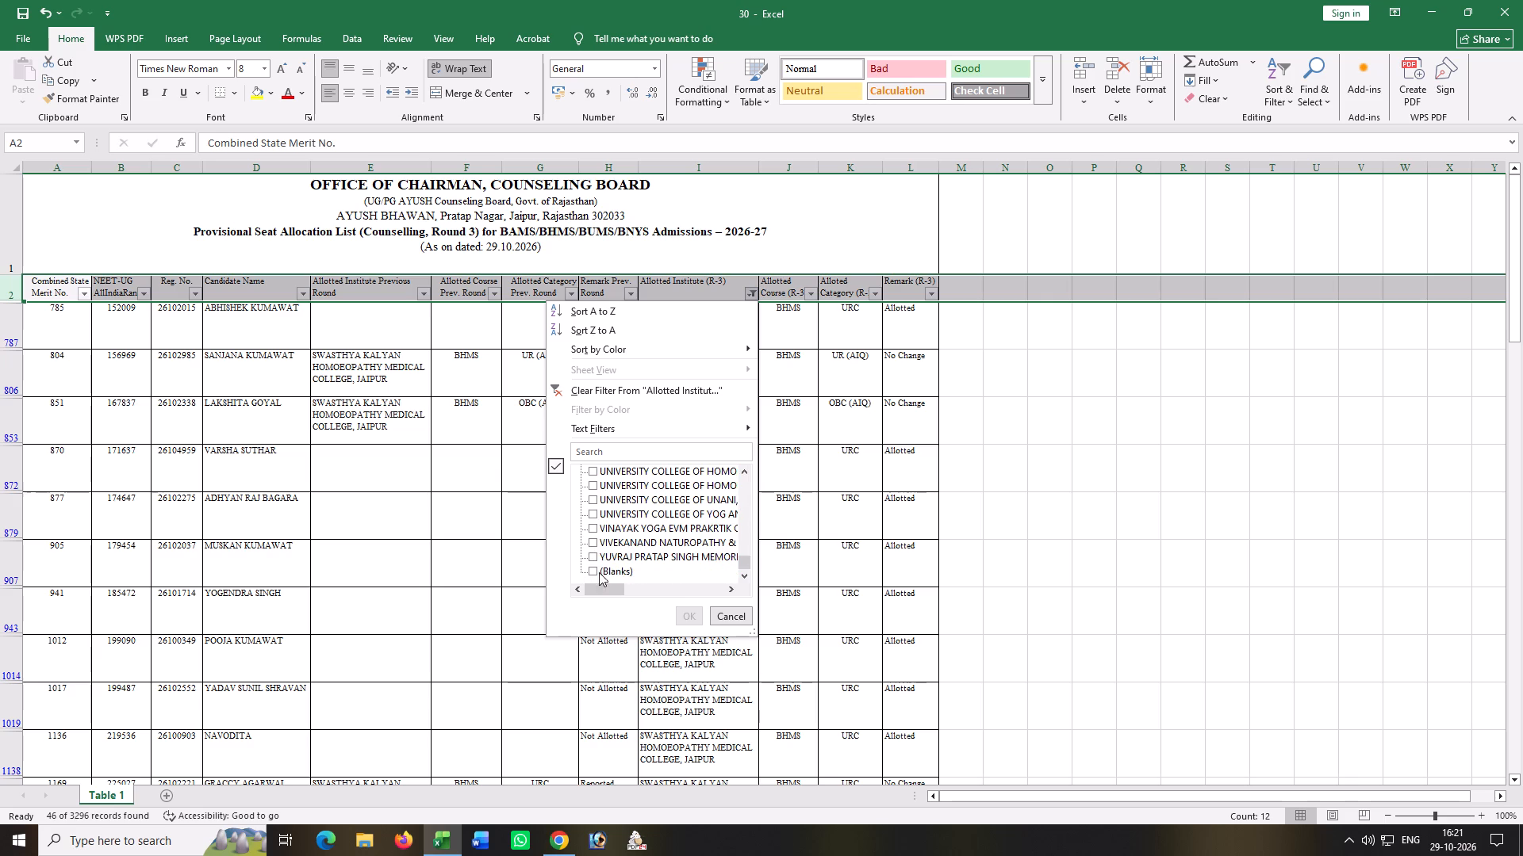
pyautogui.scroll(-2, 599, 572)
pyautogui.click(612, 557)
pyautogui.click(695, 615)
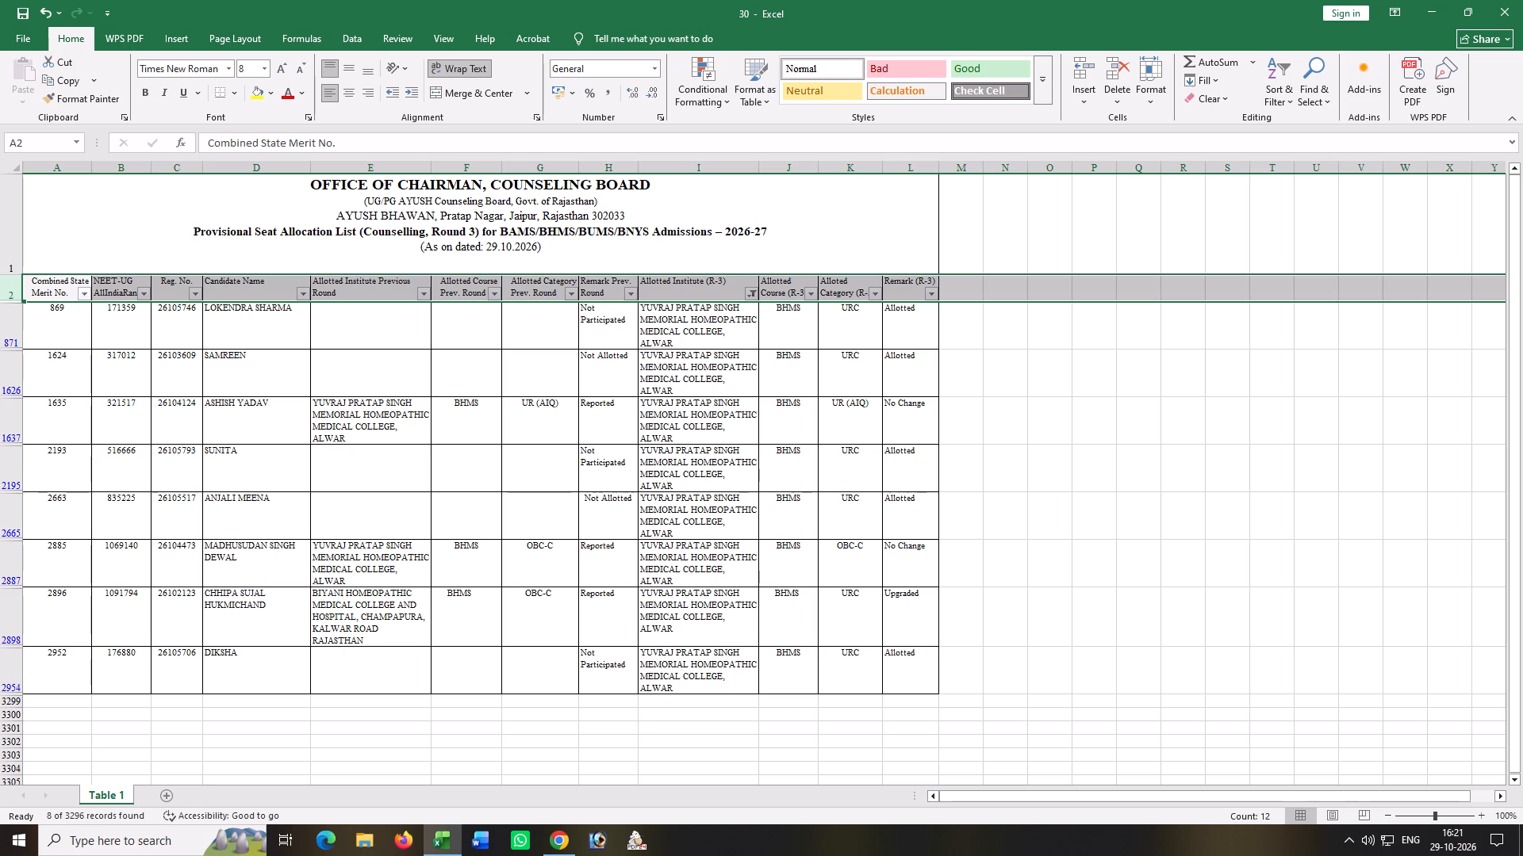
# Add University College of Homoeopathy, Kekri, Ajmer to the institutes selected in the Allotted Institute (R-3) filter.
pyautogui.click(751, 292)
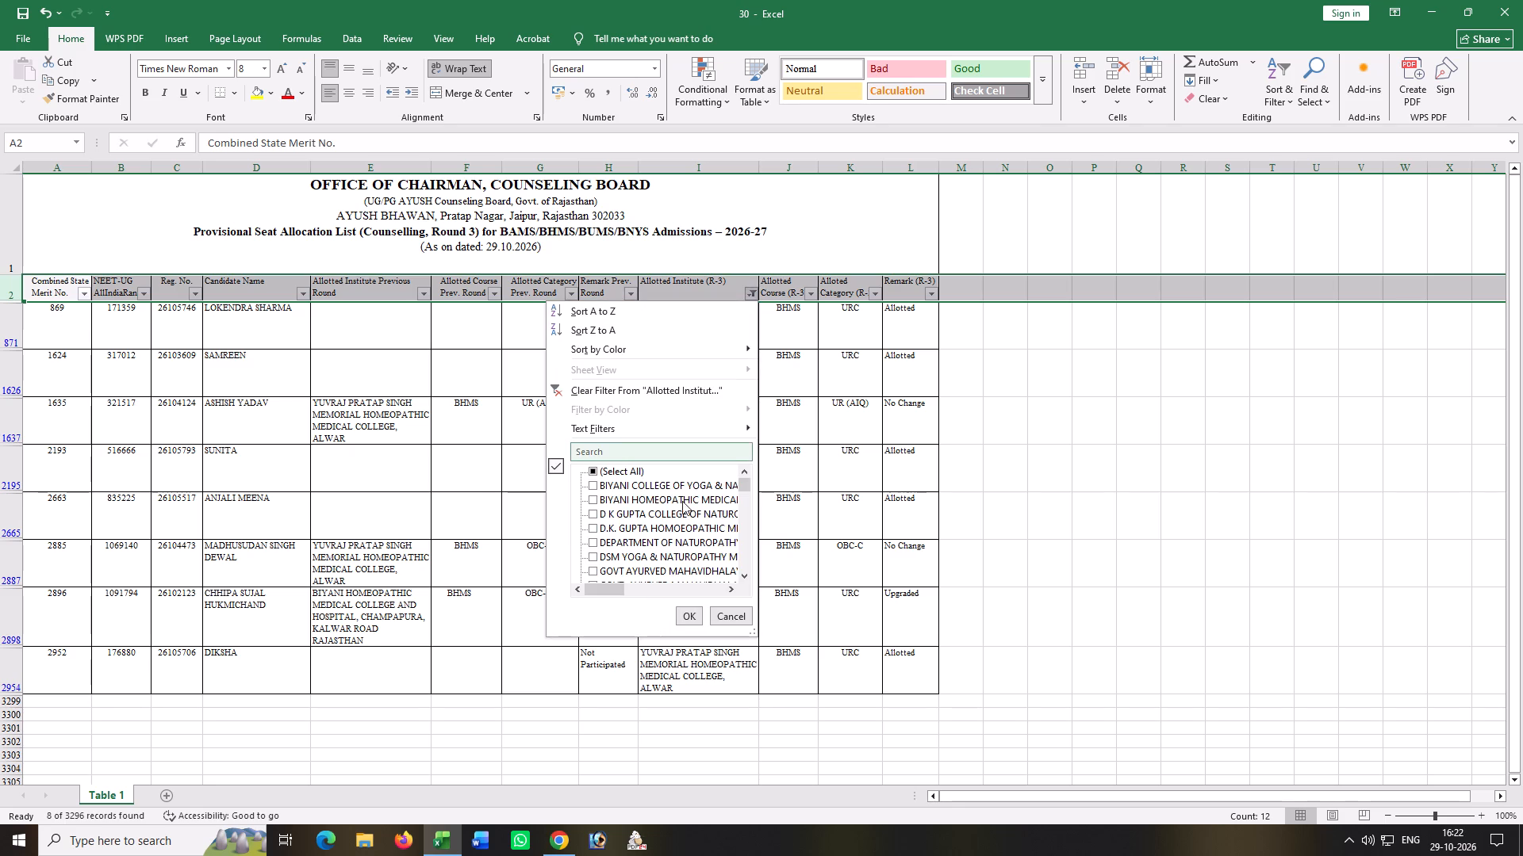
pyautogui.scroll(-12, 633, 537)
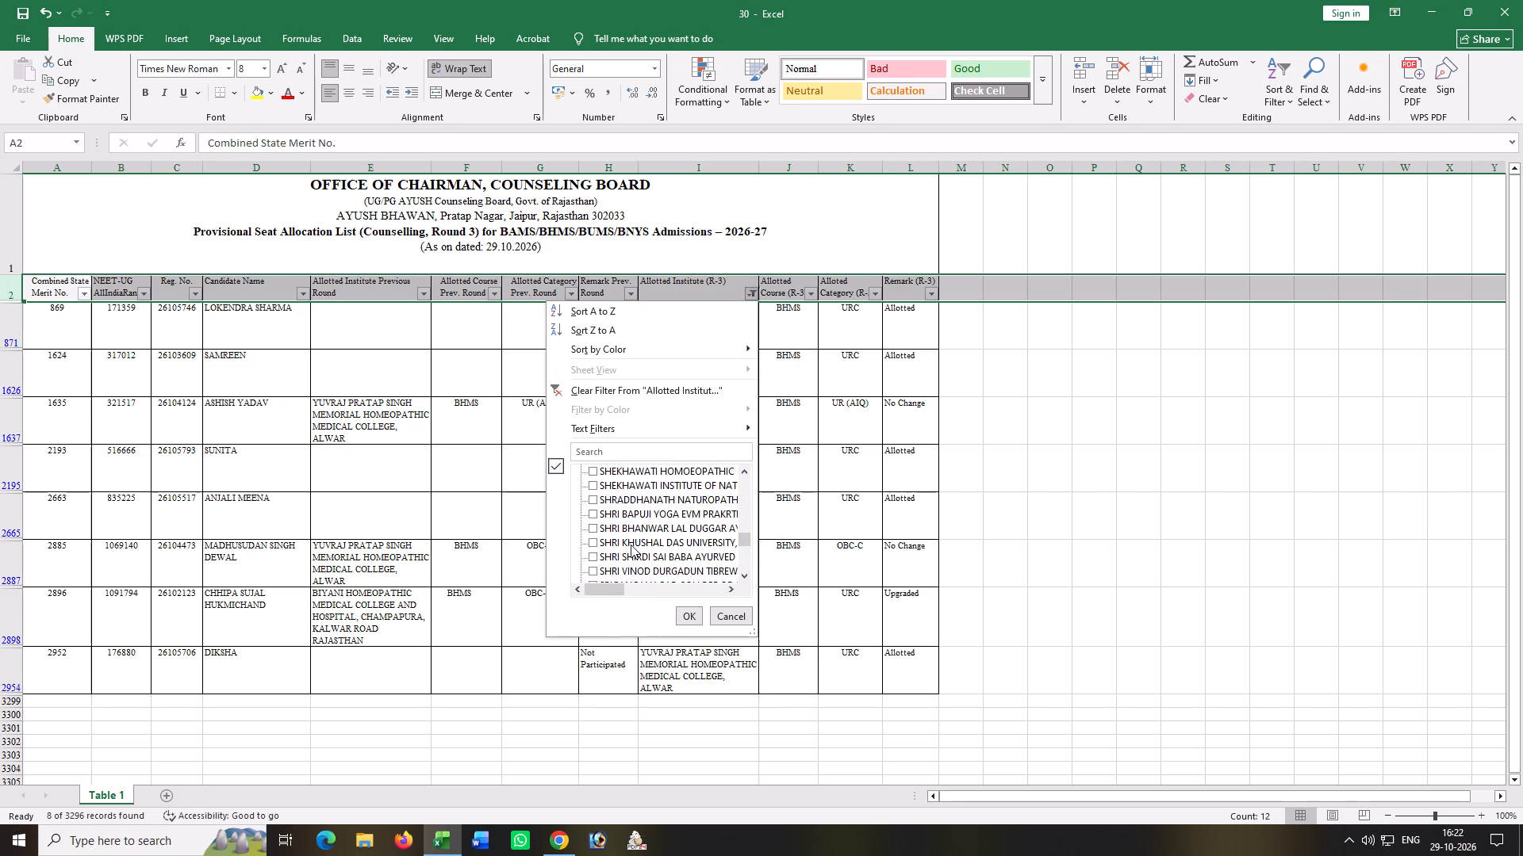
pyautogui.scroll(1, 631, 545)
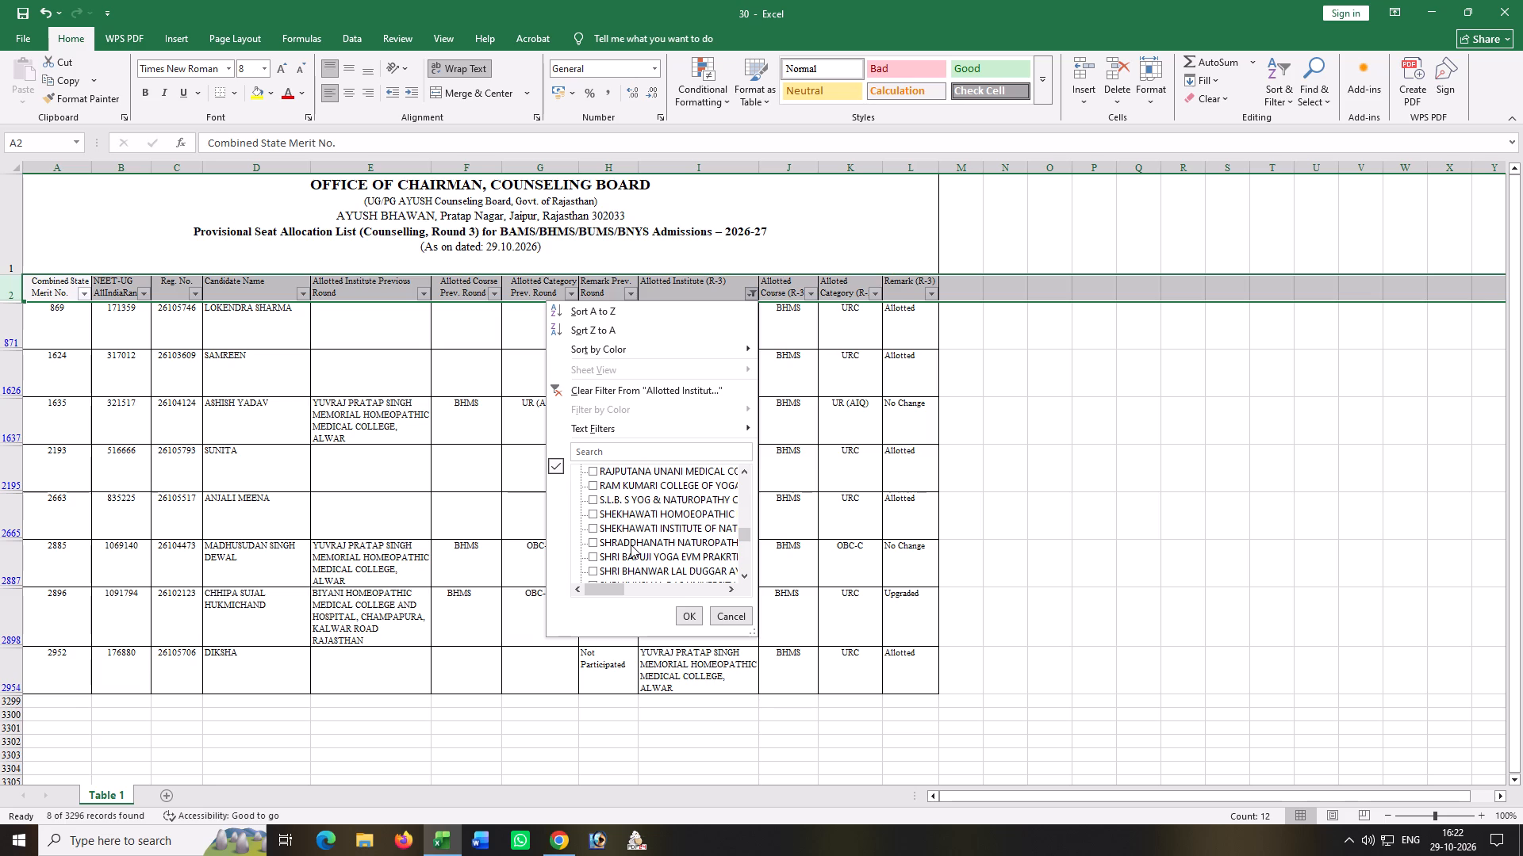
pyautogui.scroll(-2, 631, 545)
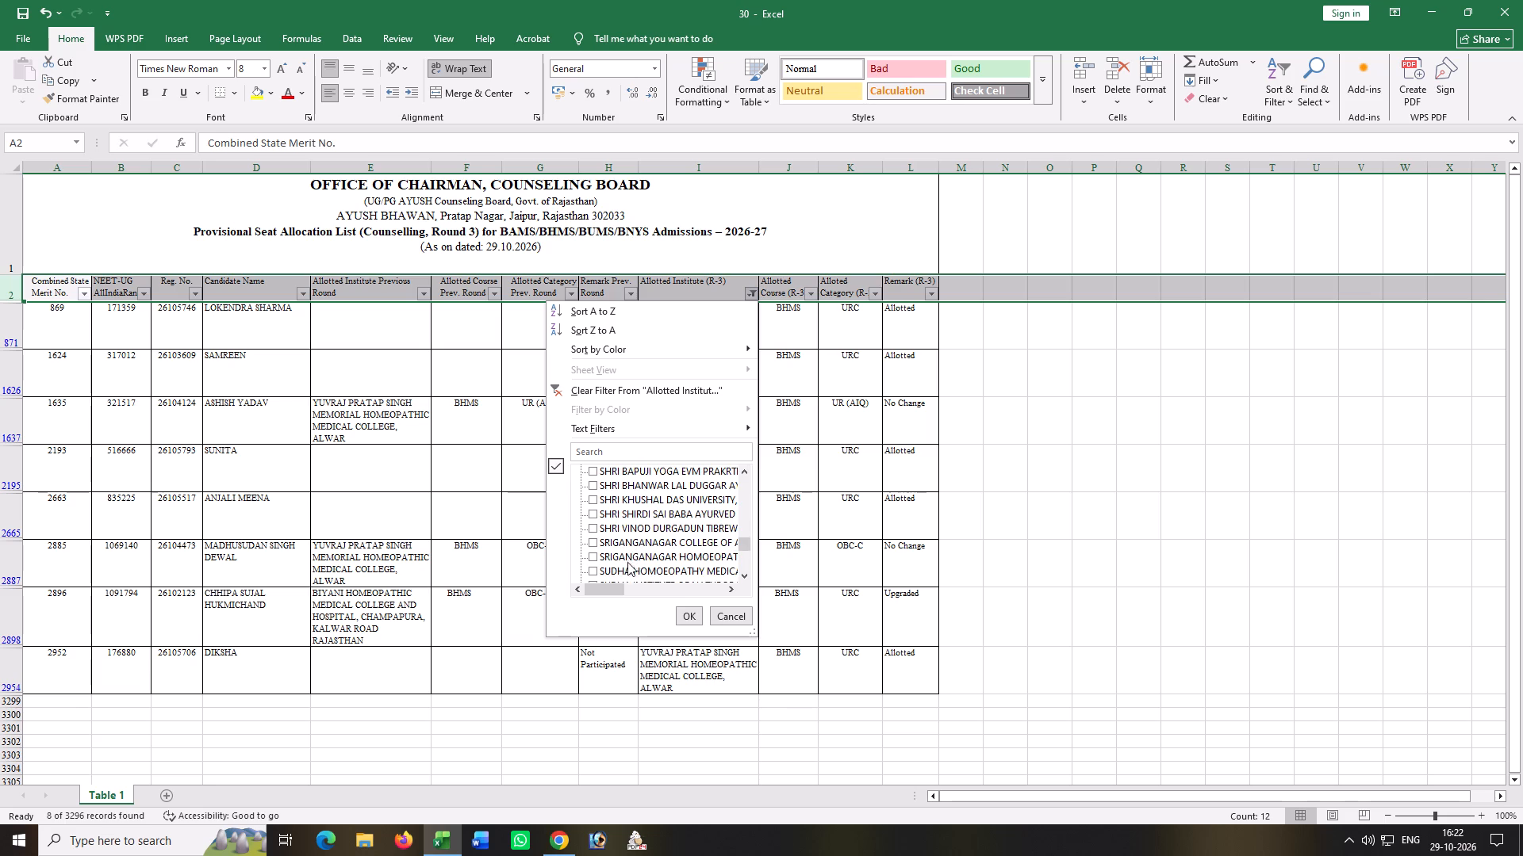
pyautogui.scroll(-3, 627, 563)
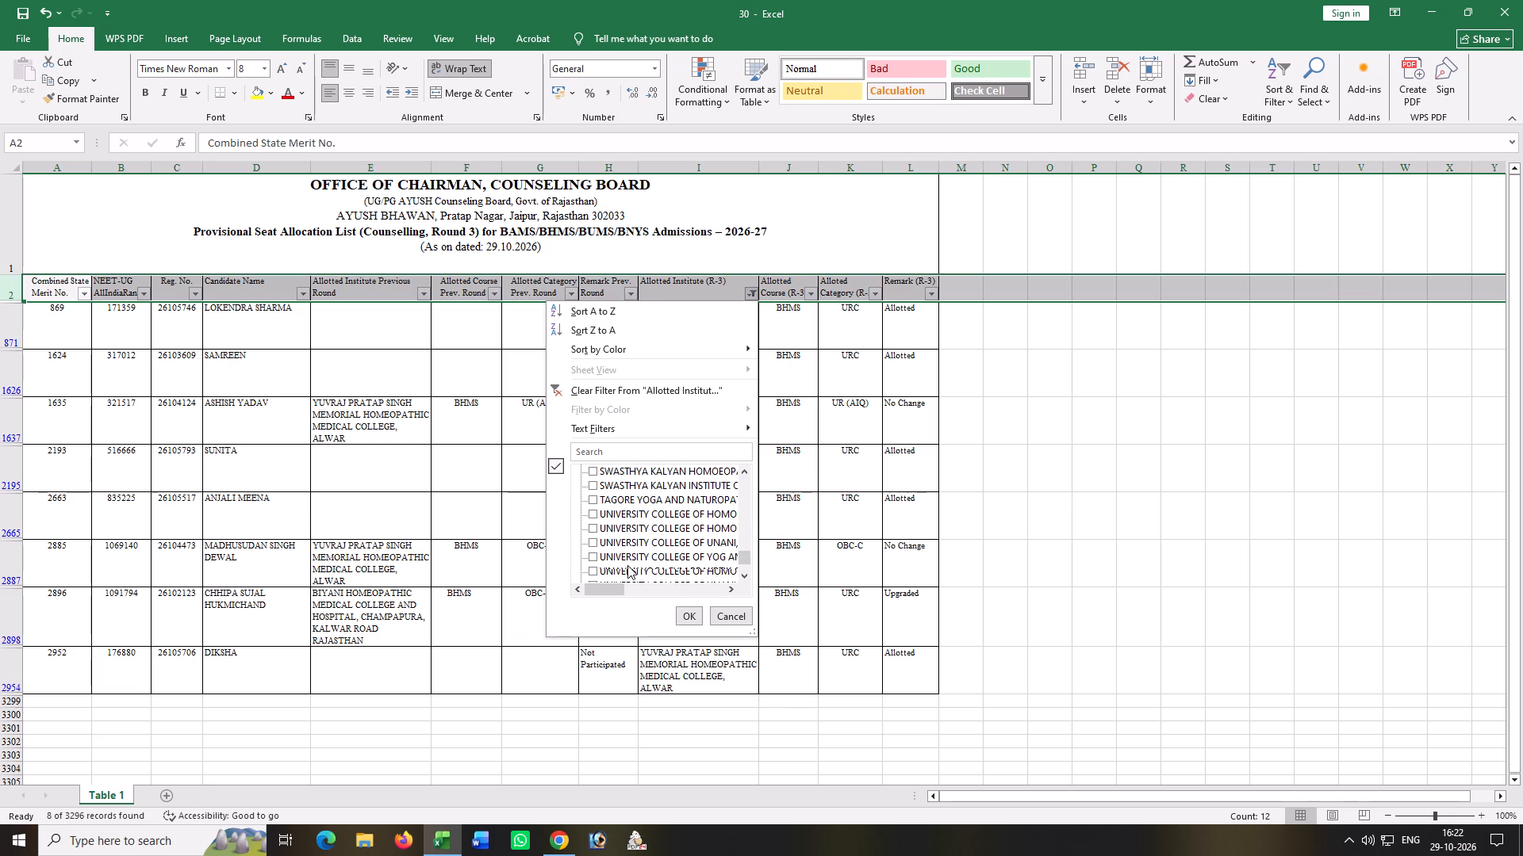
pyautogui.scroll(-1, 627, 565)
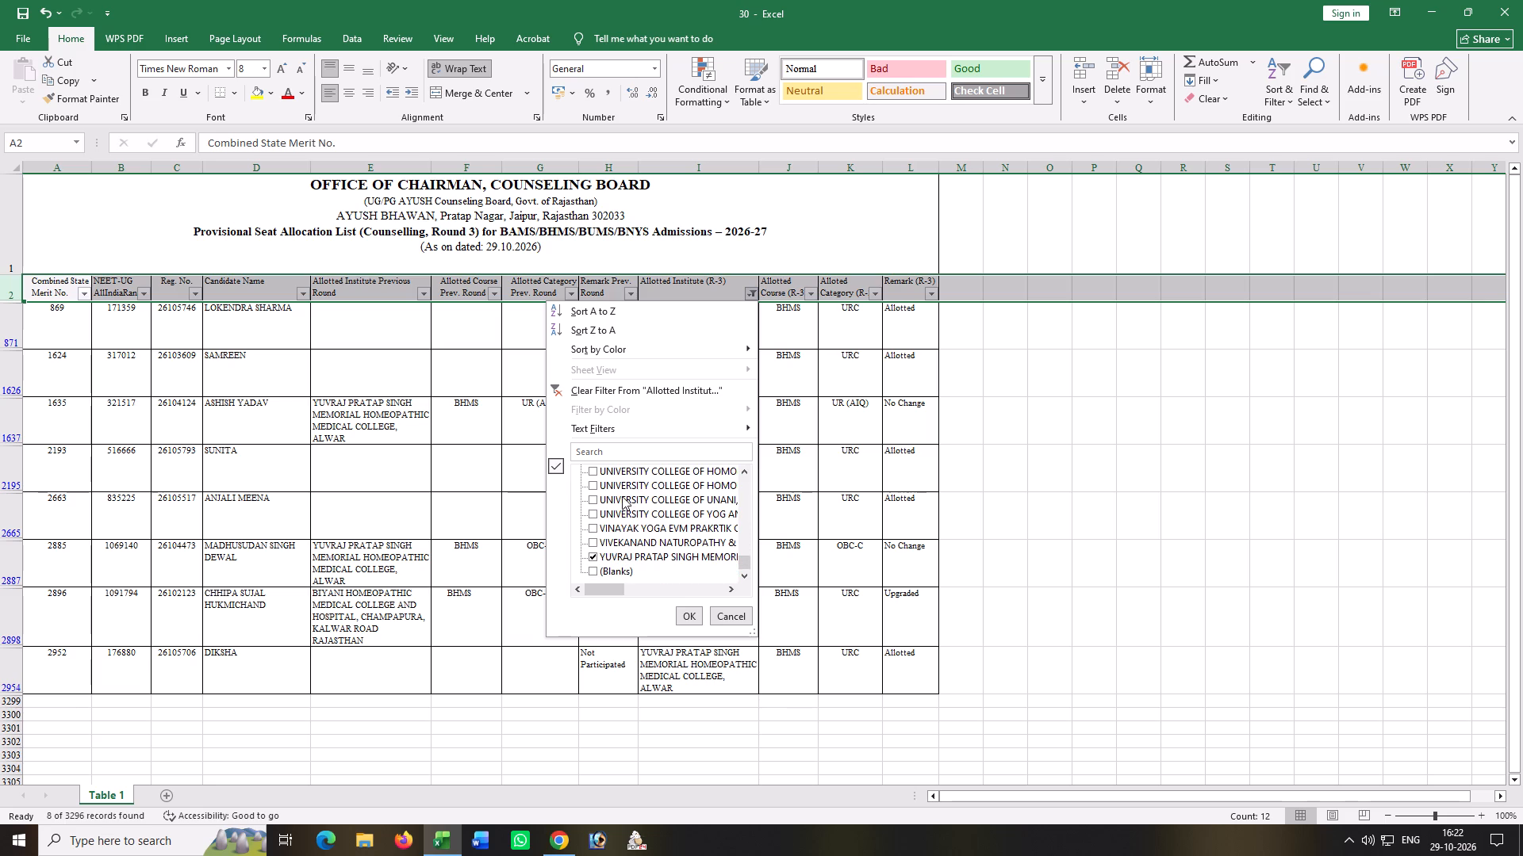
pyautogui.click(604, 488)
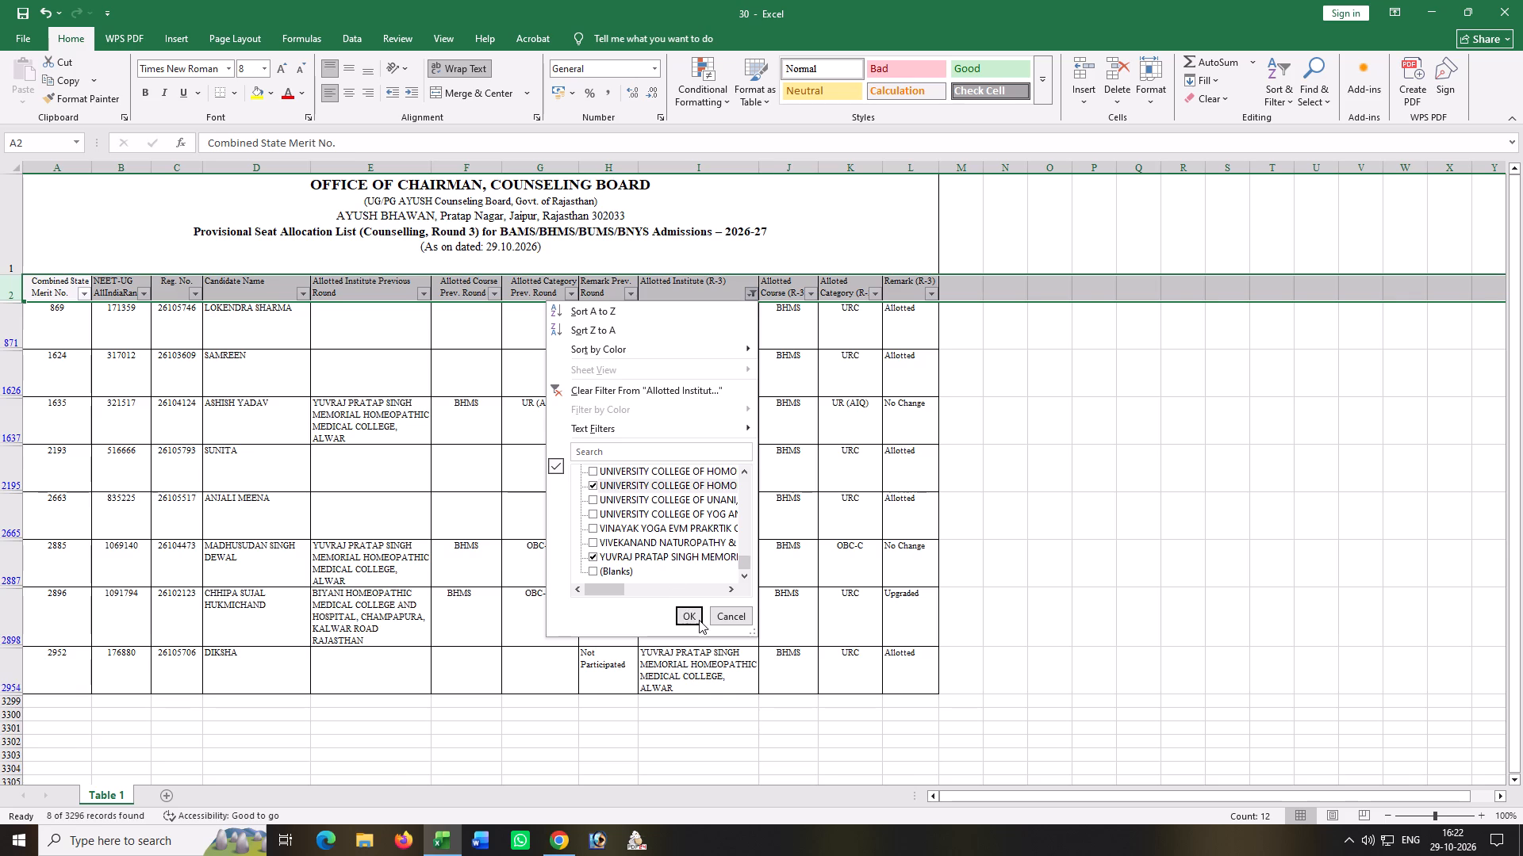
pyautogui.click(693, 614)
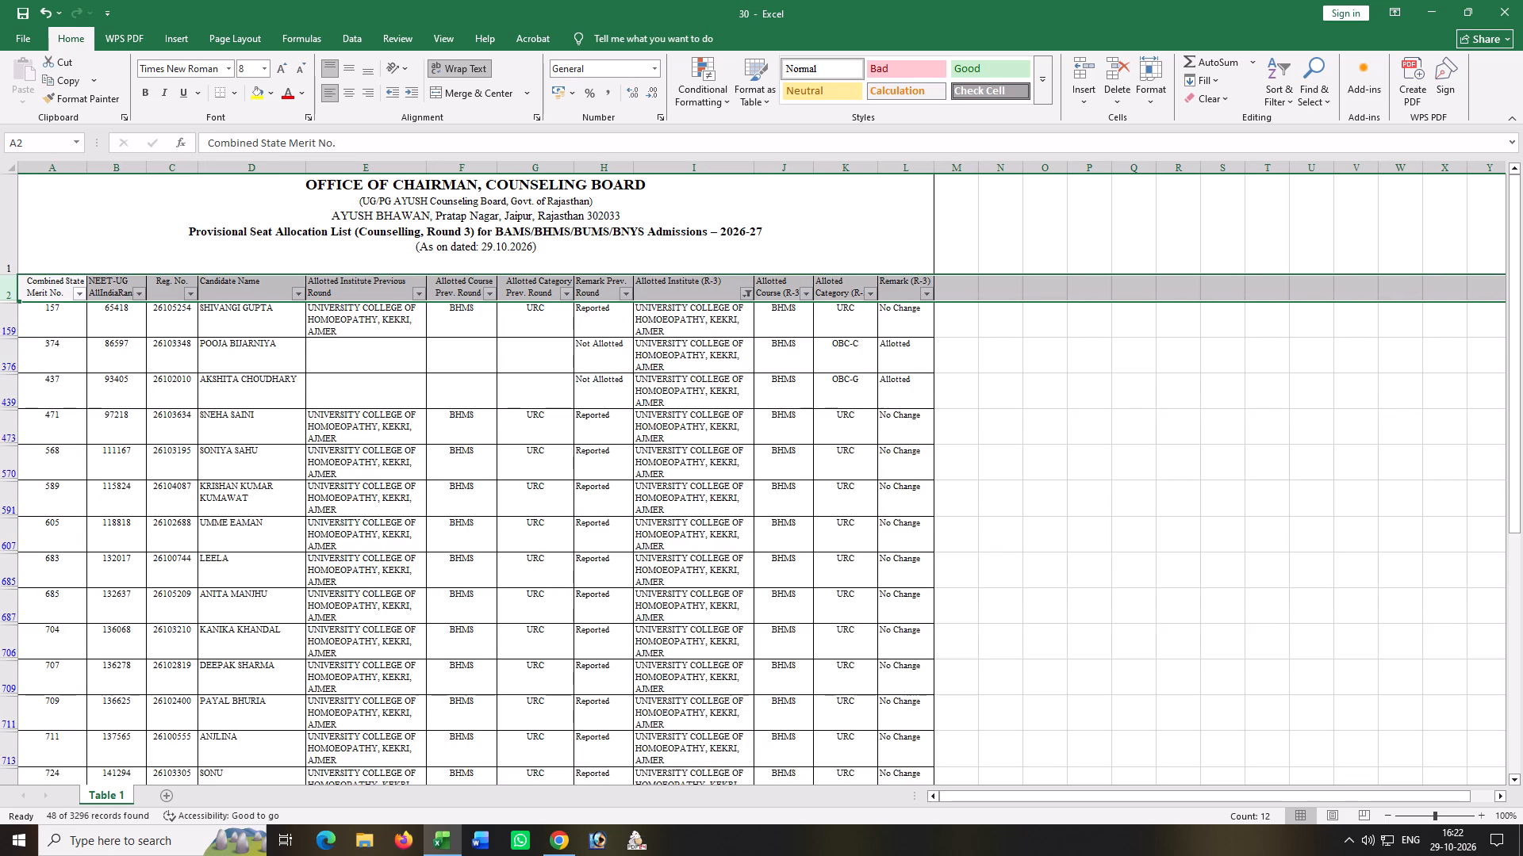
# Go through the filtered rows for the Kekri and Alwar homoeopathic colleges, checking allotted institutes, categories and remarks.
pyautogui.scroll(-9, 684, 570)
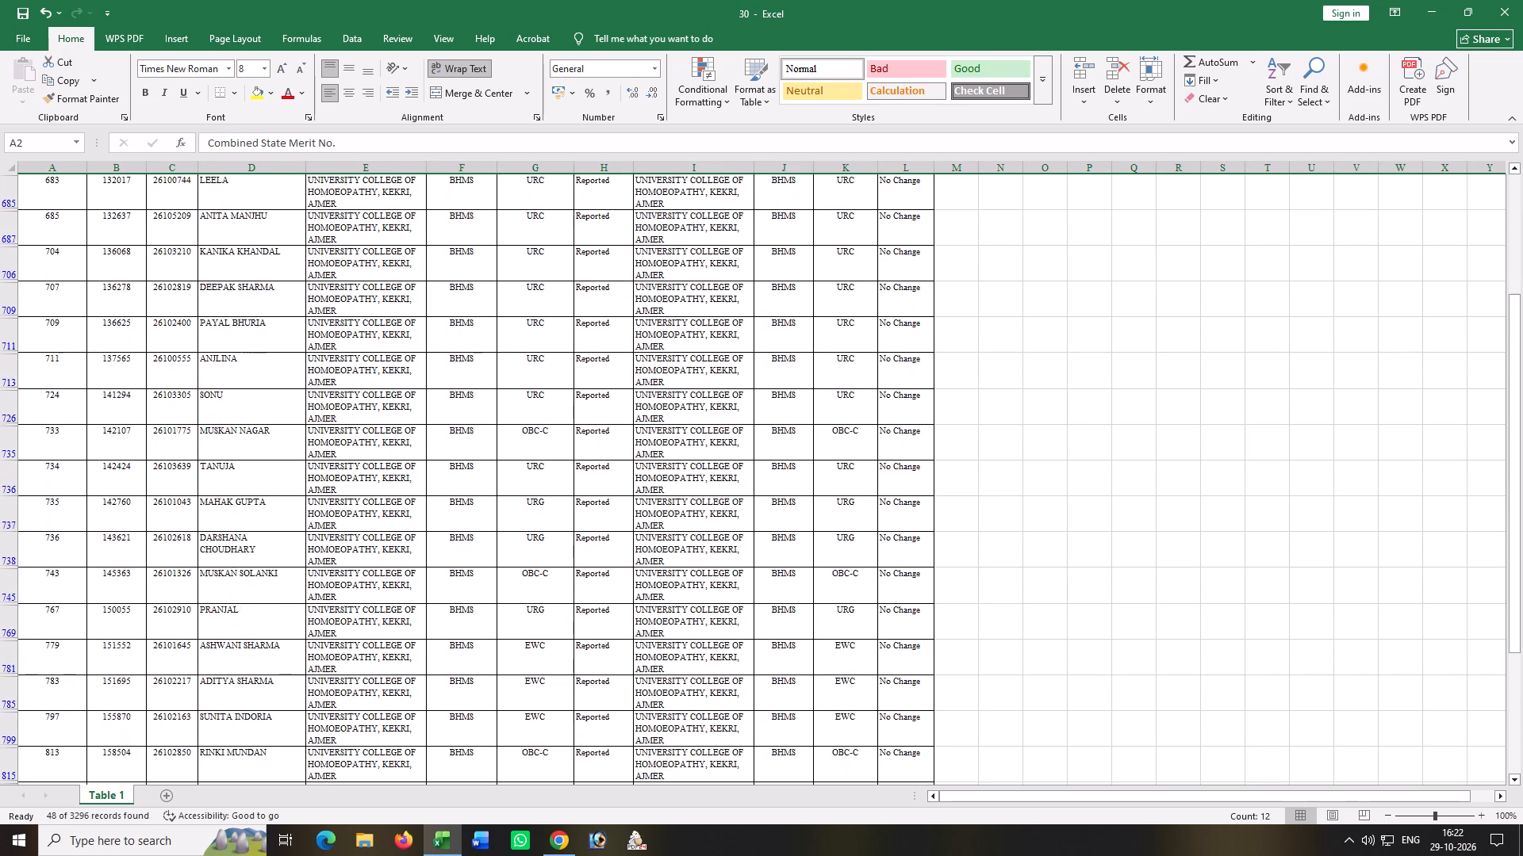
pyautogui.scroll(-6, 684, 570)
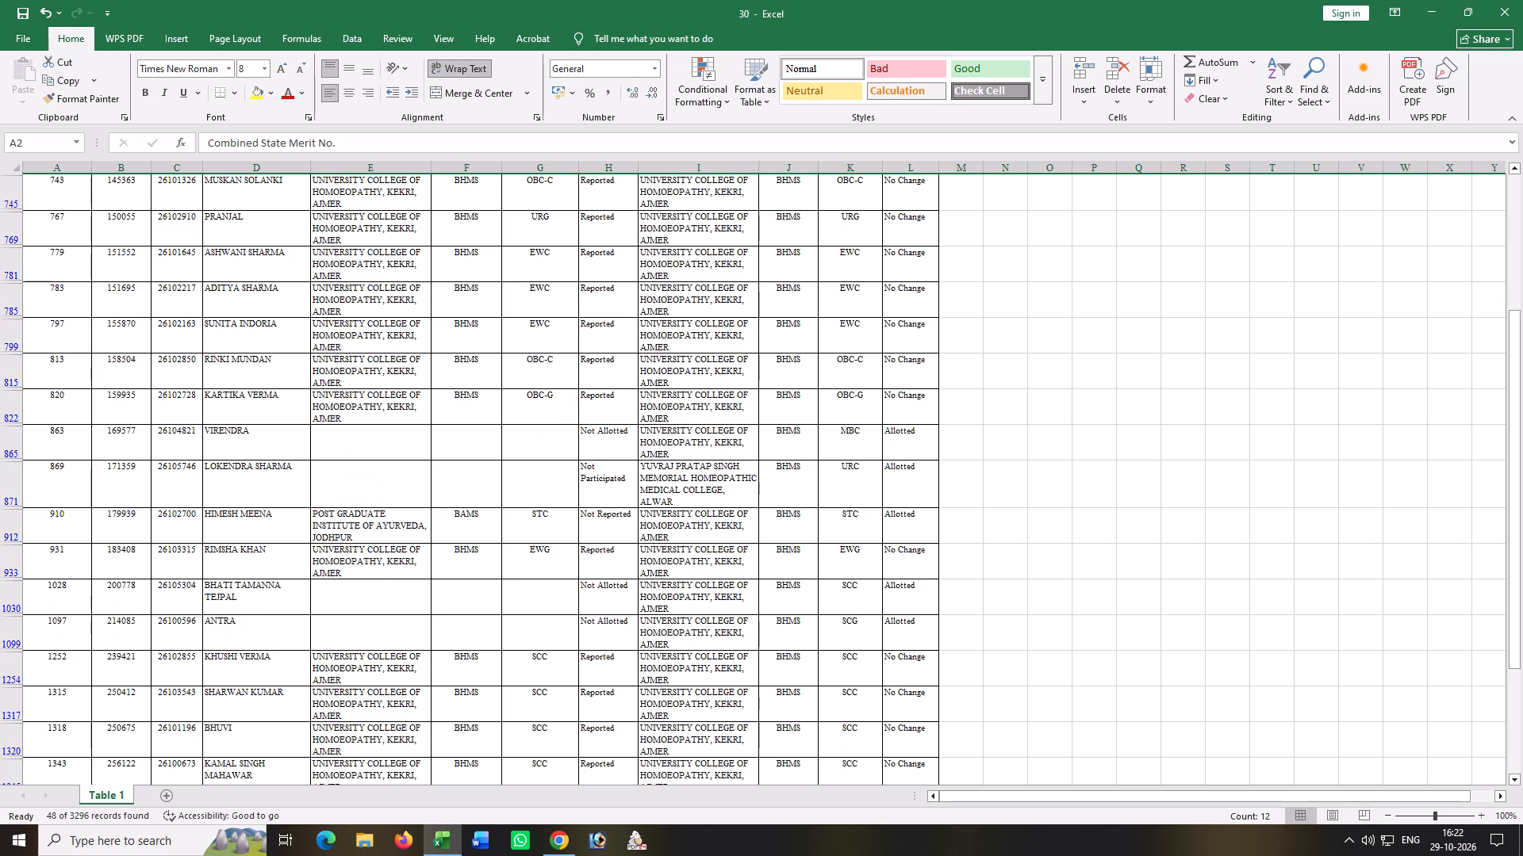
pyautogui.scroll(-3, 684, 570)
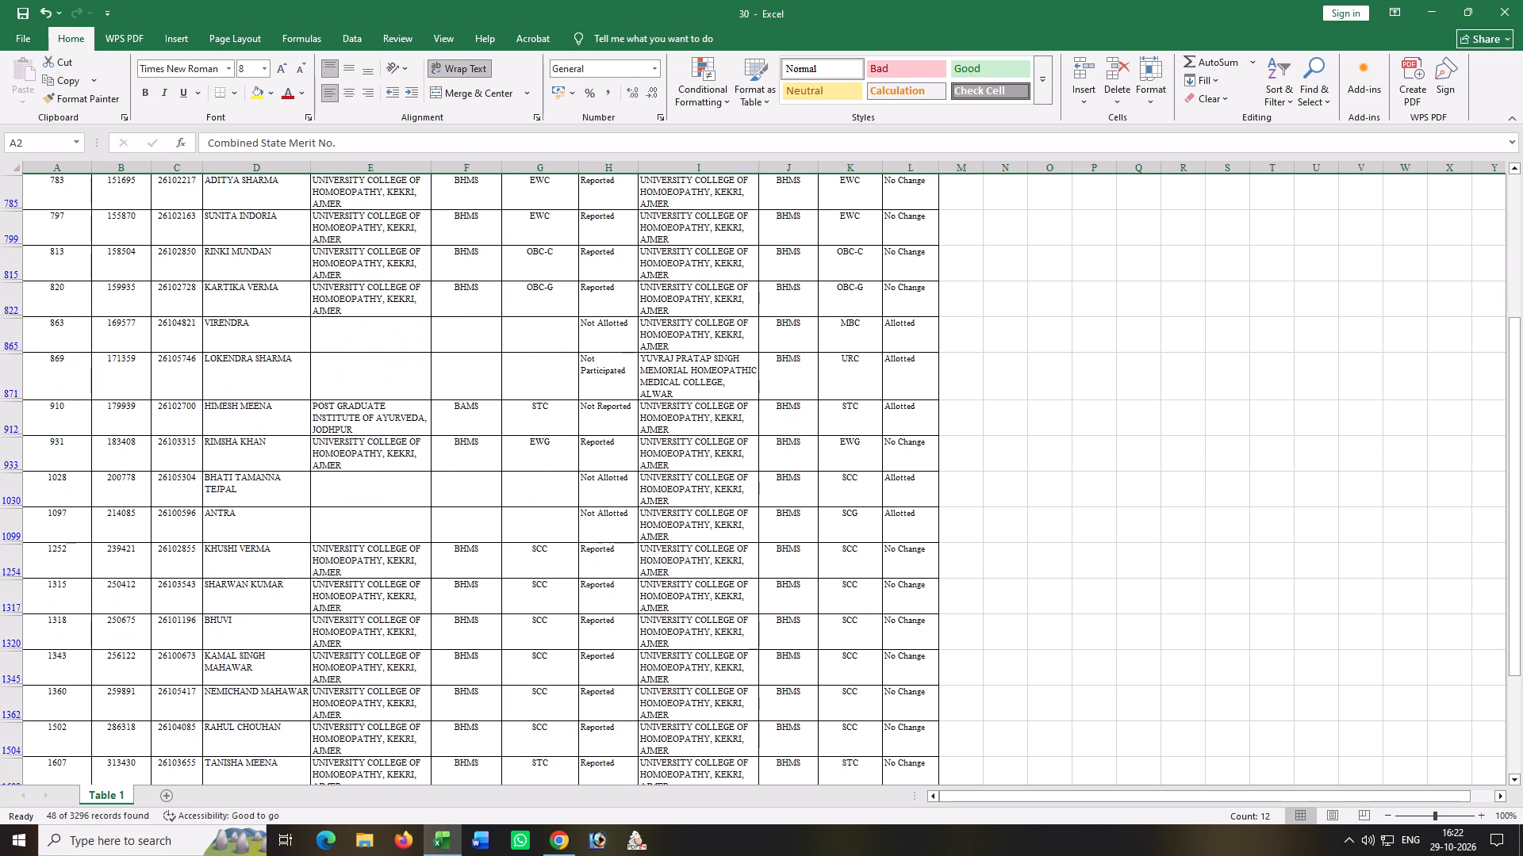
pyautogui.scroll(-10, 684, 570)
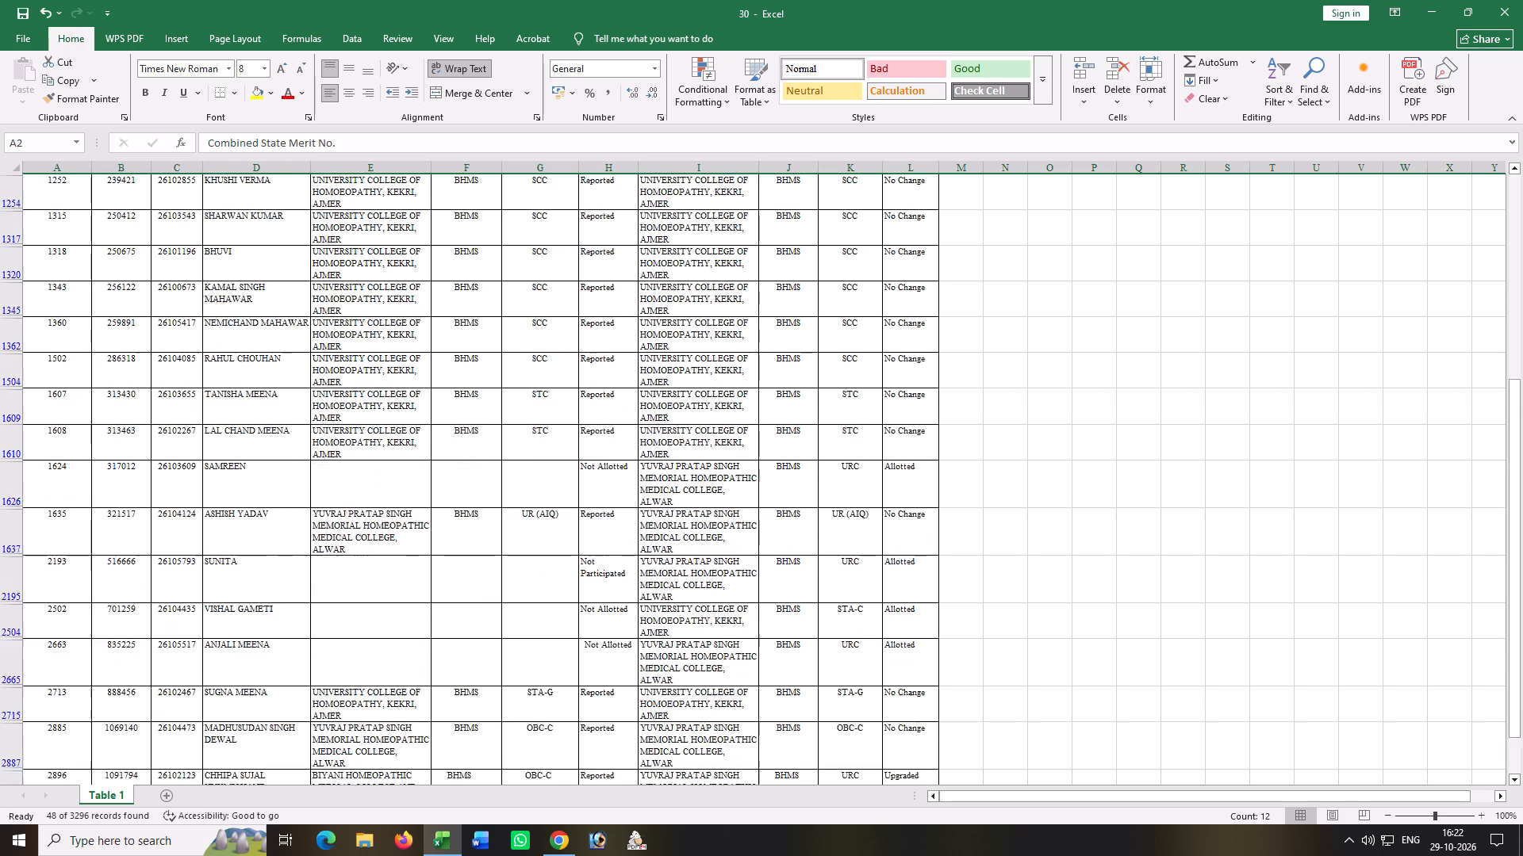
pyautogui.scroll(-1, 684, 570)
pyautogui.scroll(6, 684, 570)
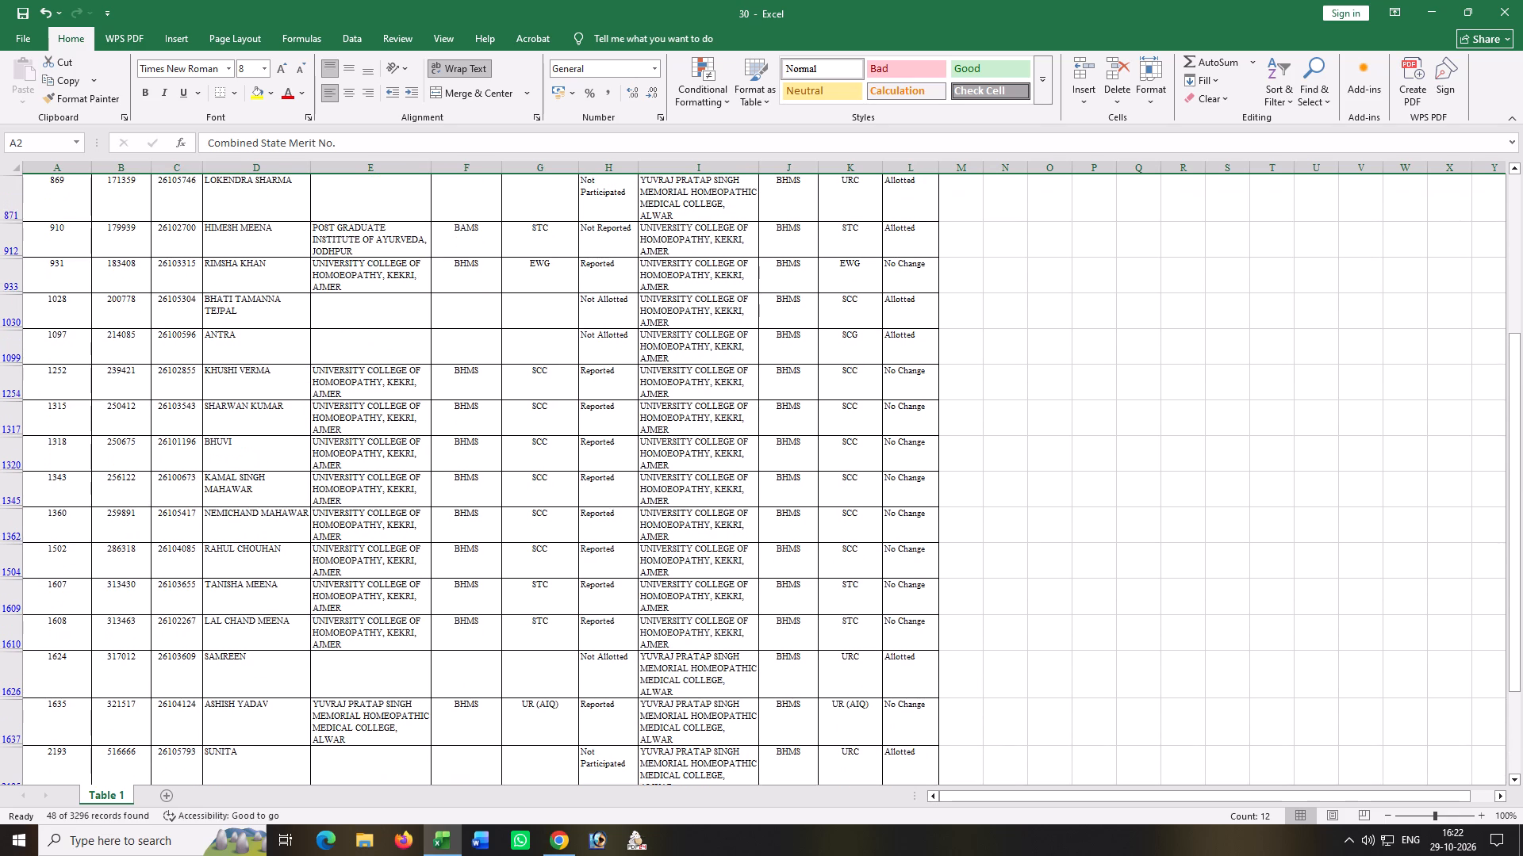
pyautogui.scroll(-9, 684, 570)
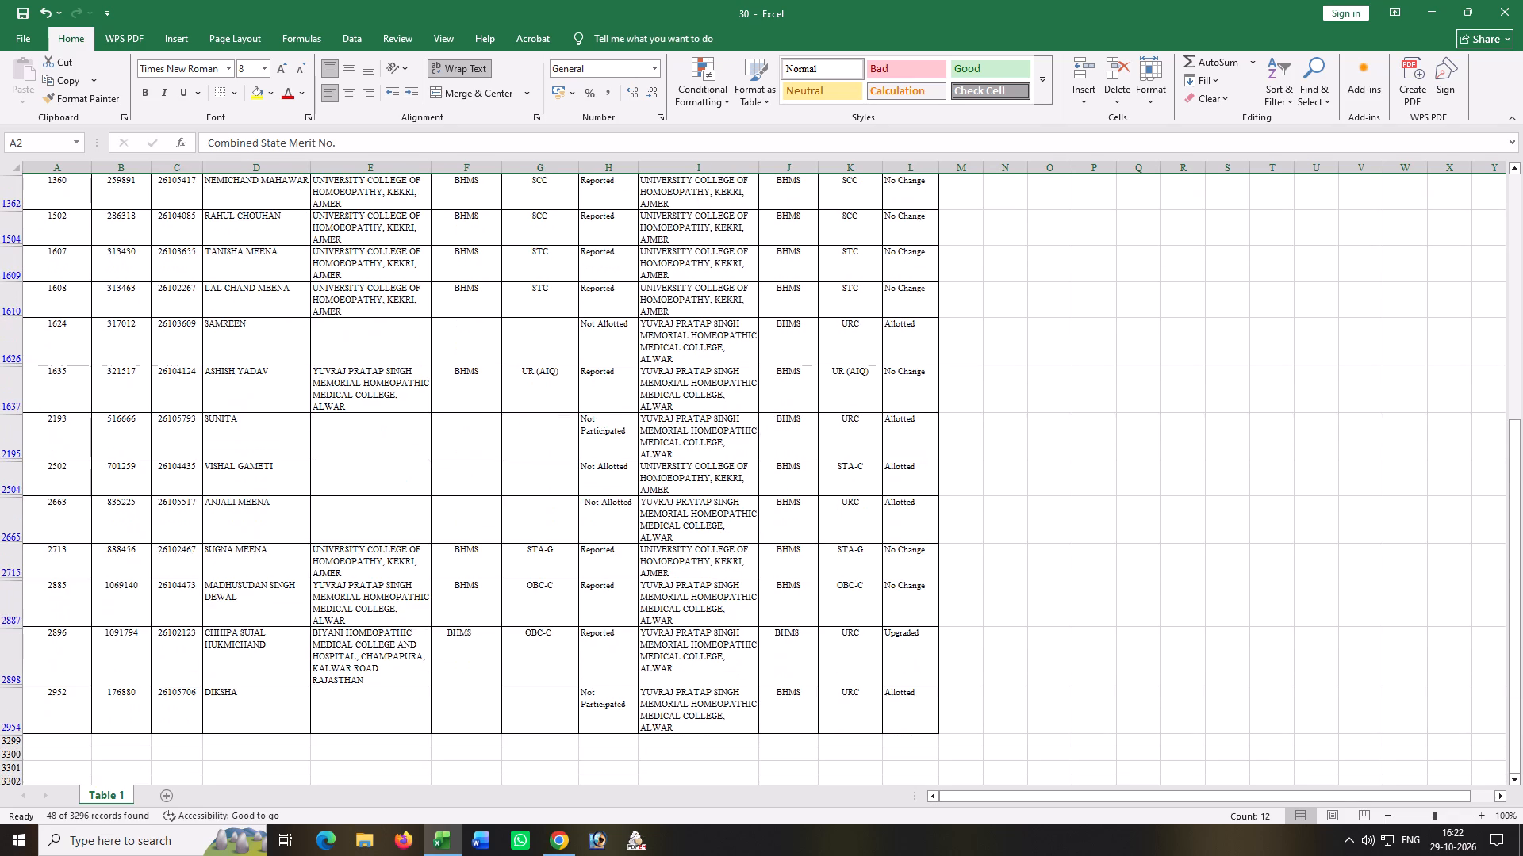
pyautogui.scroll(10, 684, 570)
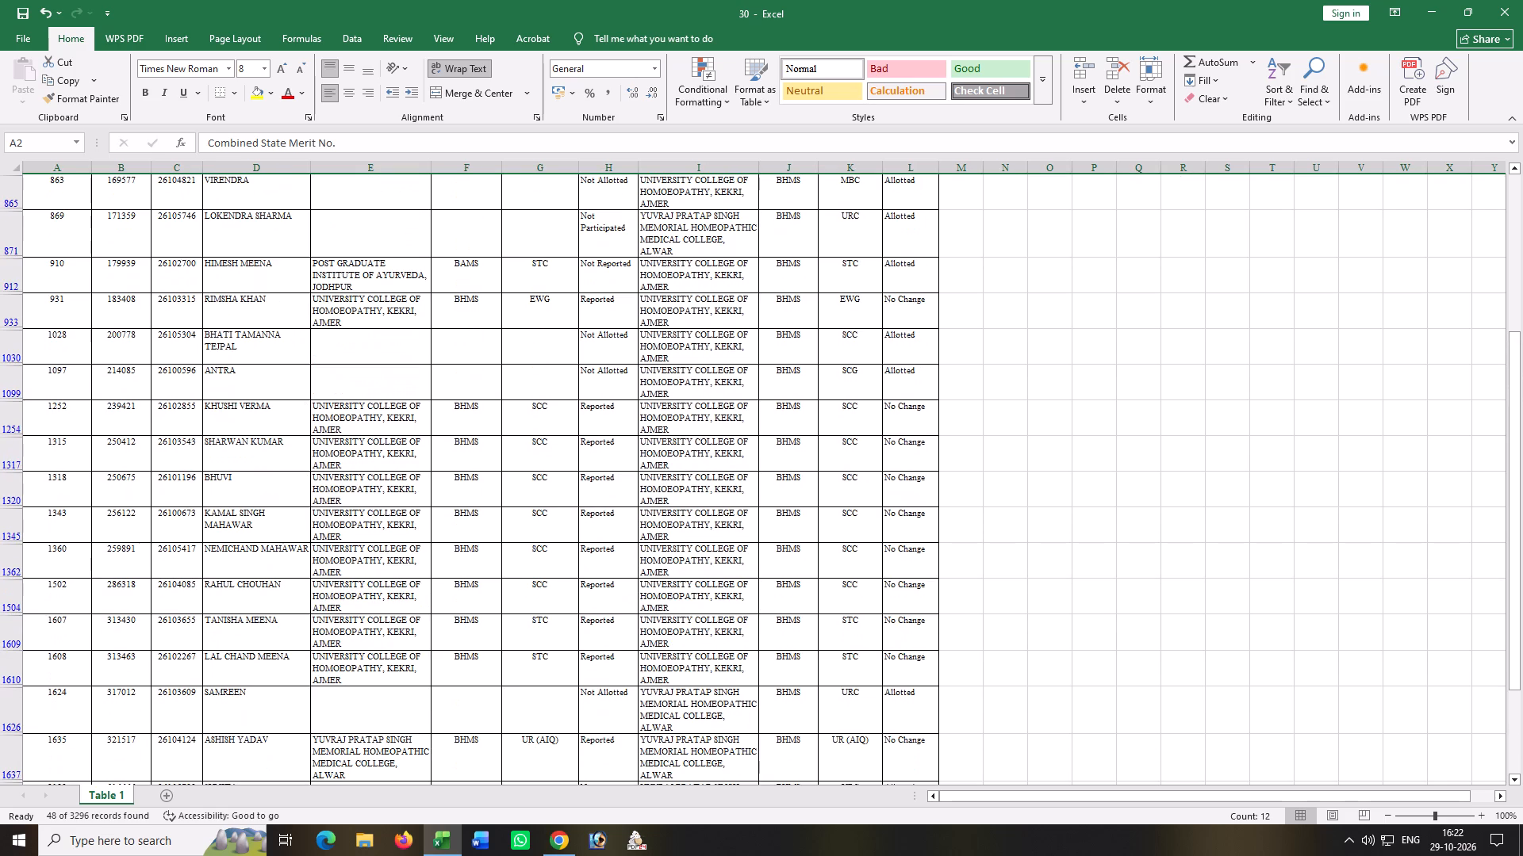
pyautogui.scroll(-7, 684, 570)
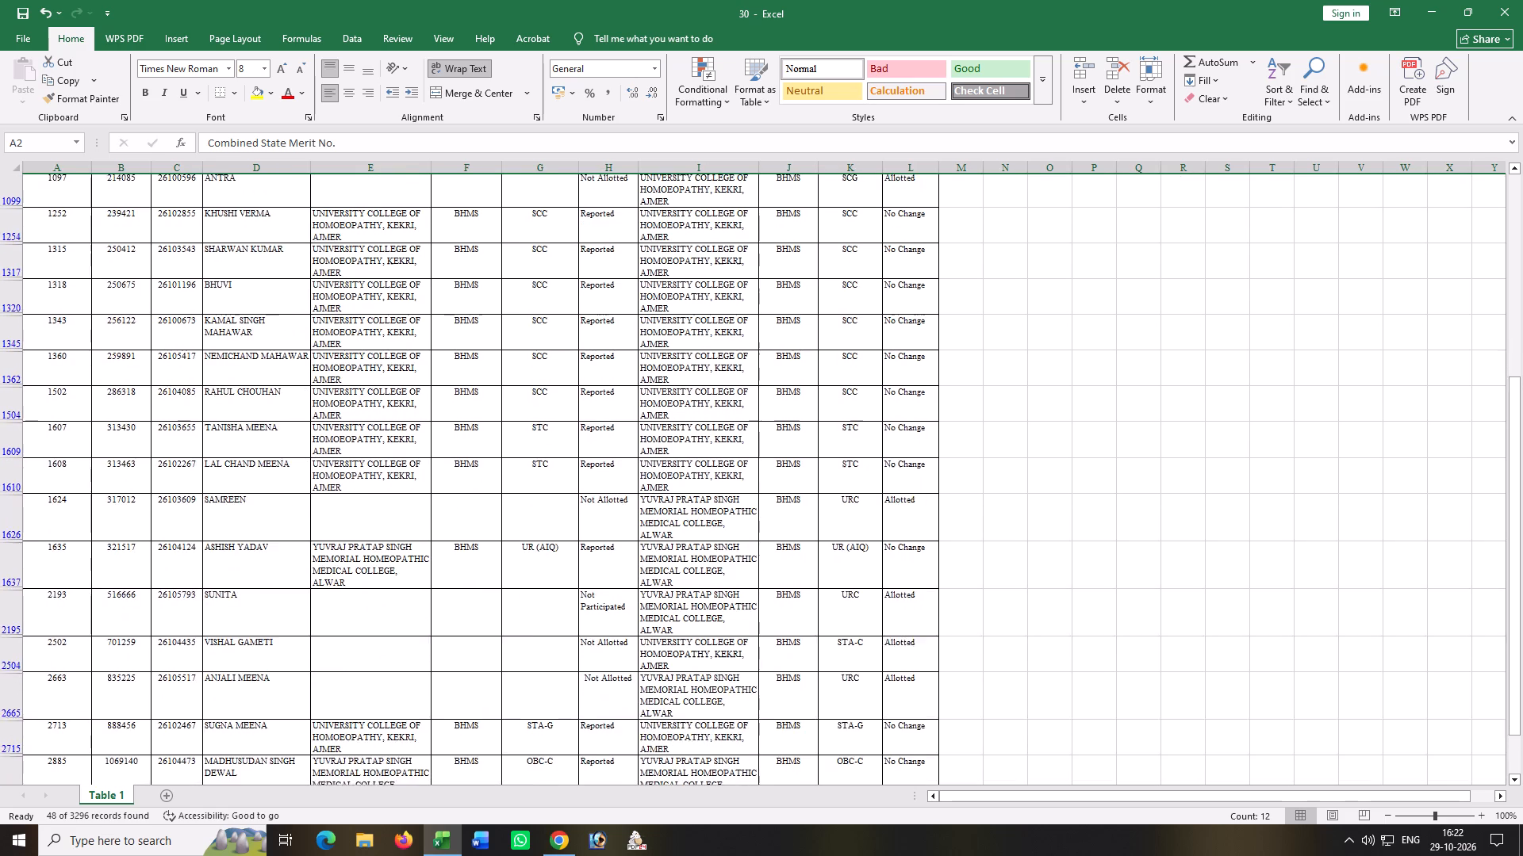
pyautogui.scroll(-6, 684, 570)
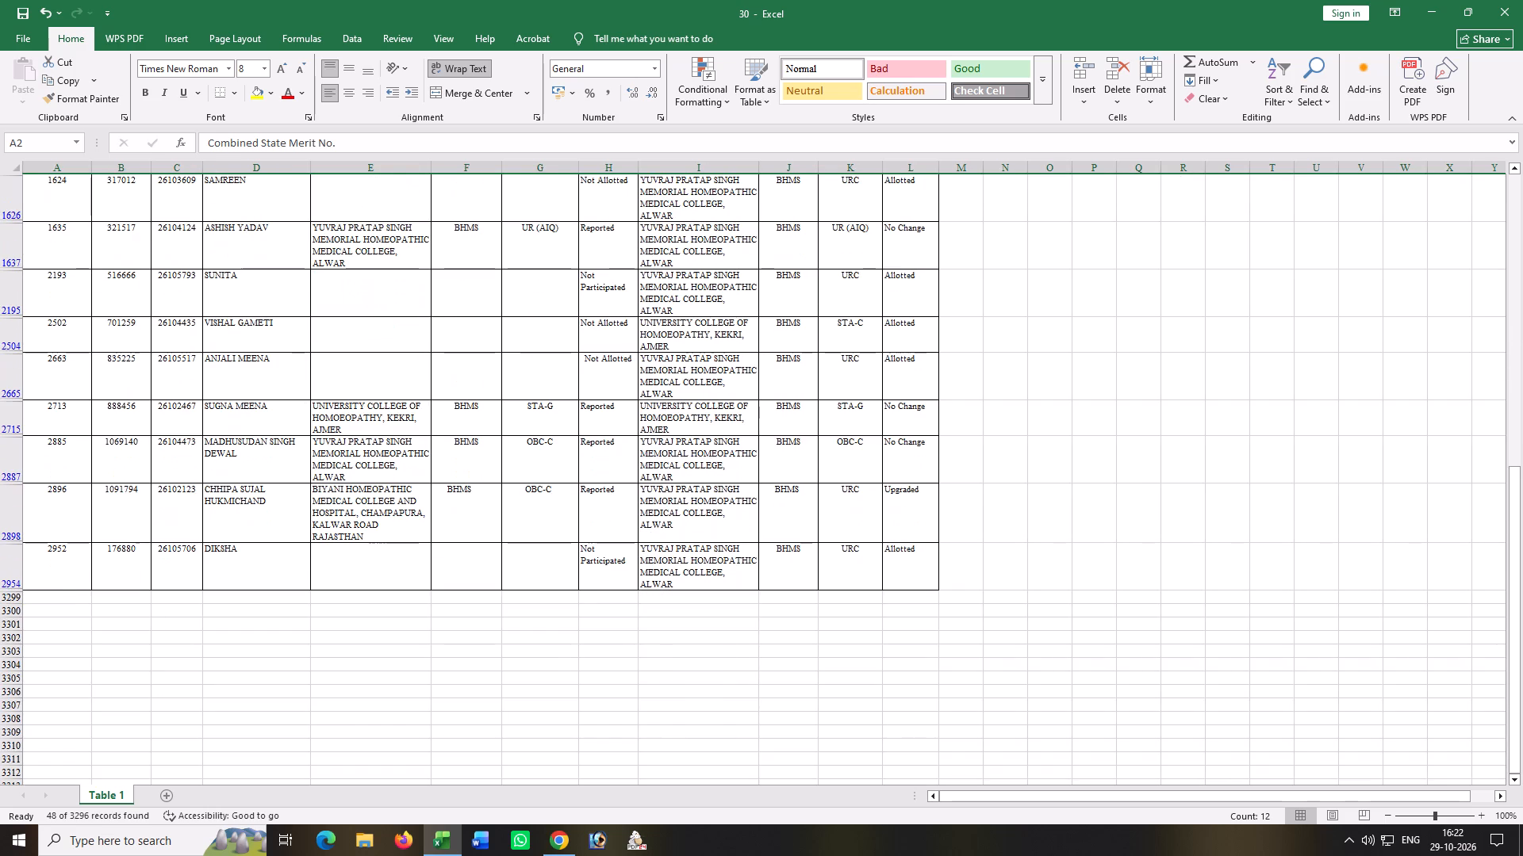
pyautogui.scroll(10, 684, 570)
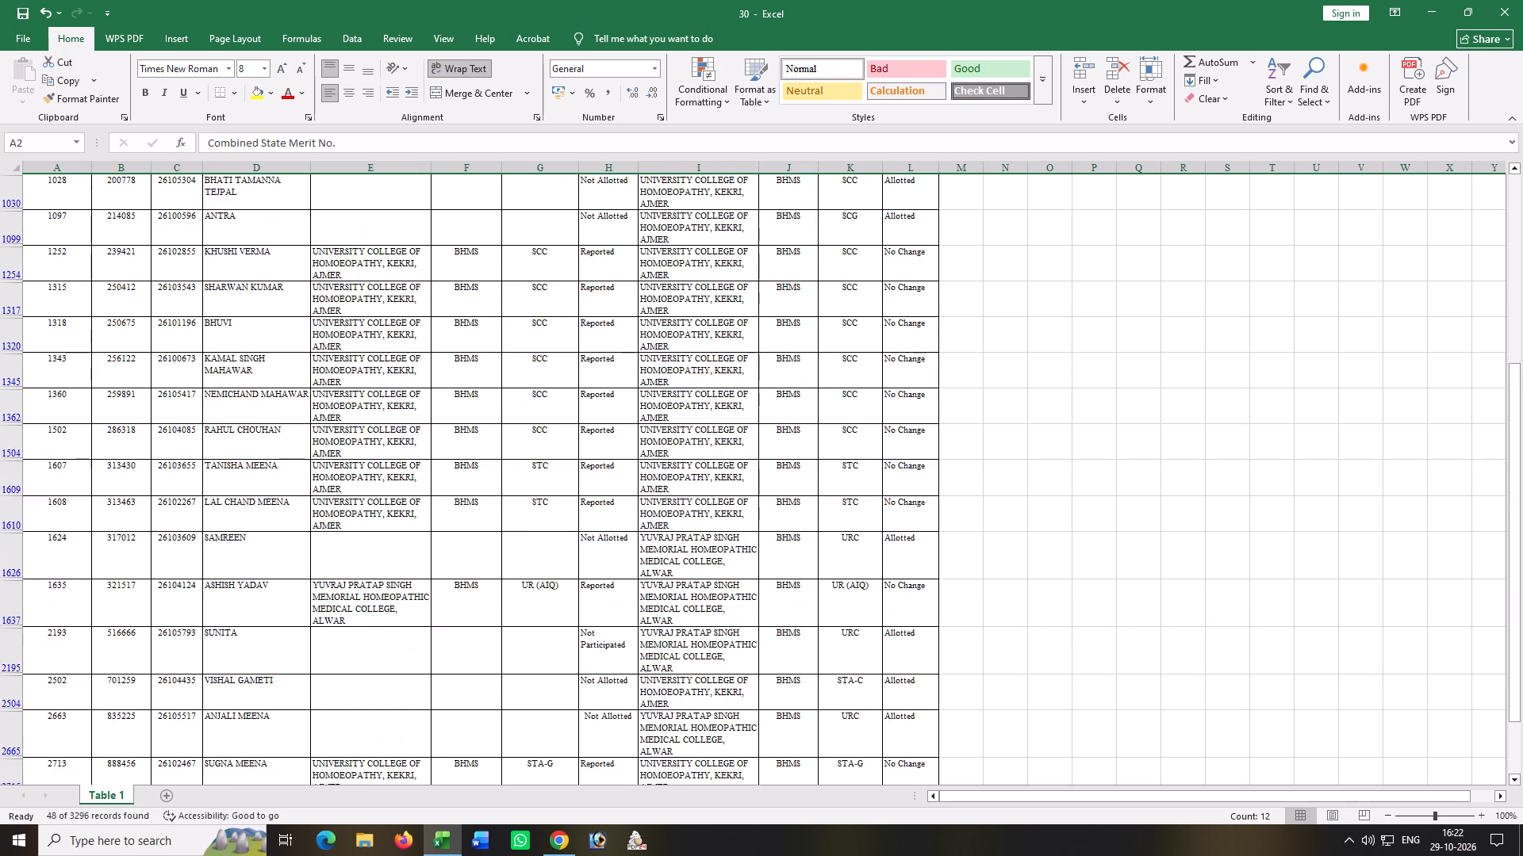
pyautogui.scroll(20, 684, 570)
pyautogui.scroll(8, 684, 570)
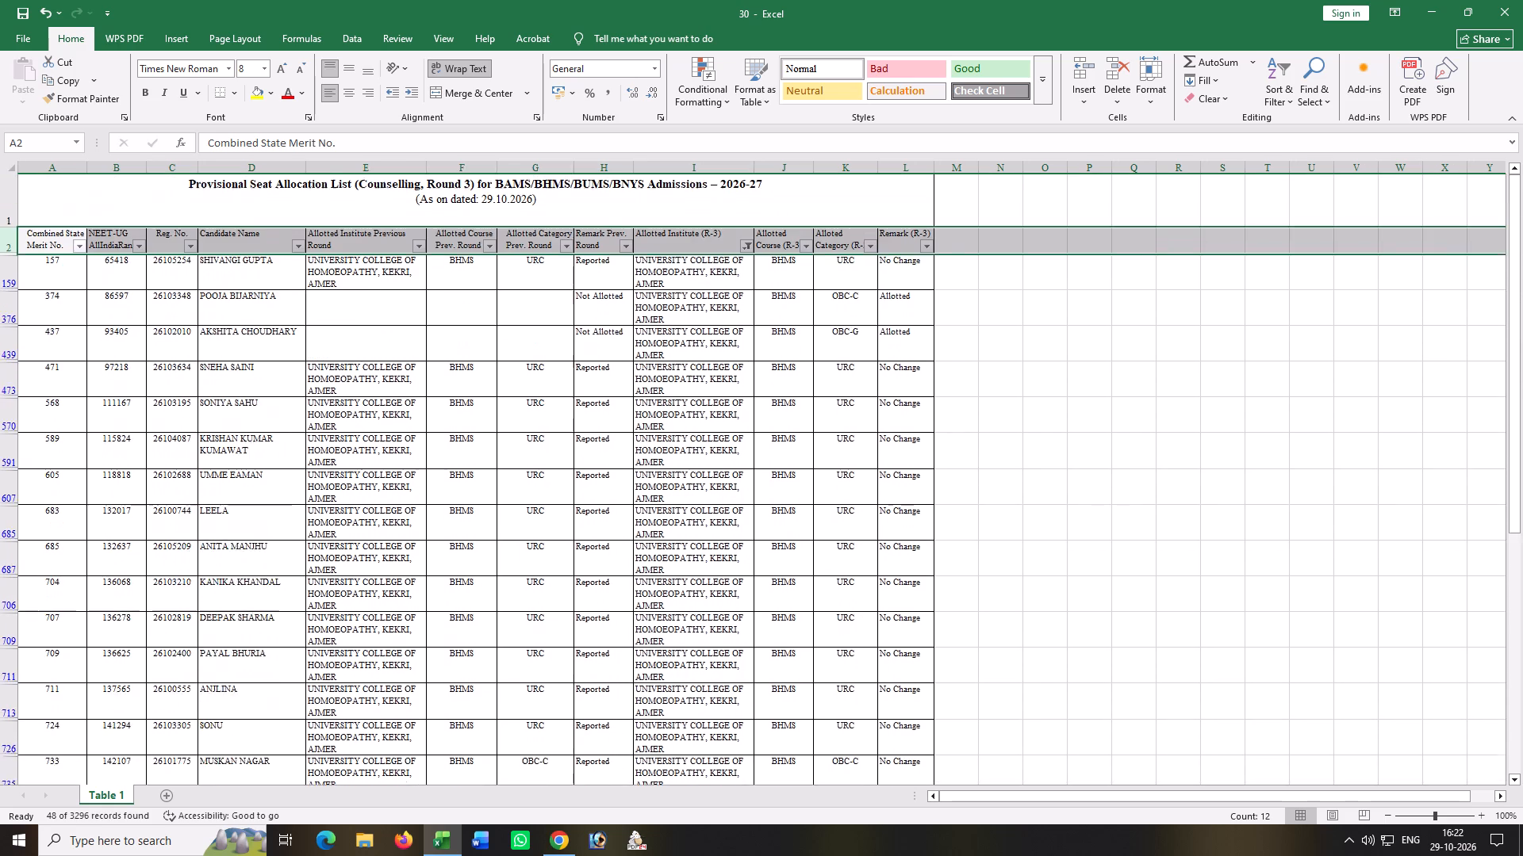
# Remove Yuvraj Pratap Singh Memorial Homeopathic Medical College from the Allotted Institute (R-3) filter, keeping only the Kekri college, and go through its rows.
pyautogui.click(745, 294)
pyautogui.scroll(-5, 652, 524)
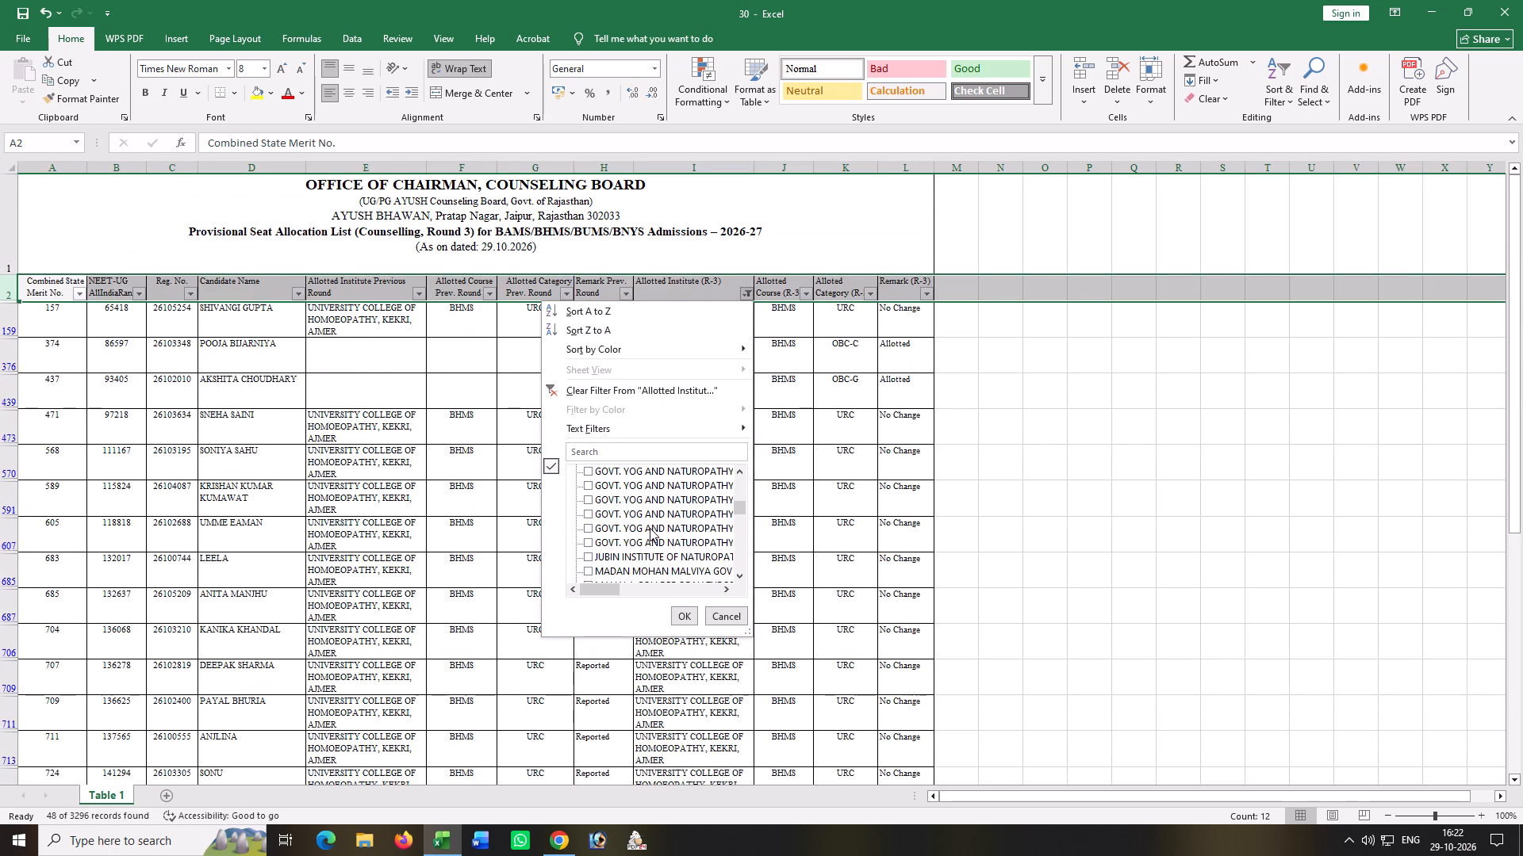
pyautogui.scroll(-16, 650, 528)
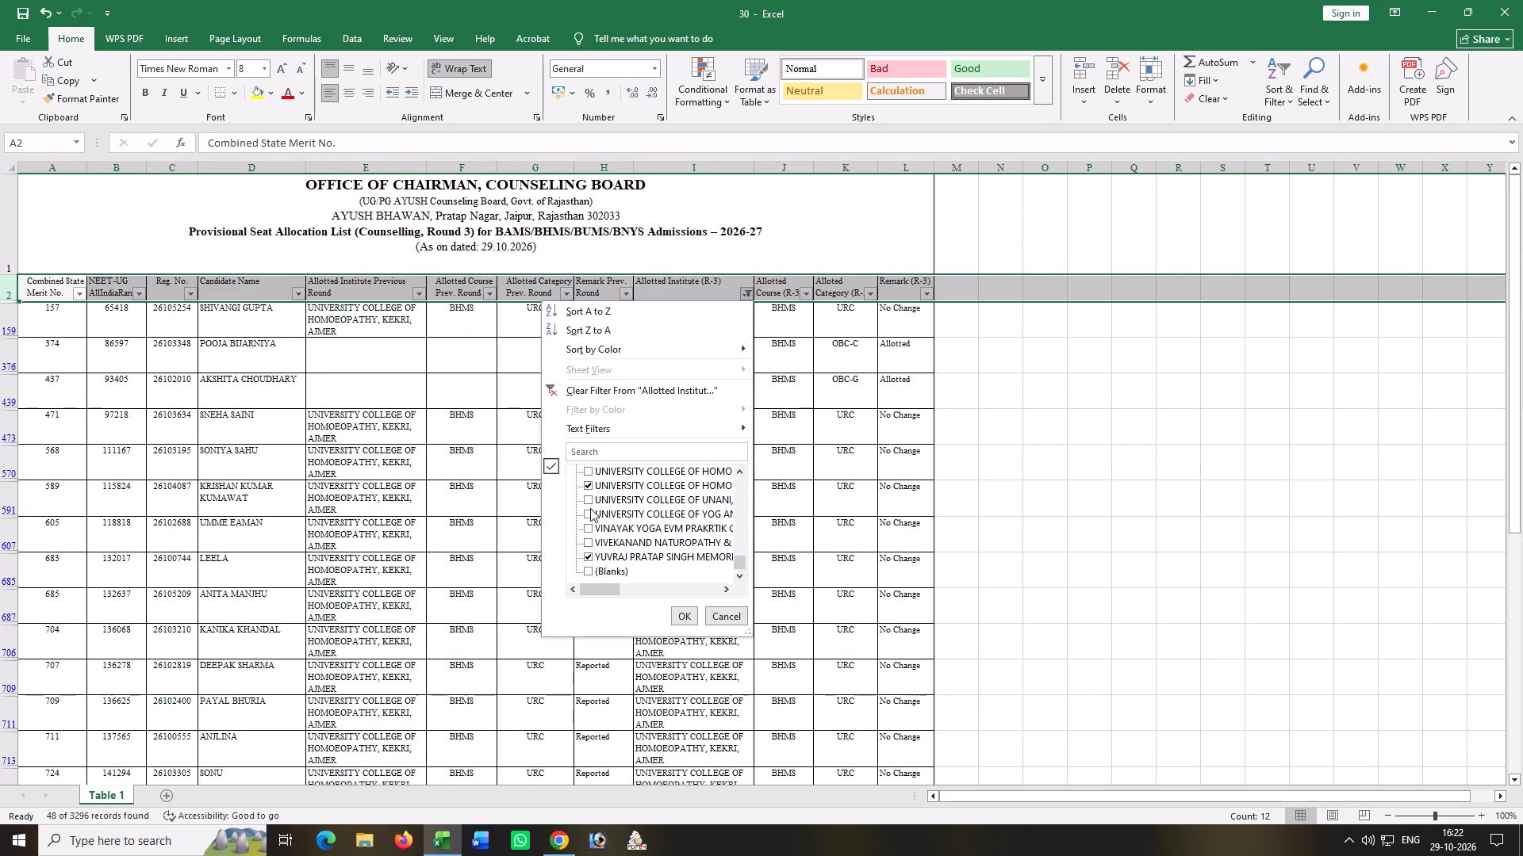
pyautogui.click(591, 560)
pyautogui.click(686, 615)
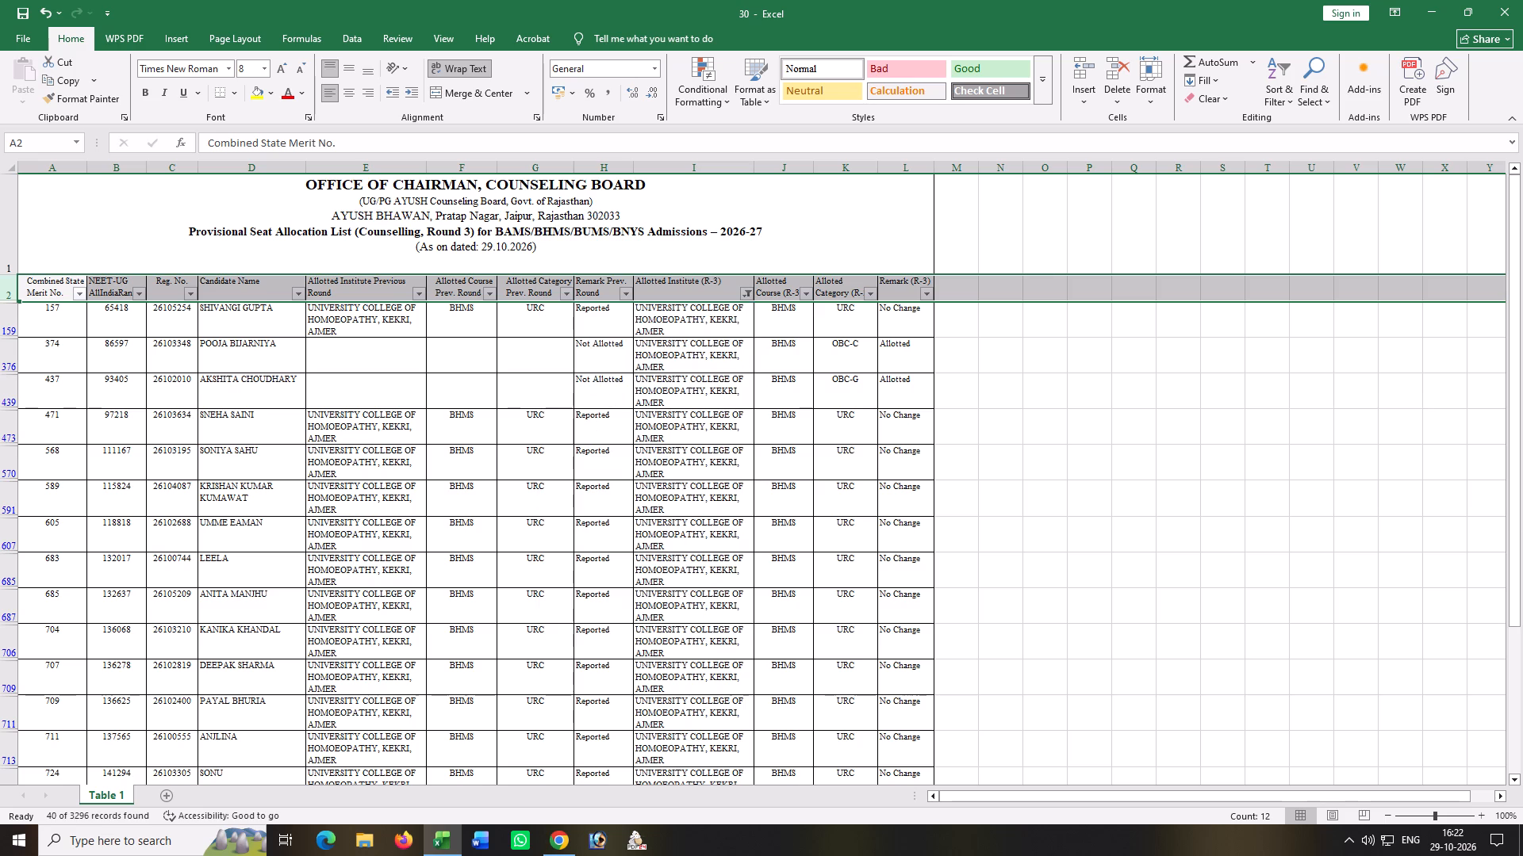
pyautogui.scroll(-18, 685, 615)
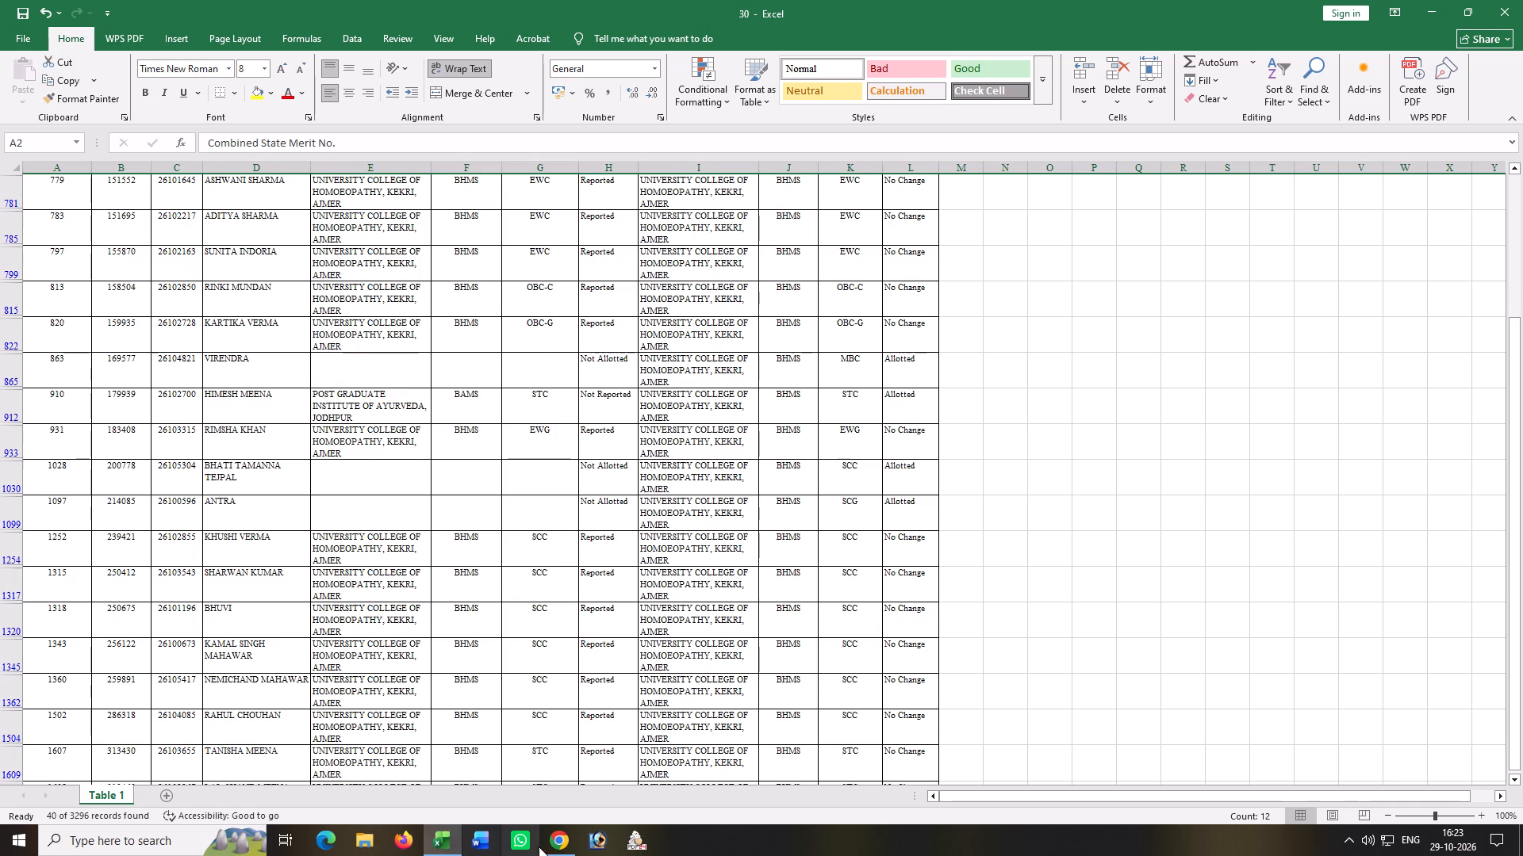
# Switch to Chrome, open a separate window under the profile with the blue N avatar, and restore its previously open pages.
pyautogui.click(566, 835)
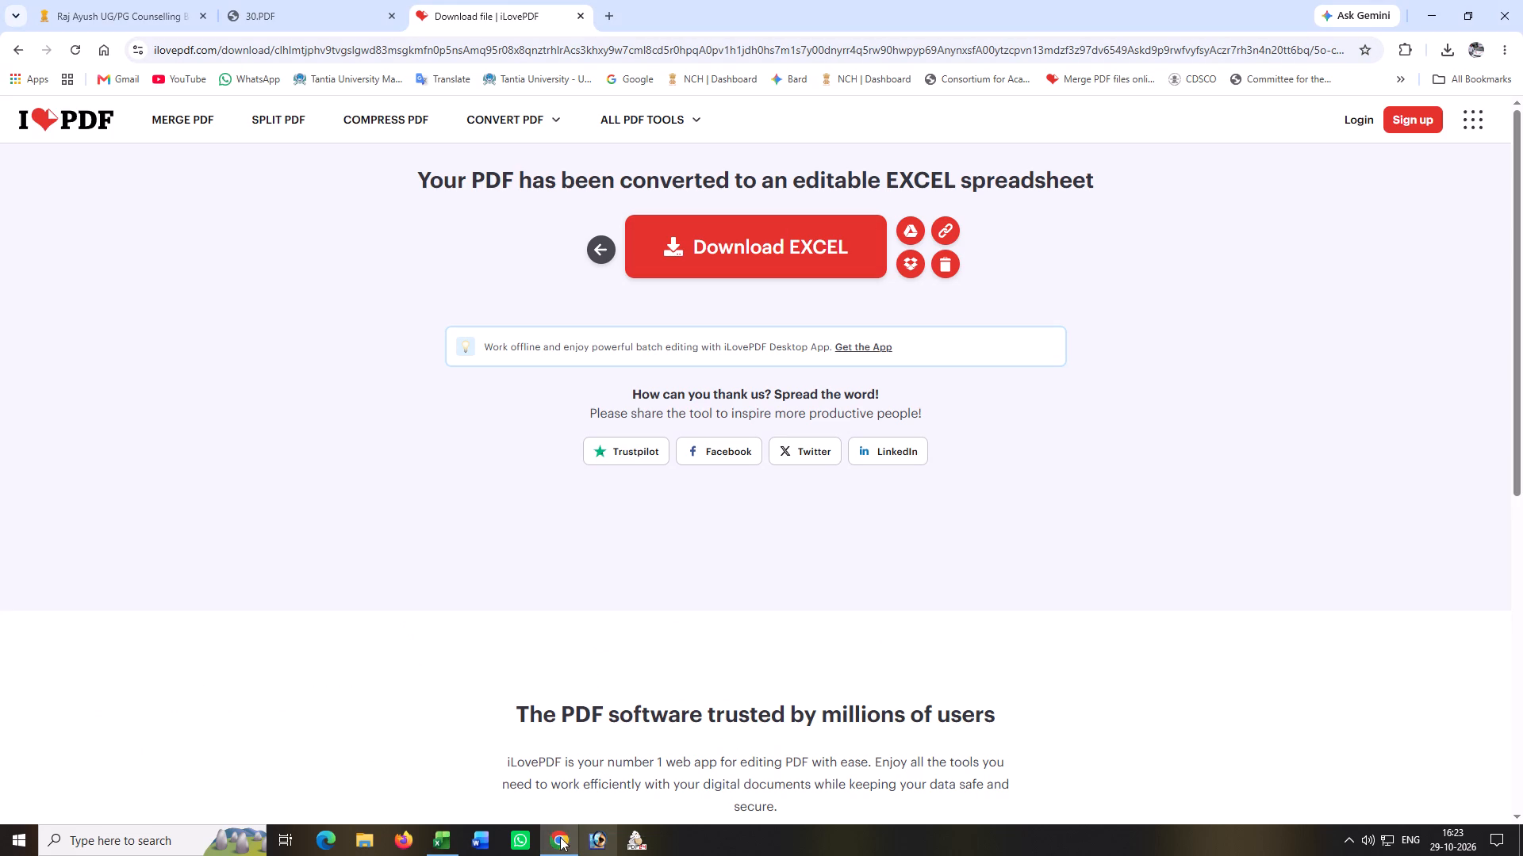
pyautogui.rightClick(554, 837)
pyautogui.click(503, 755)
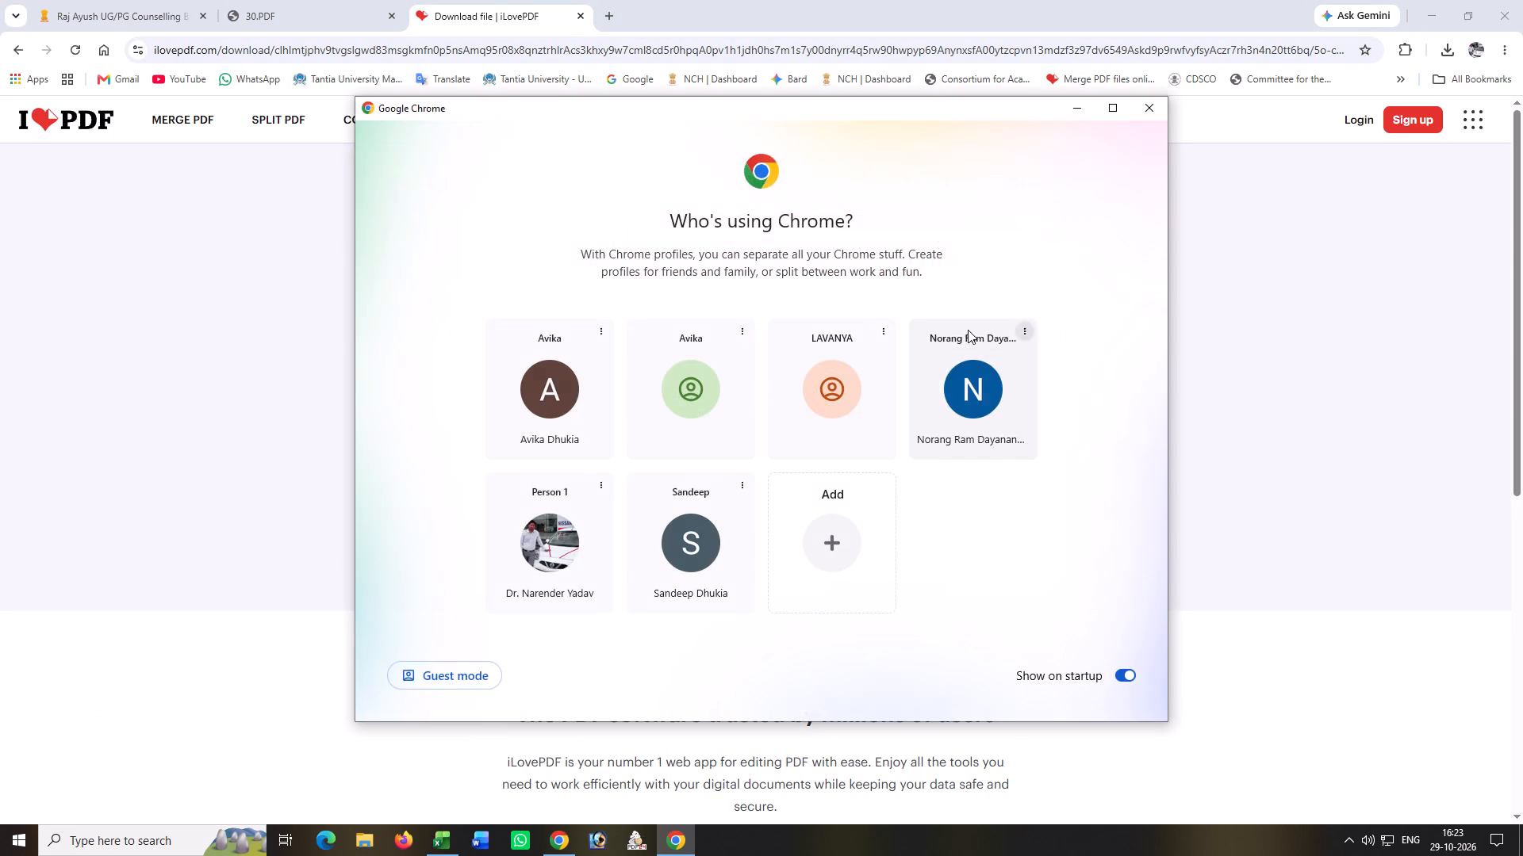
pyautogui.click(981, 384)
pyautogui.click(1395, 150)
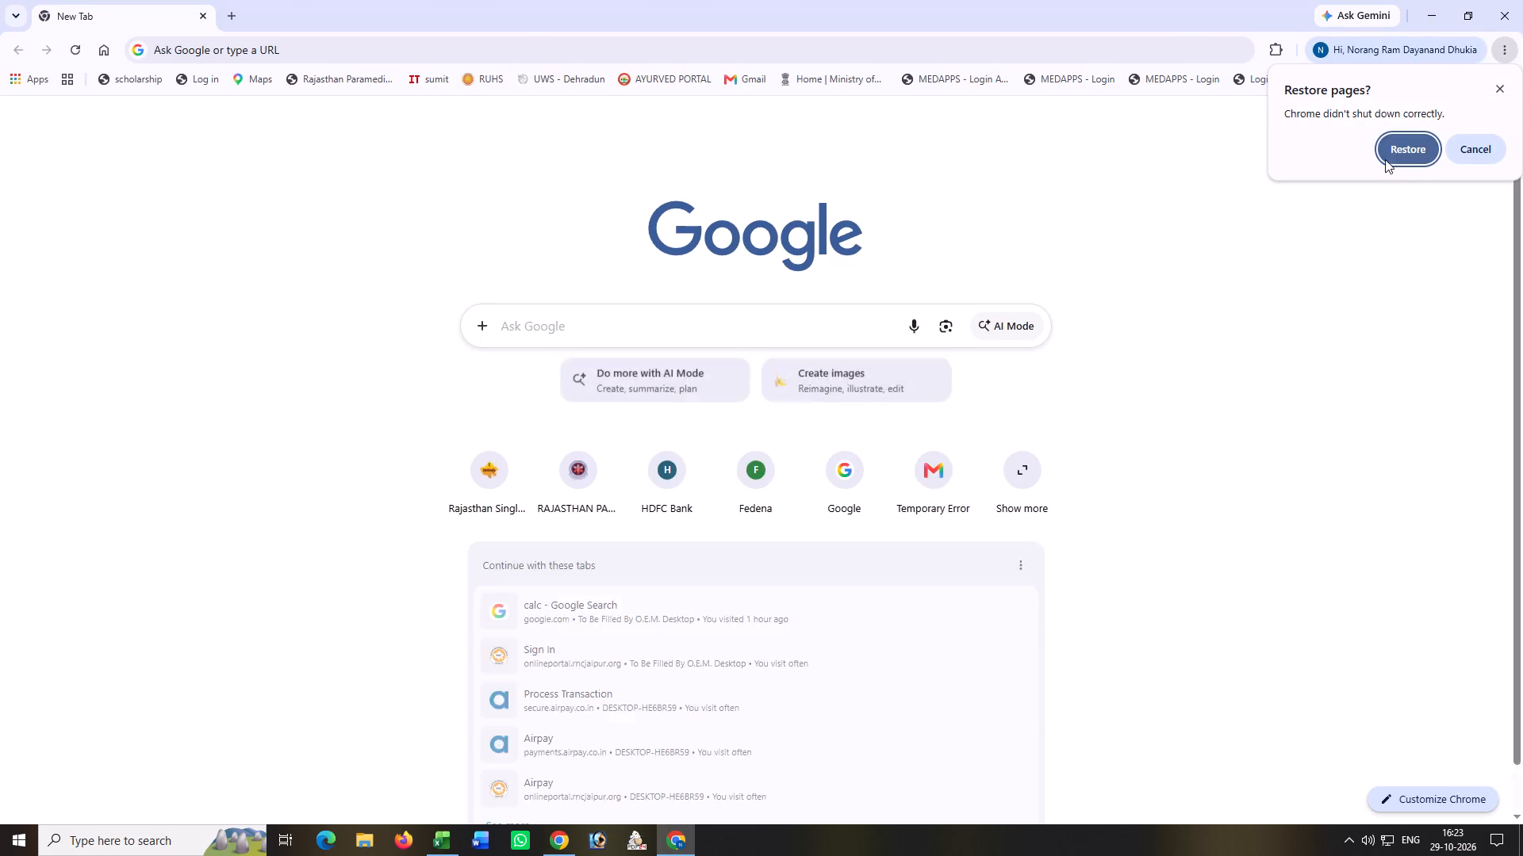
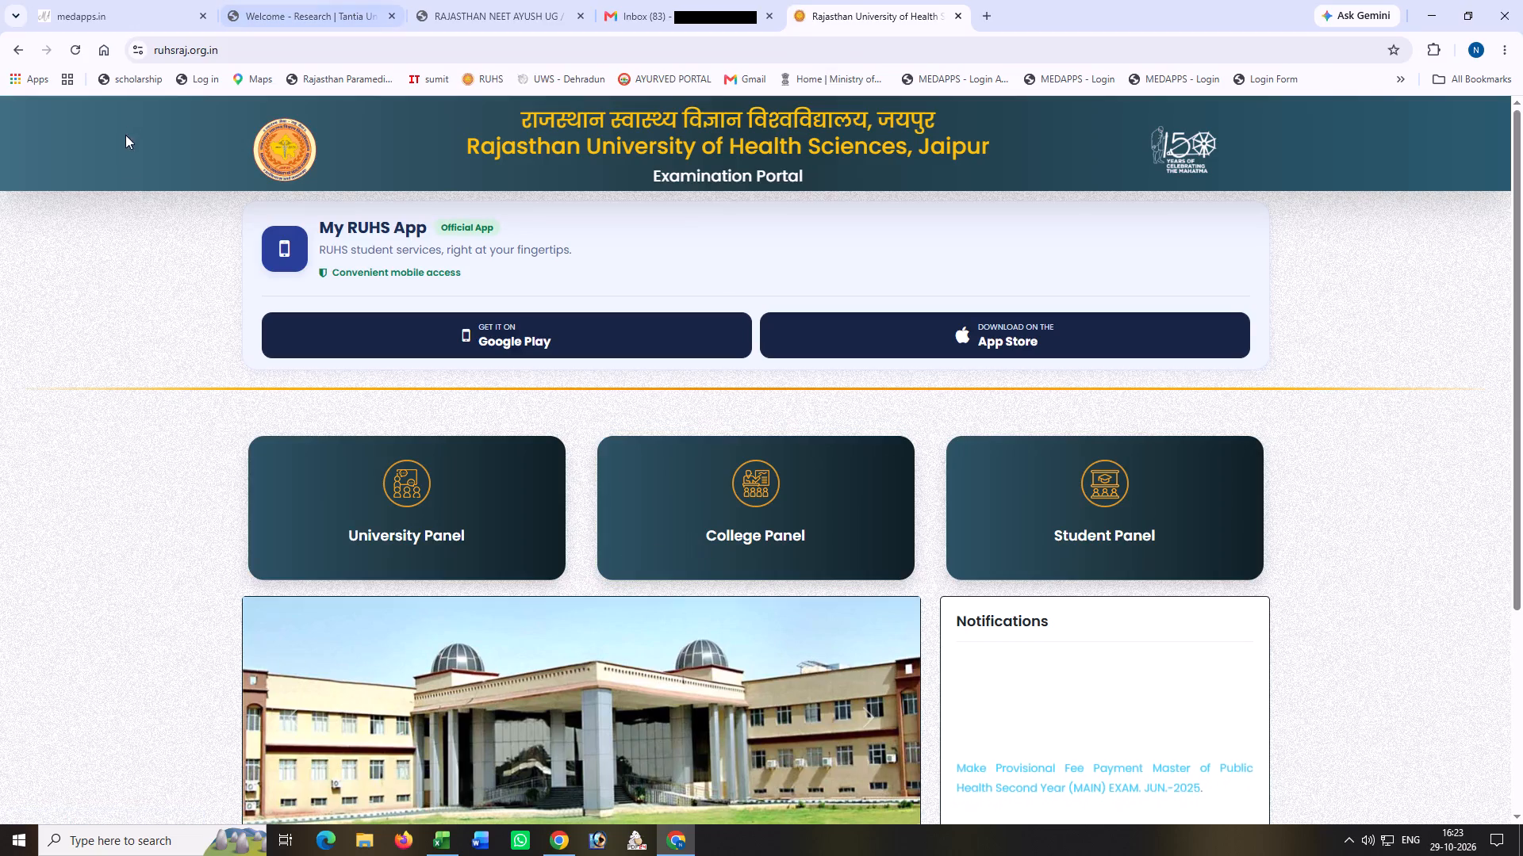
# Open the Raj Ayush UG/PG Counselling Board website, rajugpgayushcounselling.in, in place of the RUHS page.
pyautogui.click(182, 48)
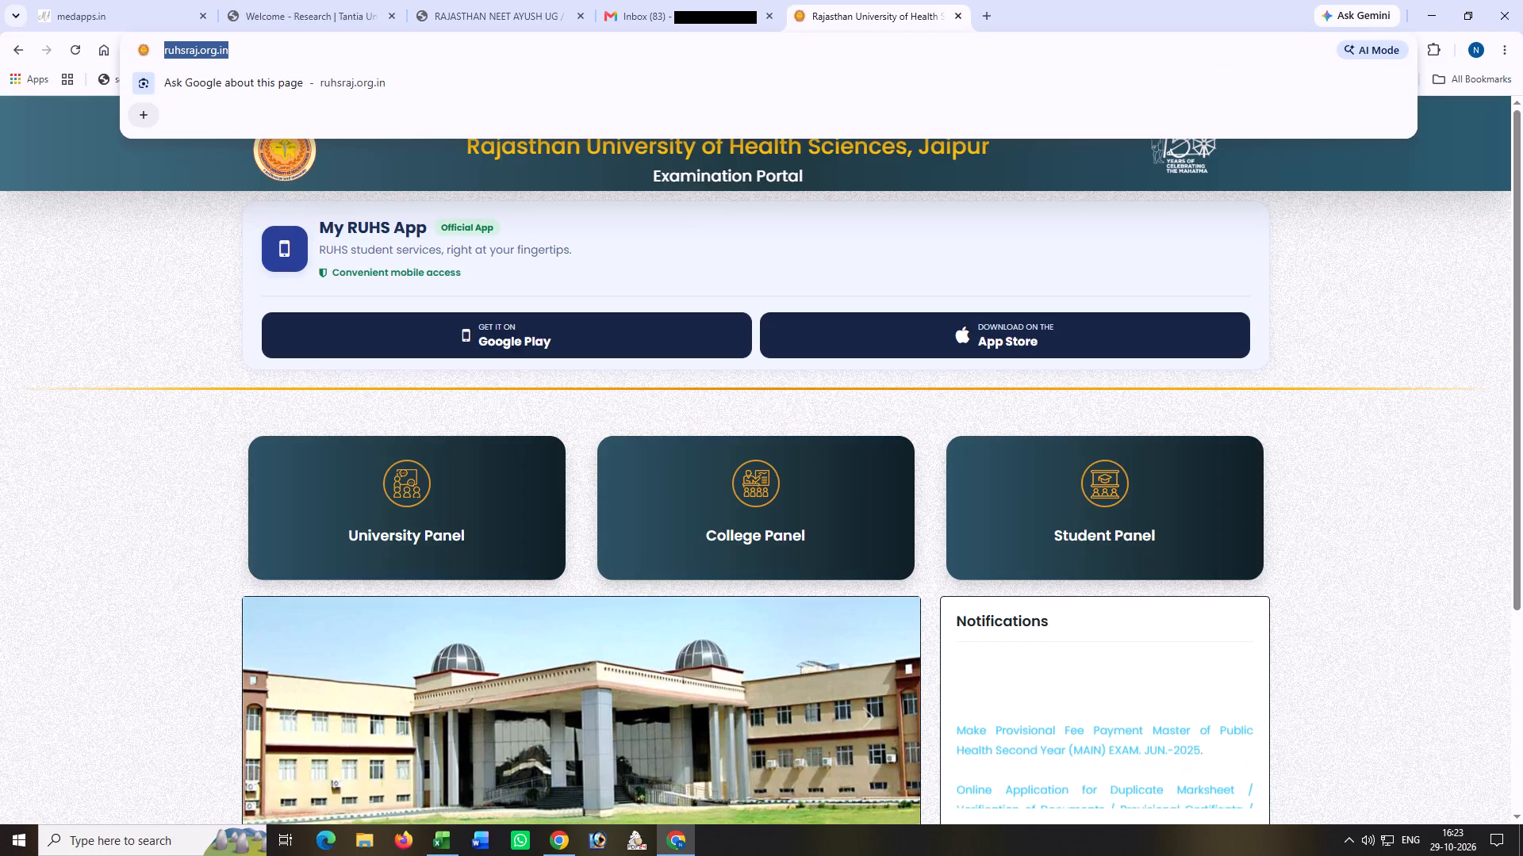
pyautogui.write('RAJUG')
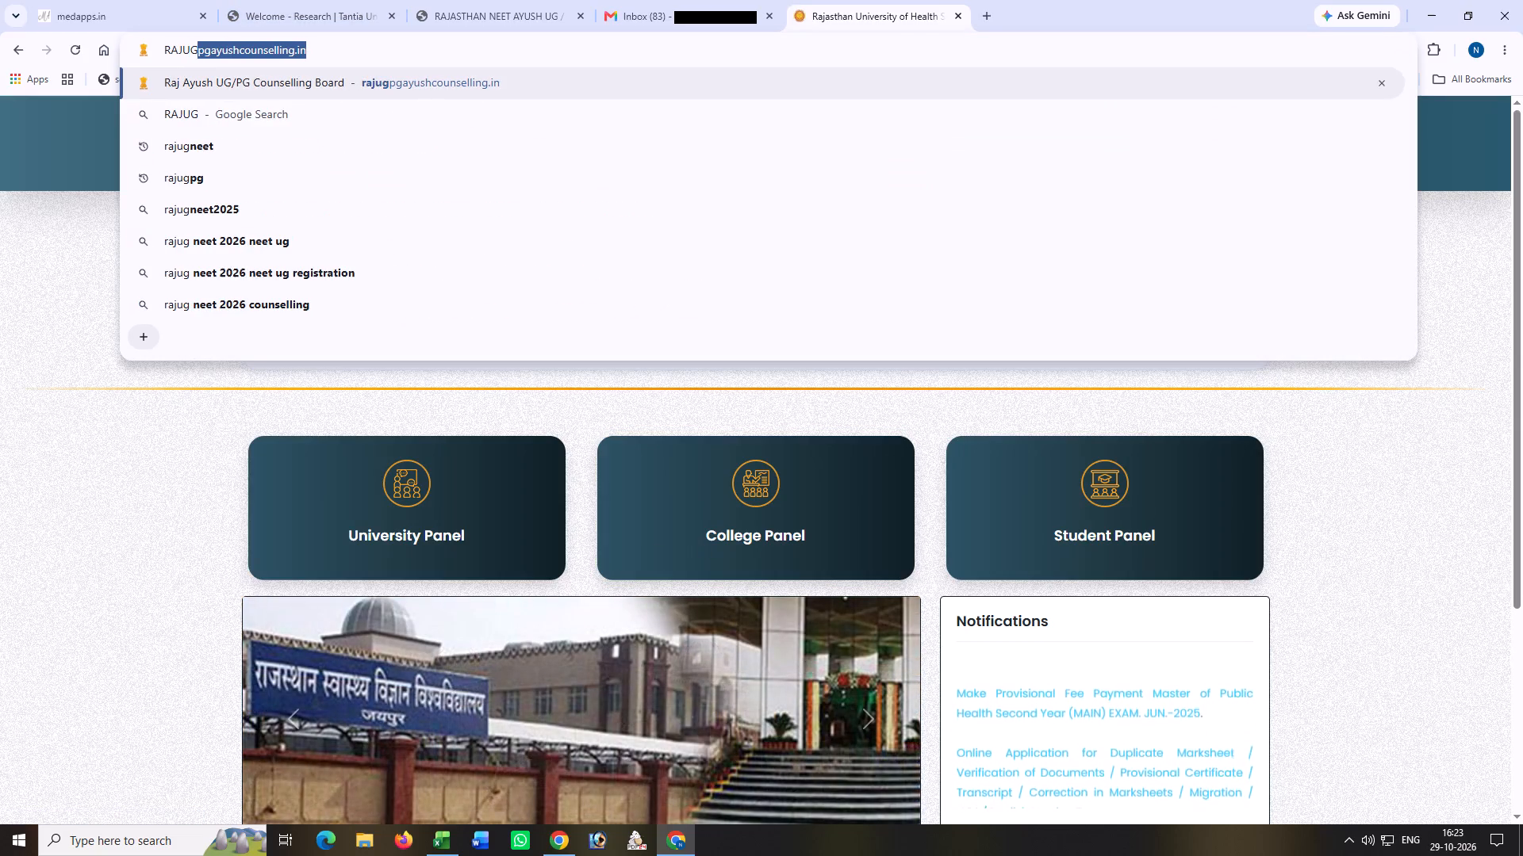
pyautogui.click(352, 81)
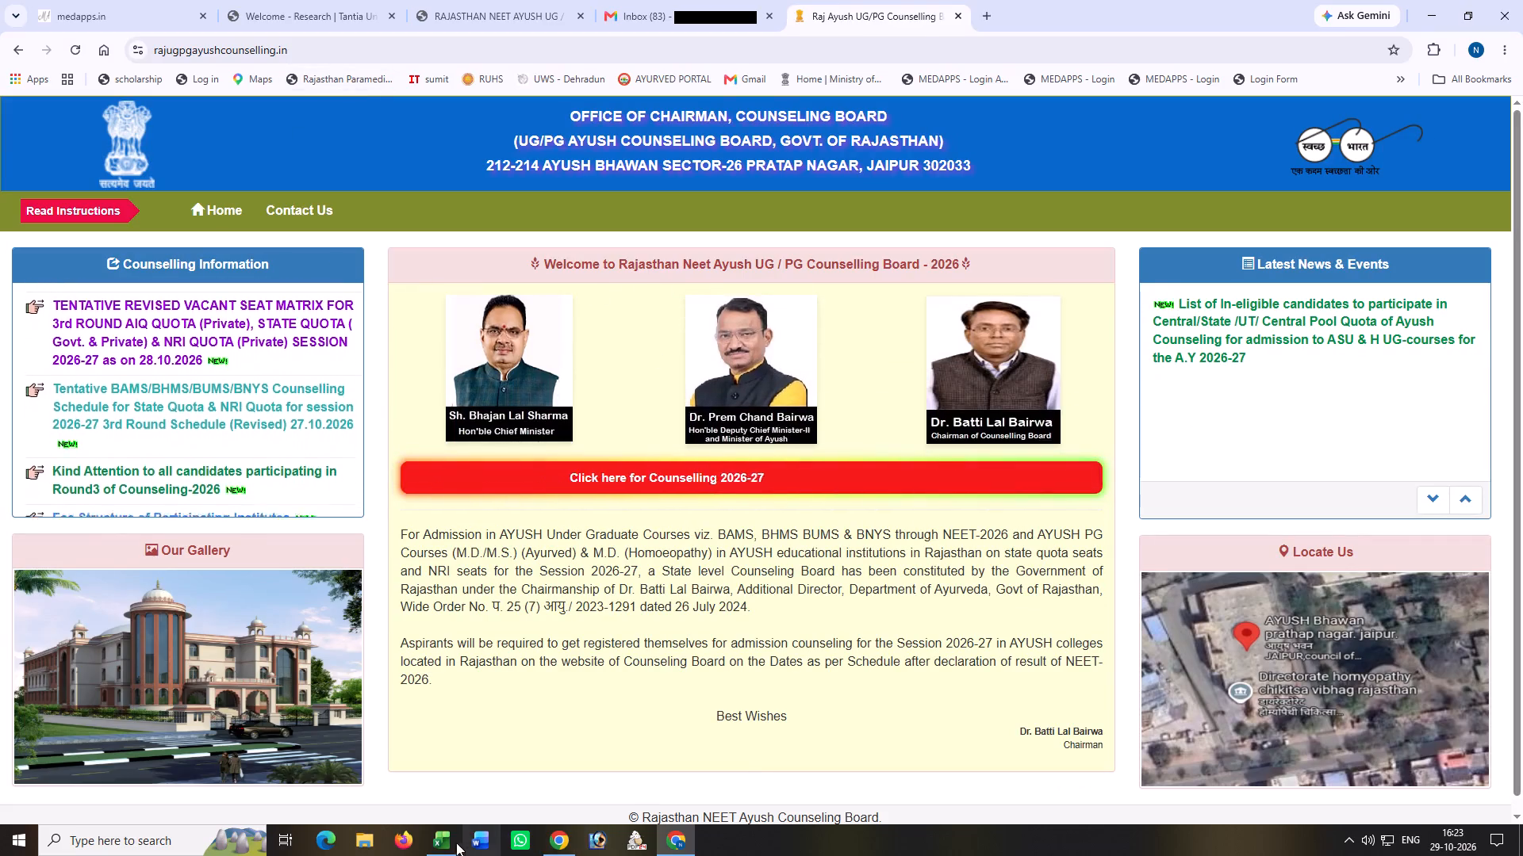
# Return to the Excel allocation list and switch the Allotted Institute (R-3) filter to only Shri Vinod Durgadun Tibrewala Institute of Homeopathy.
pyautogui.click(450, 841)
pyautogui.scroll(20, 738, 282)
pyautogui.scroll(2, 738, 282)
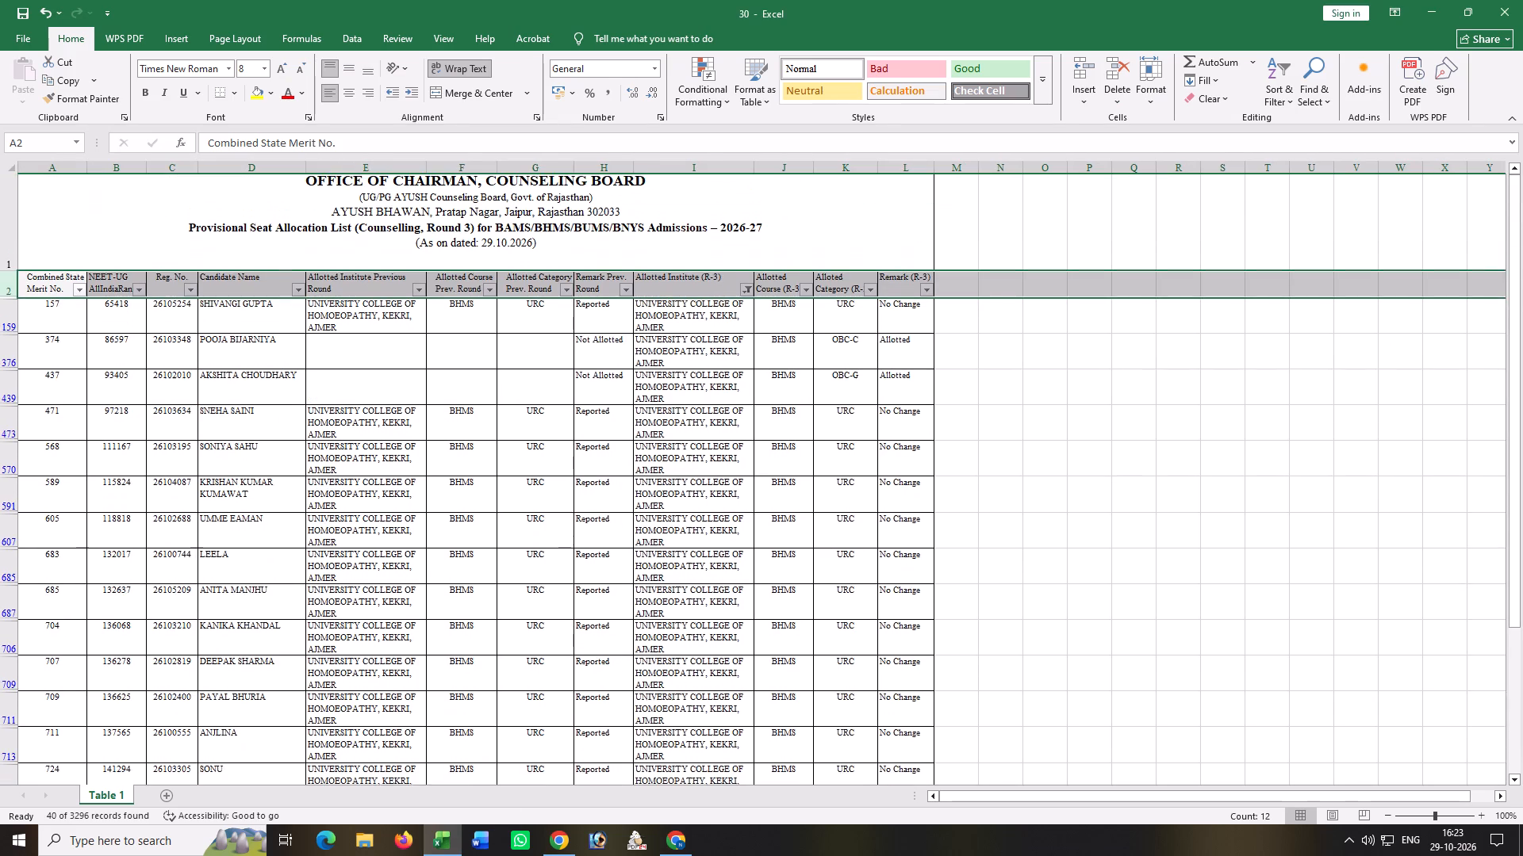
pyautogui.click(754, 295)
pyautogui.scroll(-13, 598, 559)
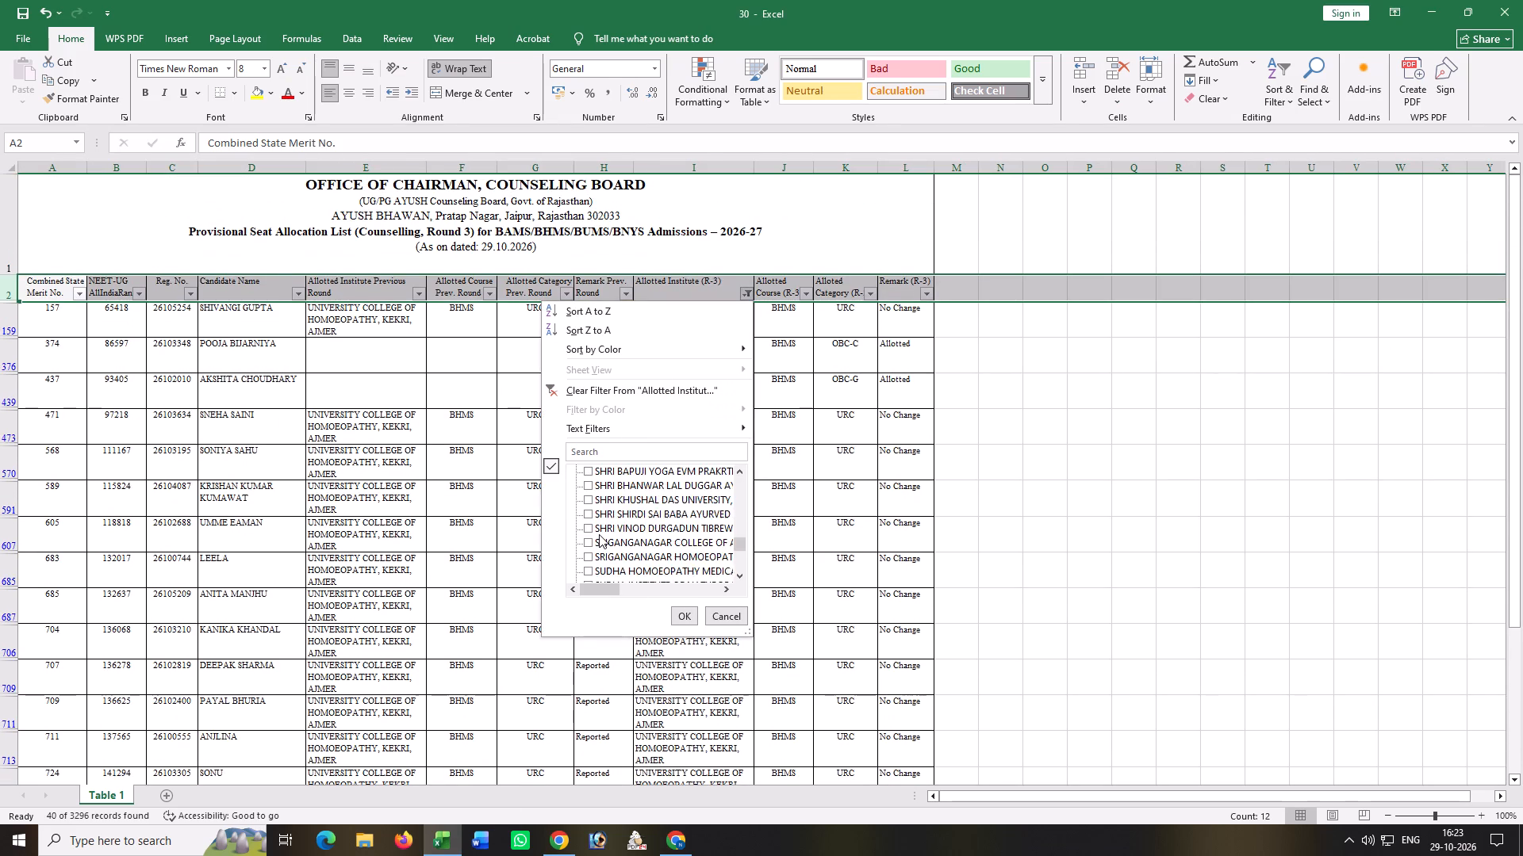
pyautogui.scroll(-5, 599, 534)
pyautogui.click(591, 484)
pyautogui.scroll(2, 603, 516)
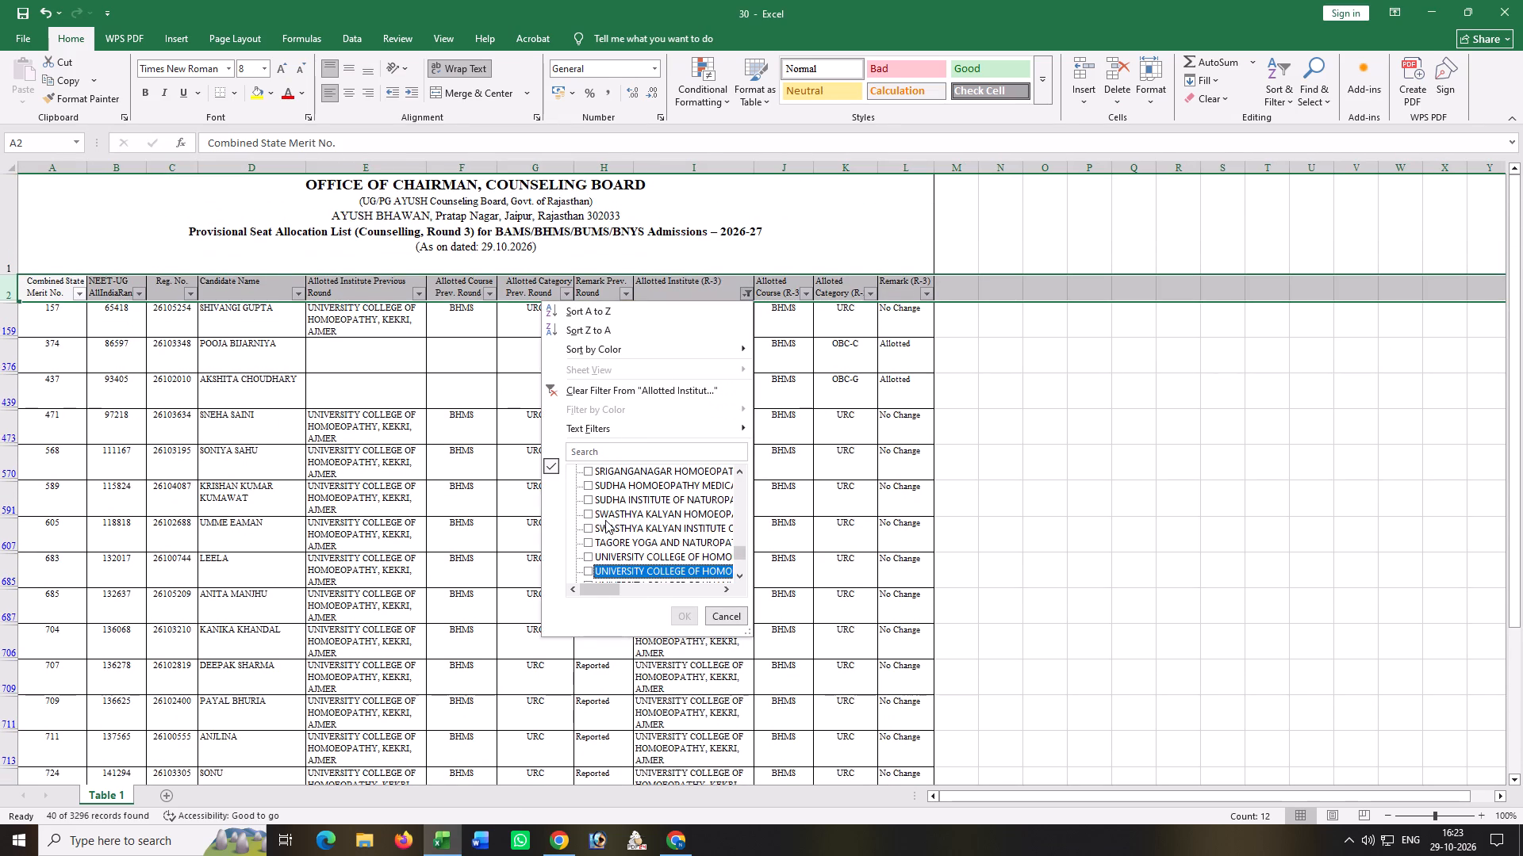
pyautogui.scroll(1, 615, 550)
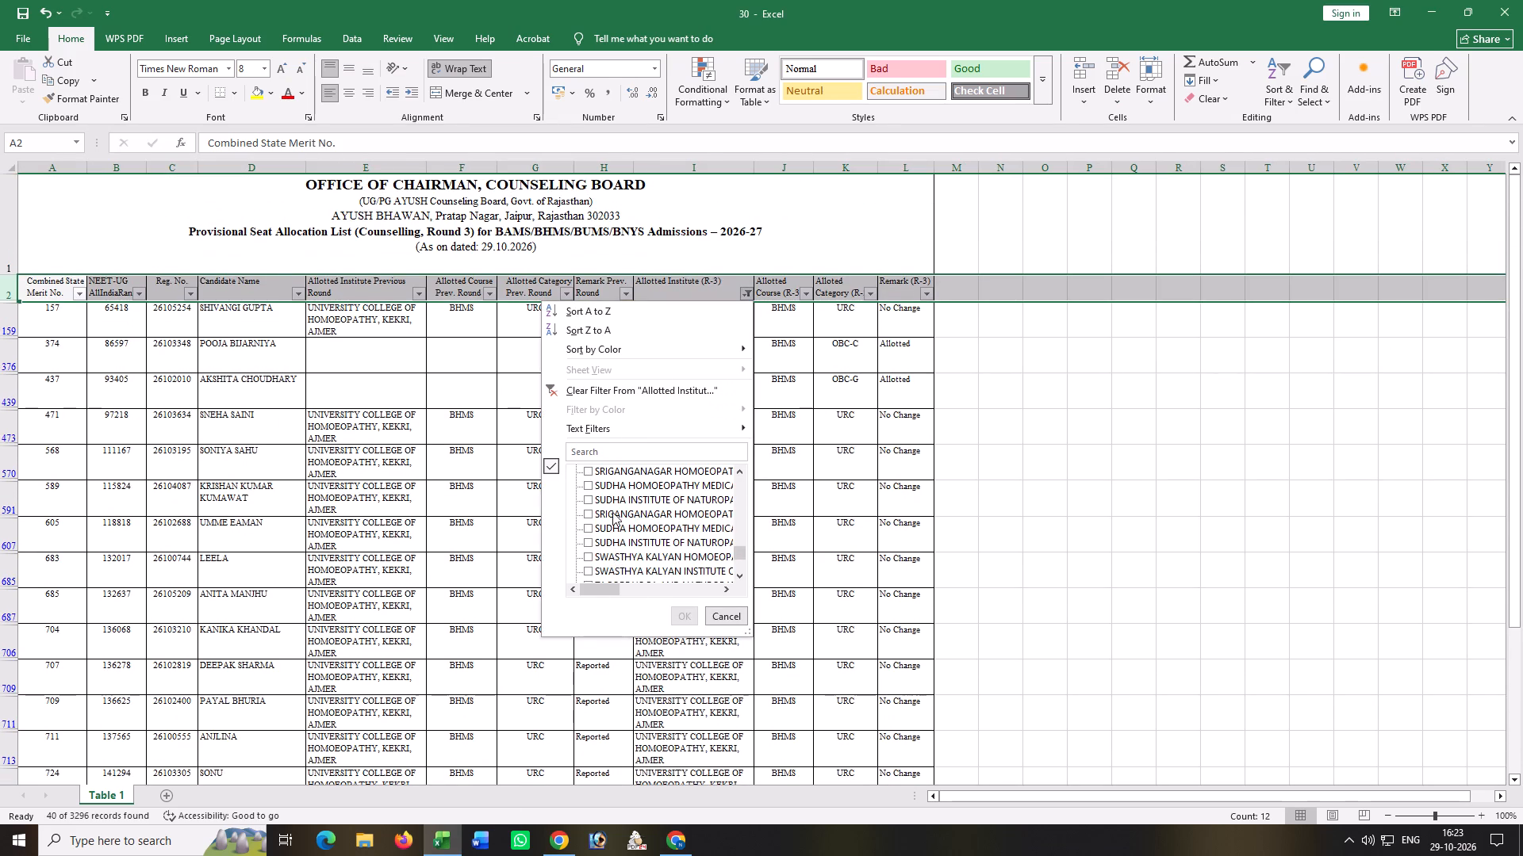
pyautogui.click(608, 487)
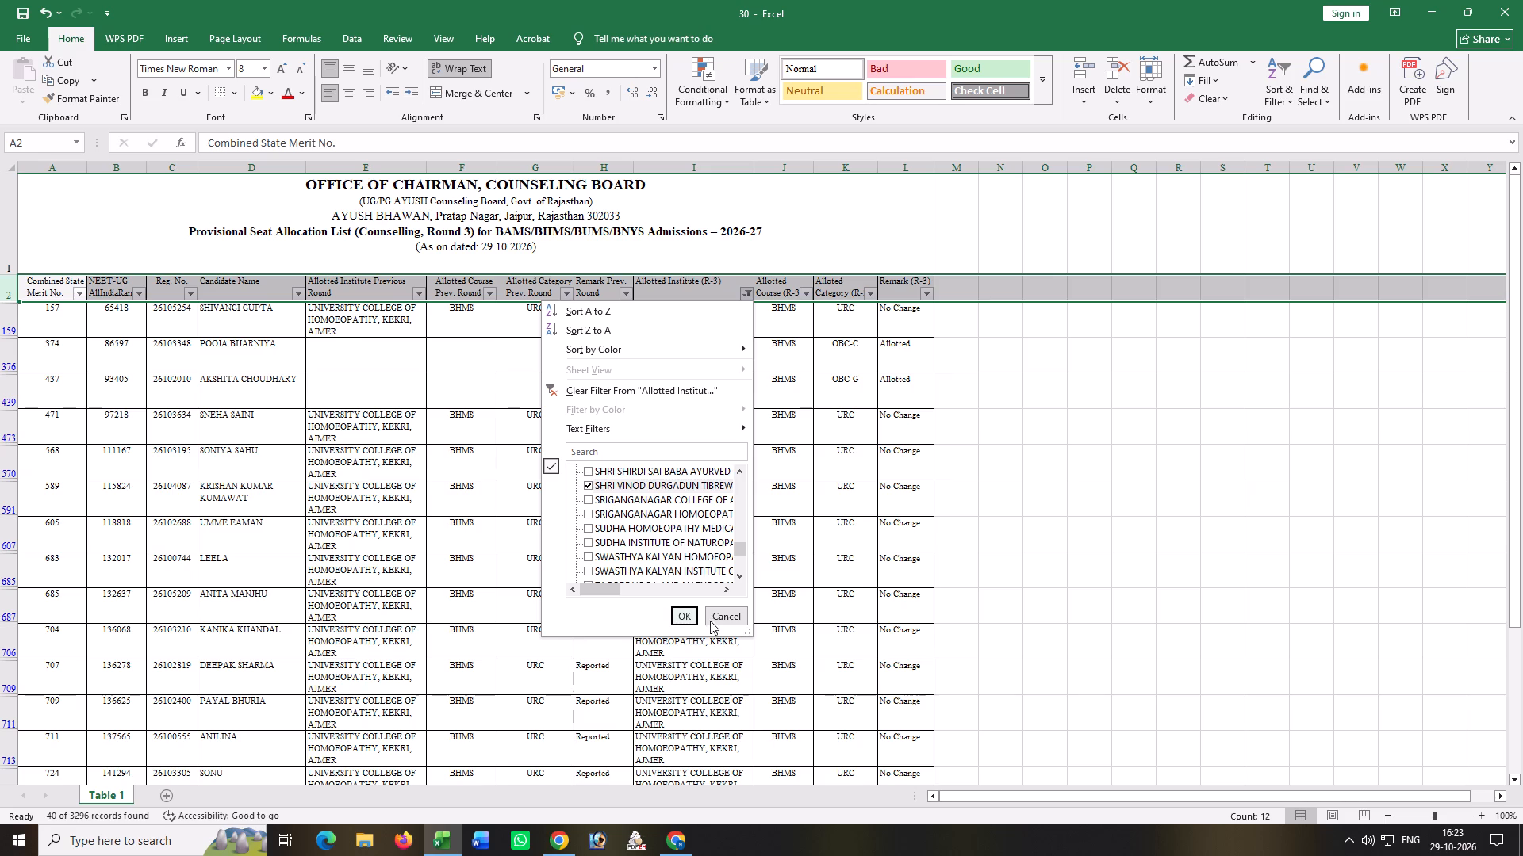
pyautogui.moveTo(752, 633); pyautogui.dragTo(966, 682)
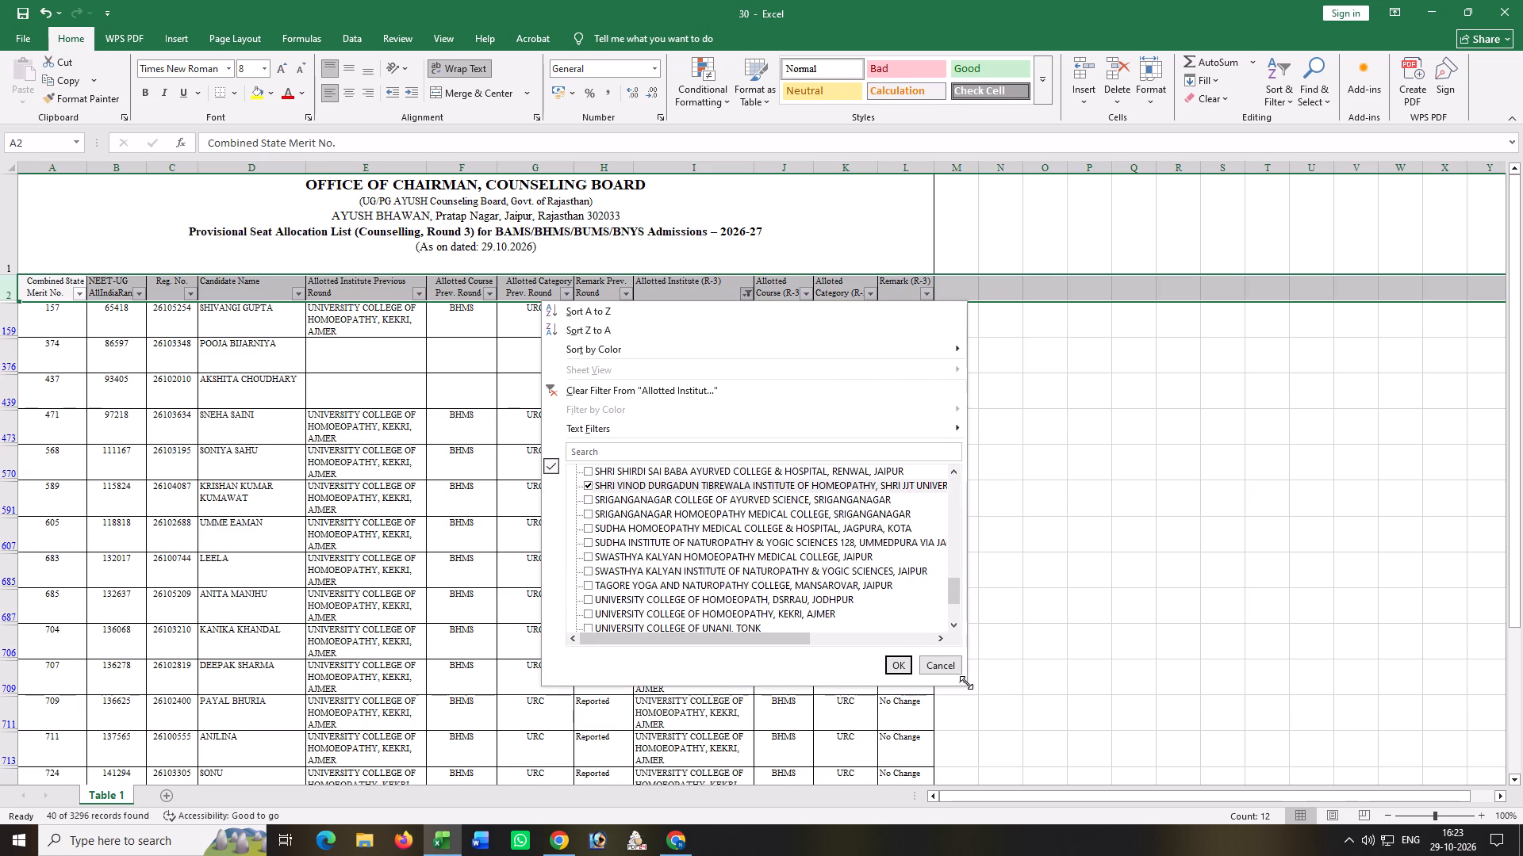
pyautogui.moveTo(966, 682); pyautogui.dragTo(965, 682)
pyautogui.click(902, 667)
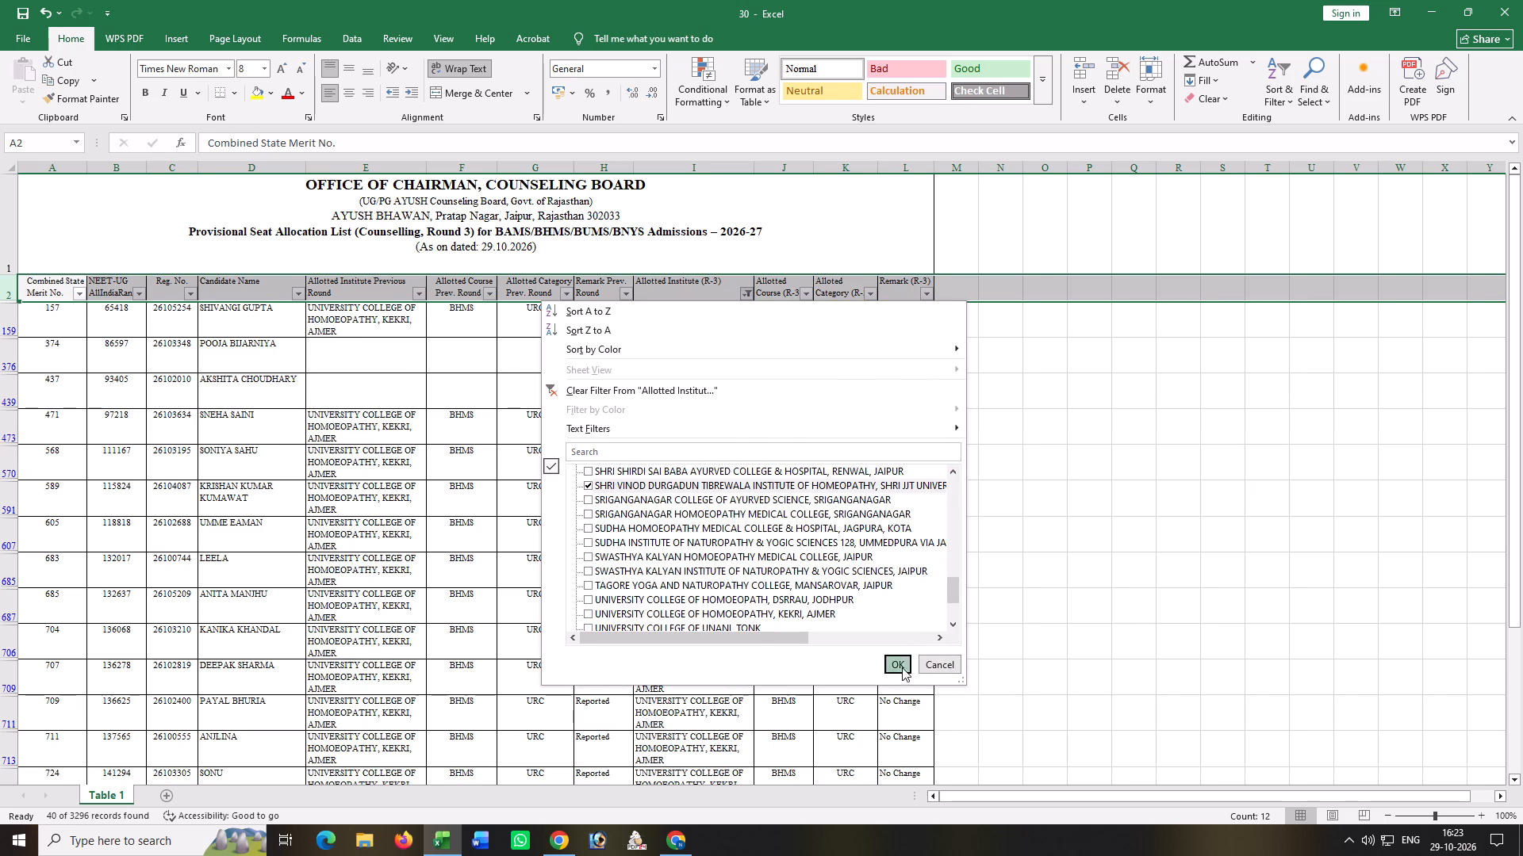
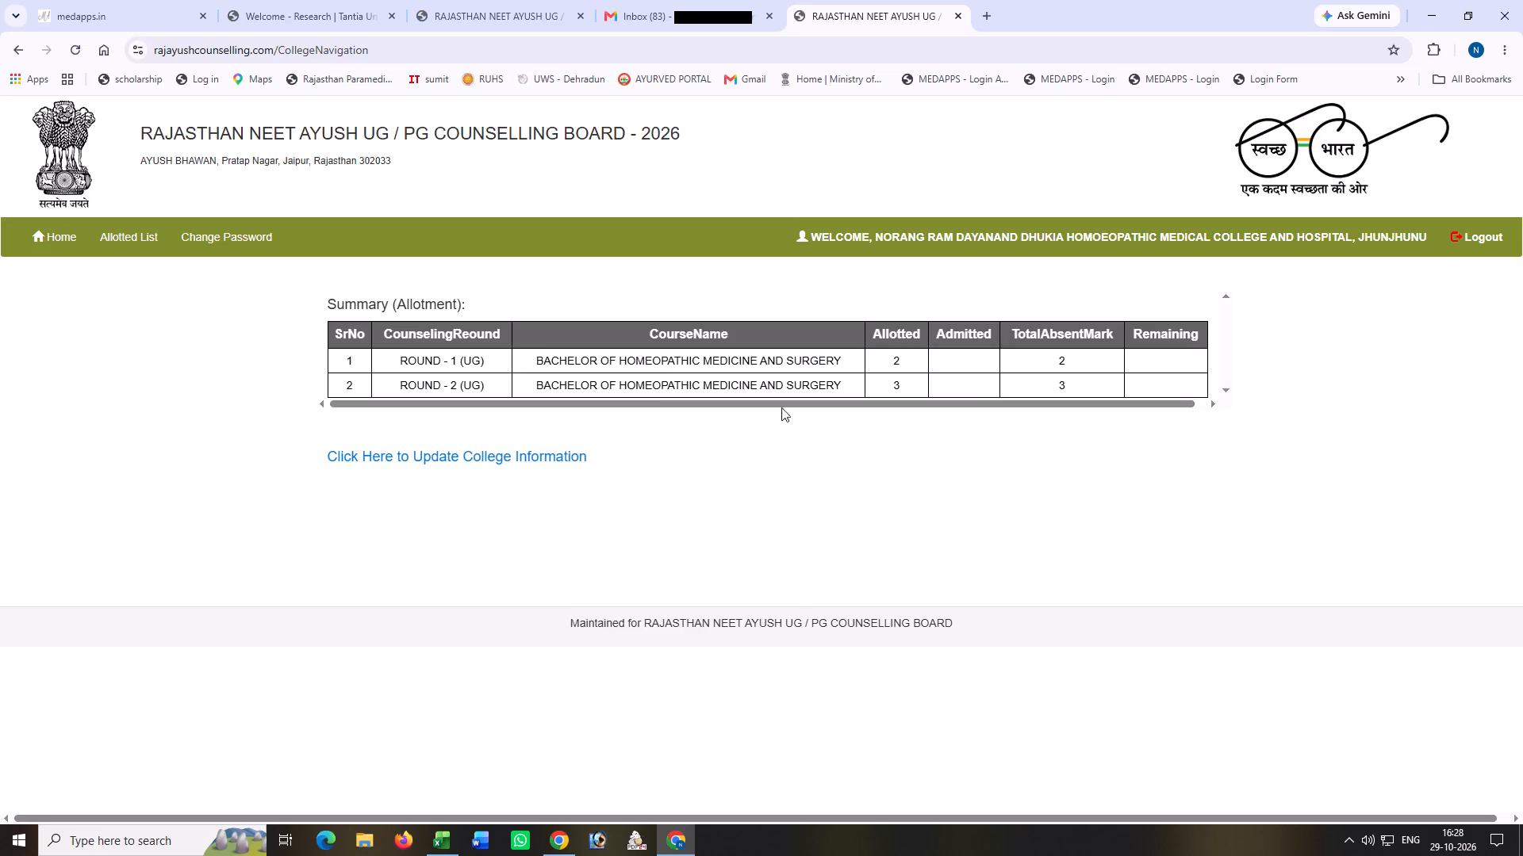
# Switch to the Excel allocation list and reset the Allotted Institute (R-3) filter to show all institutes.
pyautogui.click(444, 832)
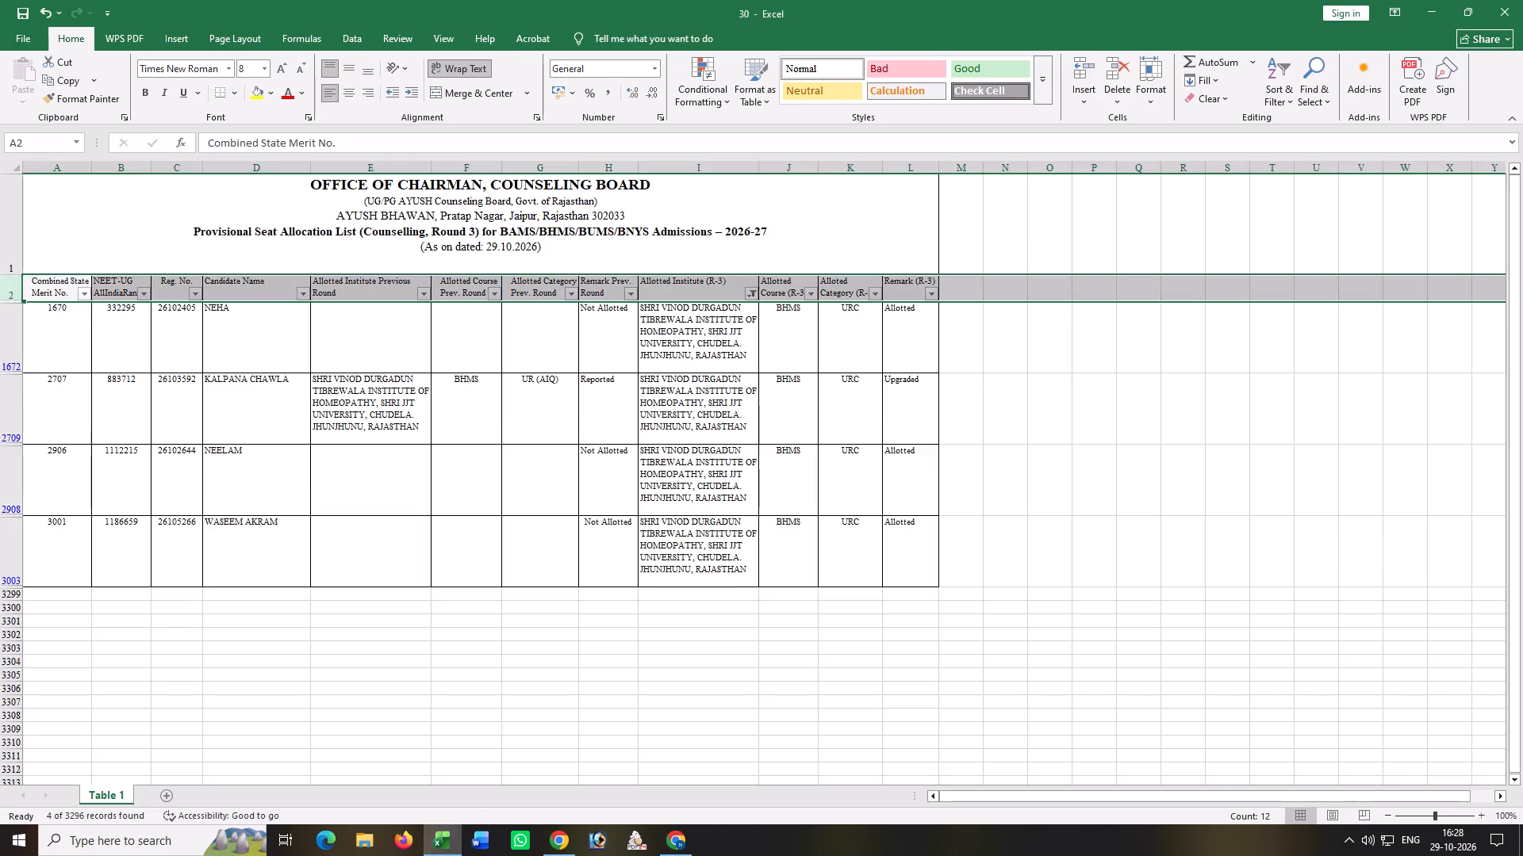
pyautogui.click(753, 293)
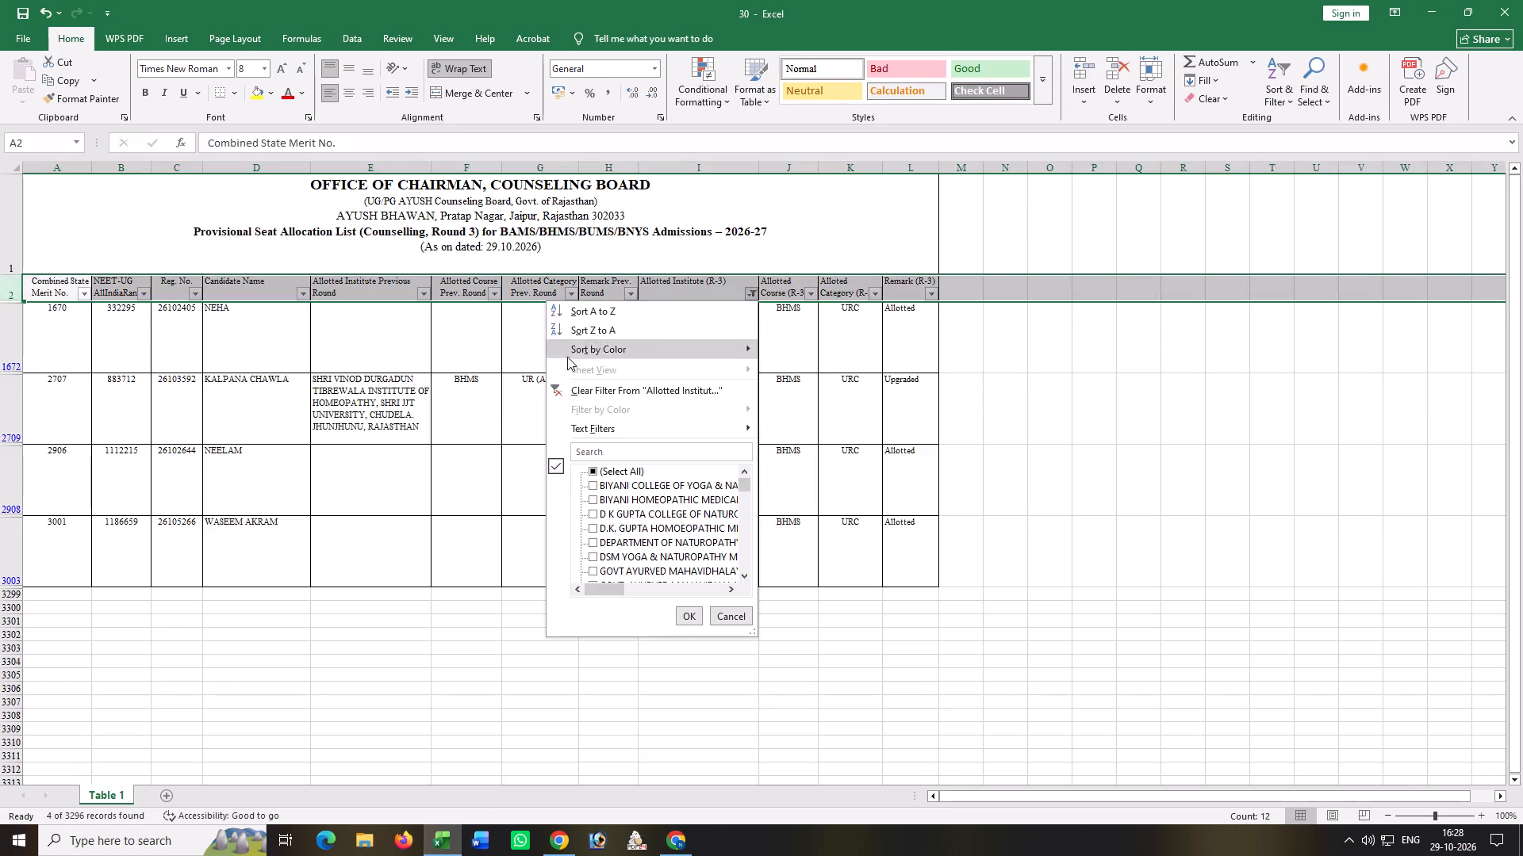
pyautogui.click(608, 472)
pyautogui.click(689, 619)
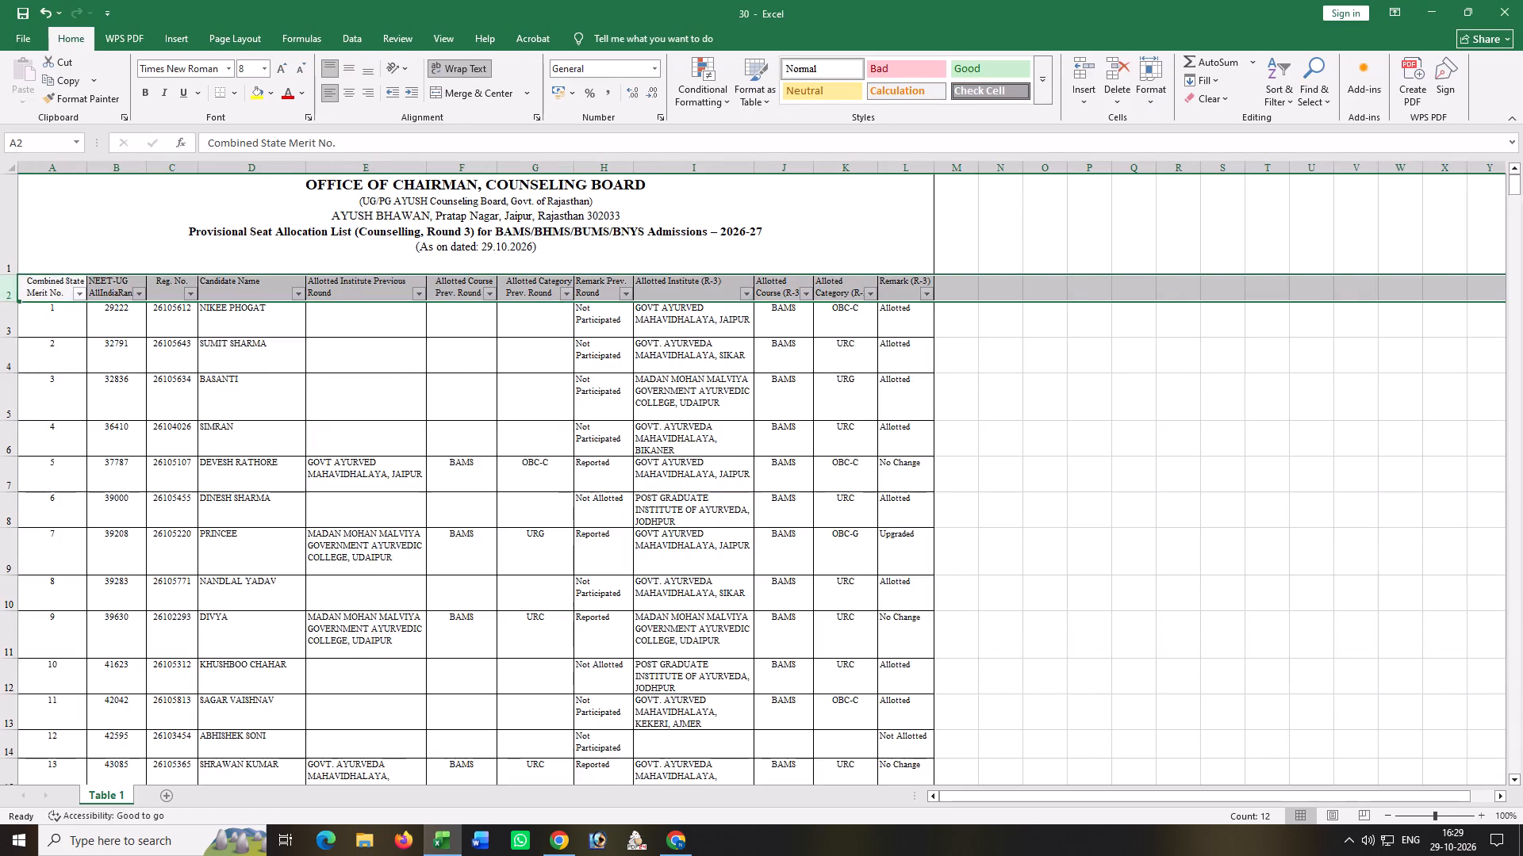
# Filter the Allotted Institute Previous Round column to only Biyani Homeopathic Medical College and Hospital.
pyautogui.click(419, 296)
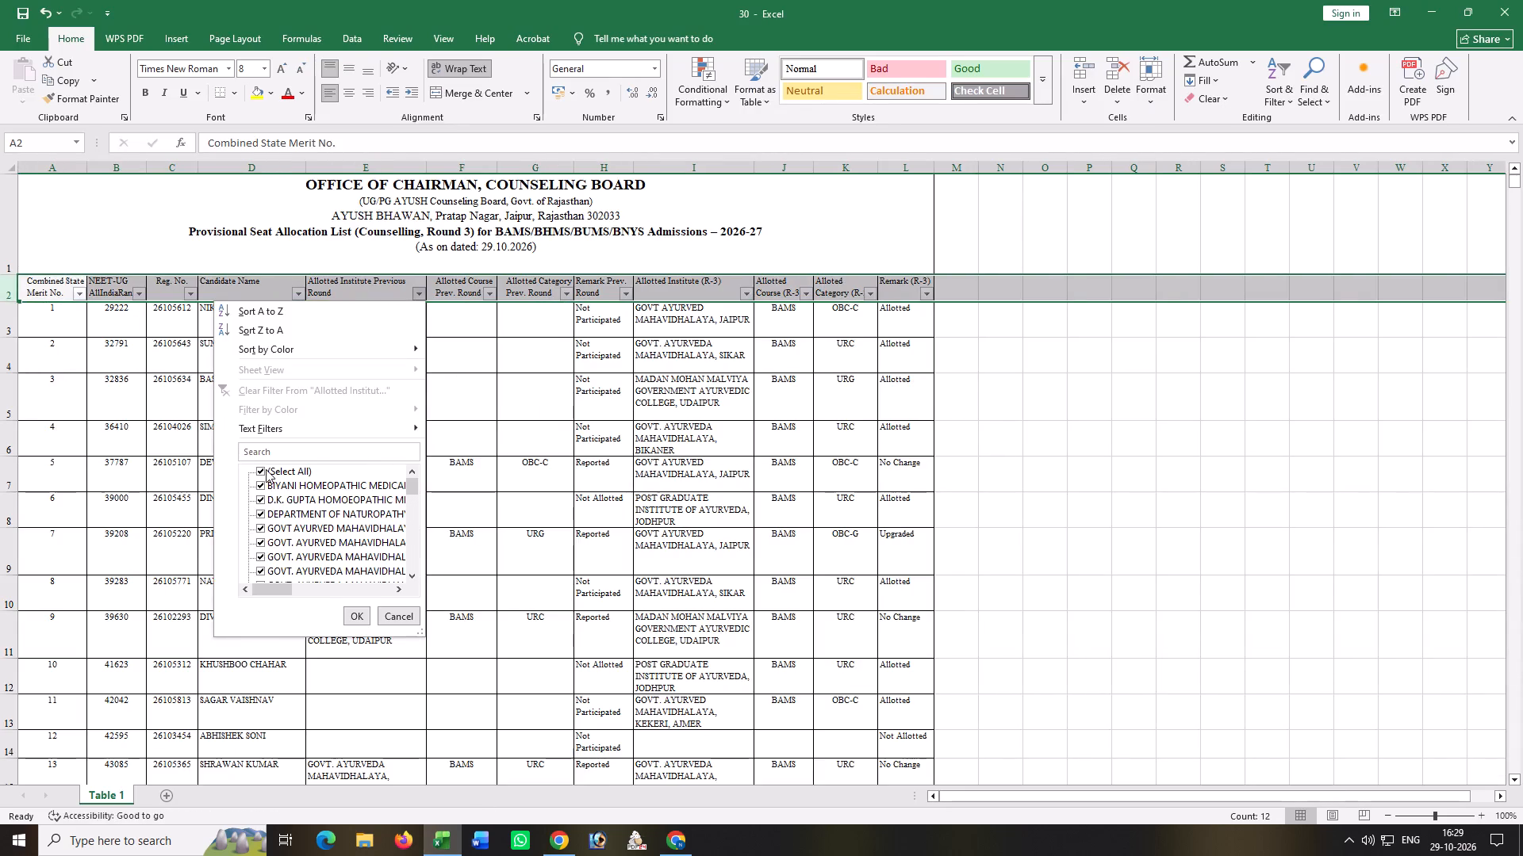
pyautogui.click(266, 470)
pyautogui.click(266, 486)
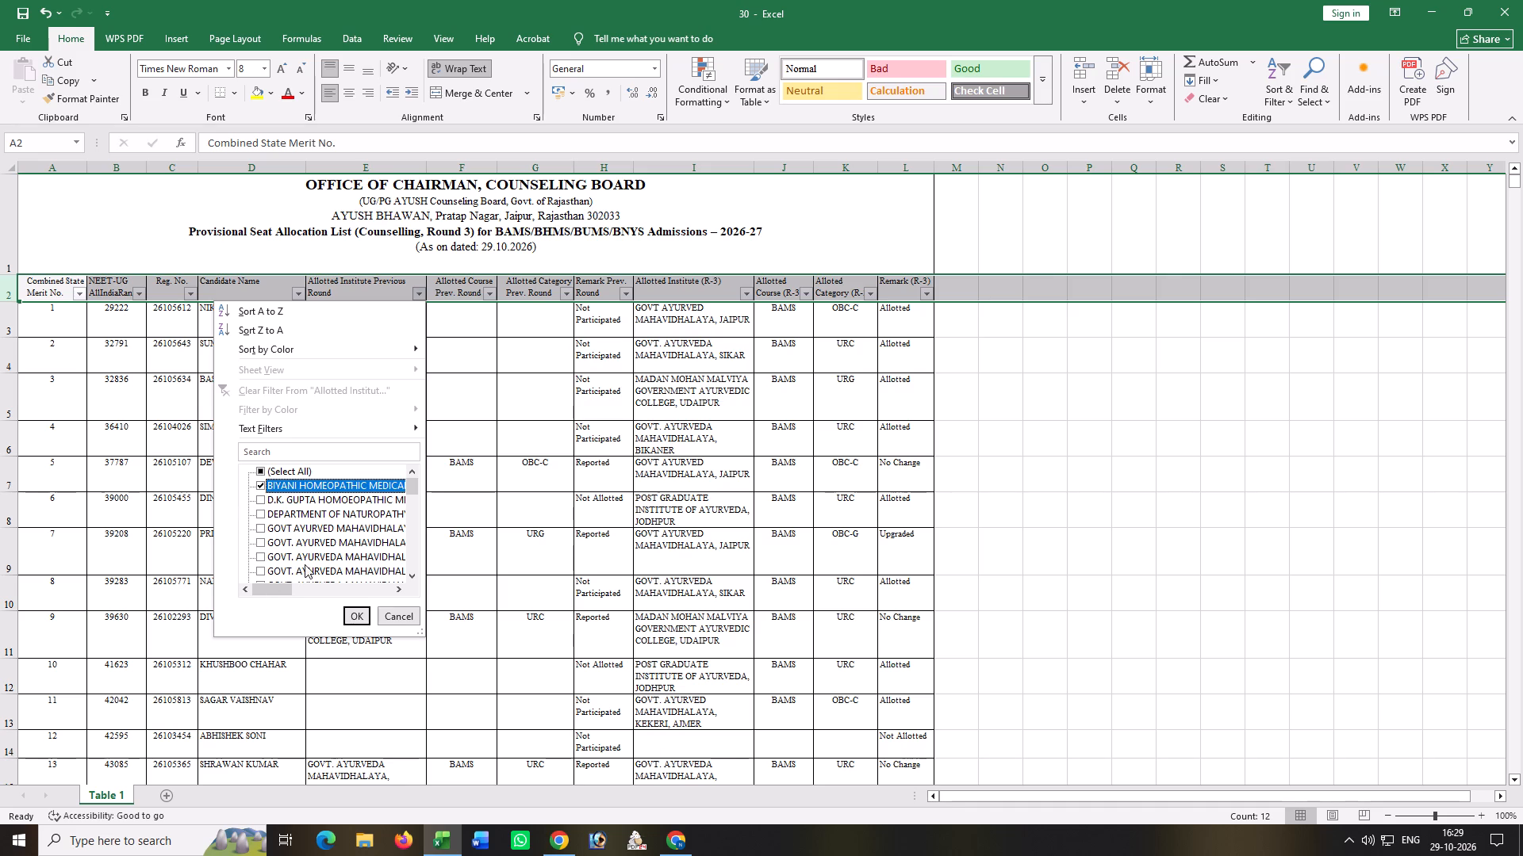
pyautogui.click(362, 616)
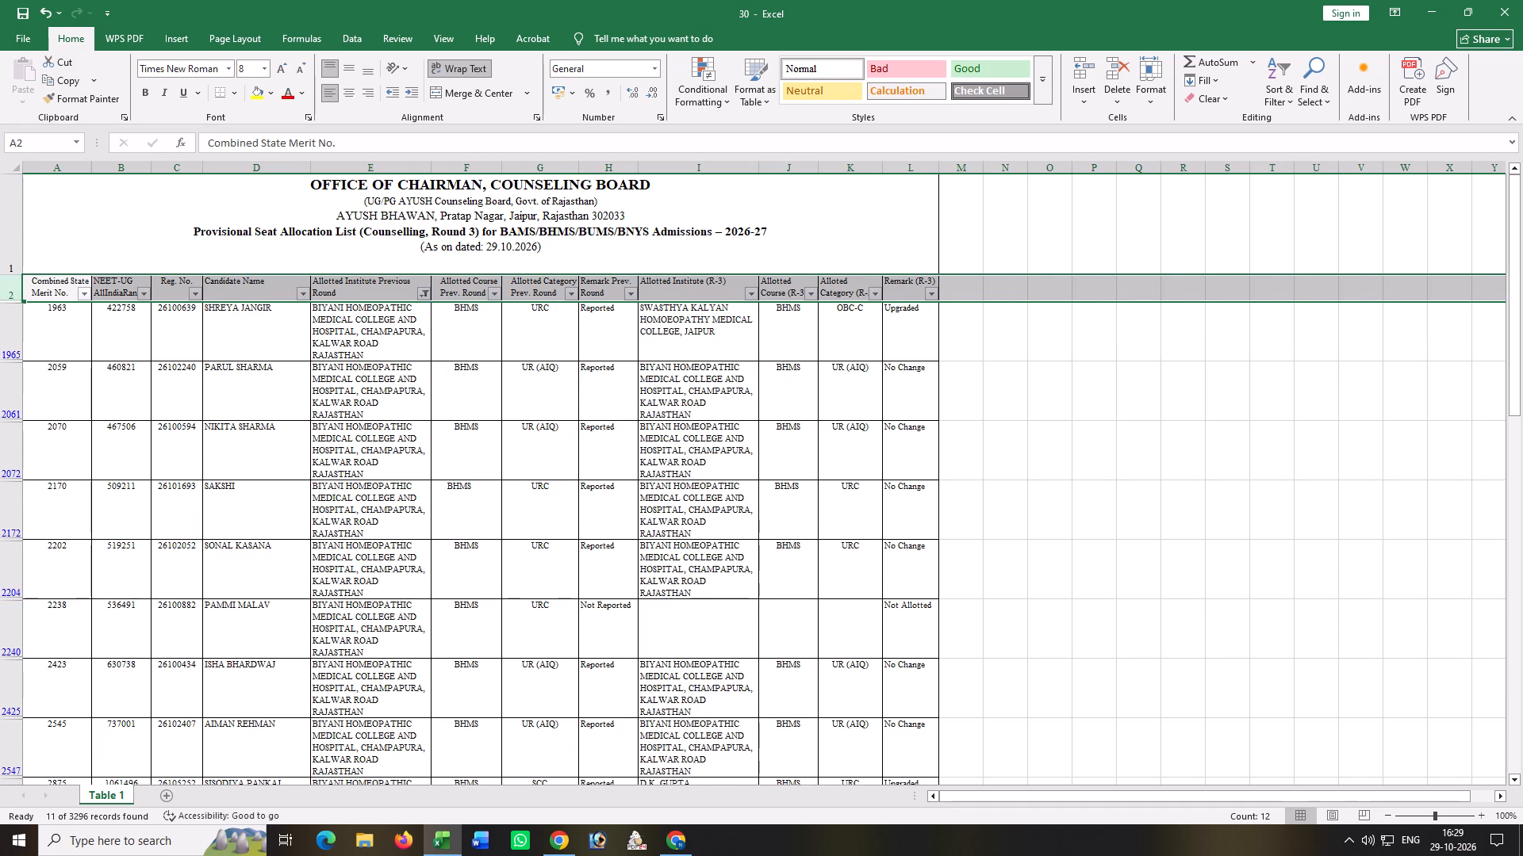
# Examine the Round 3 institutes and remarks of the candidates previously allotted to Biyani Homeopathic Medical College.
pyautogui.scroll(-3, 356, 350)
pyautogui.scroll(-1, 345, 460)
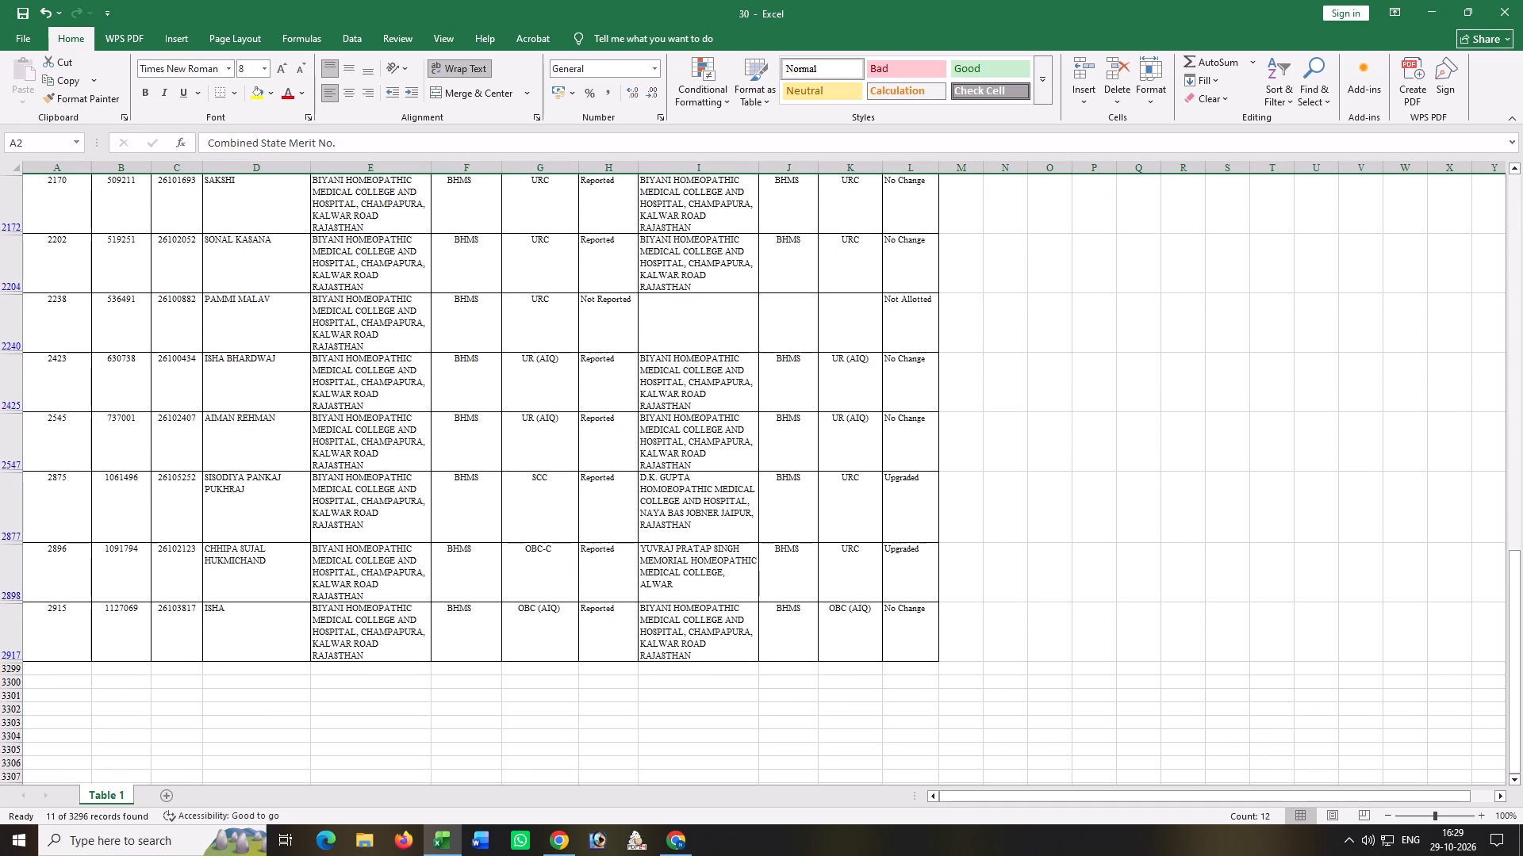
pyautogui.click(672, 580)
pyautogui.click(668, 507)
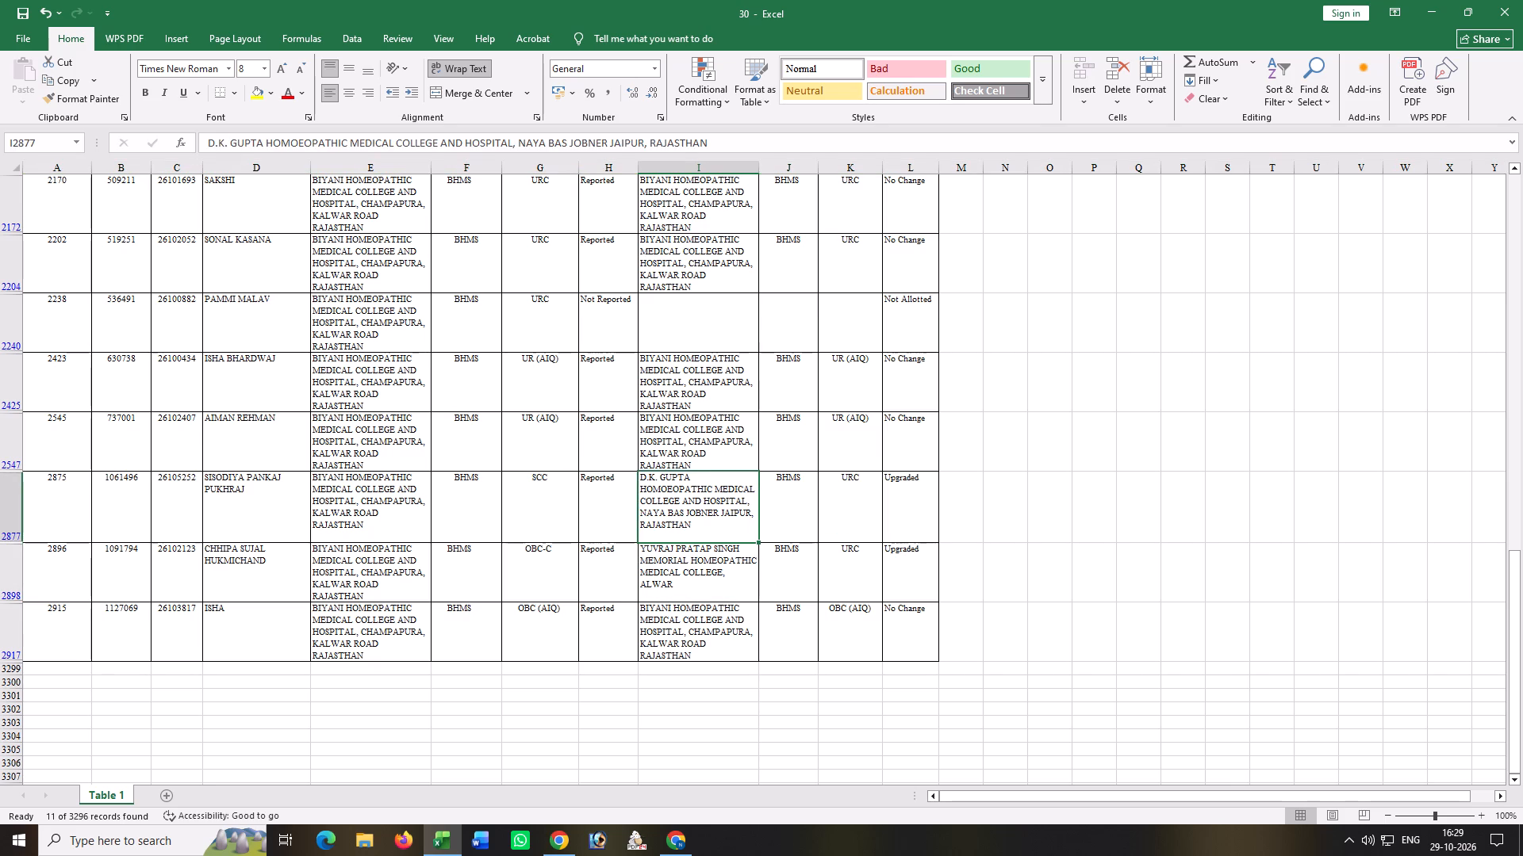
pyautogui.scroll(4, 671, 382)
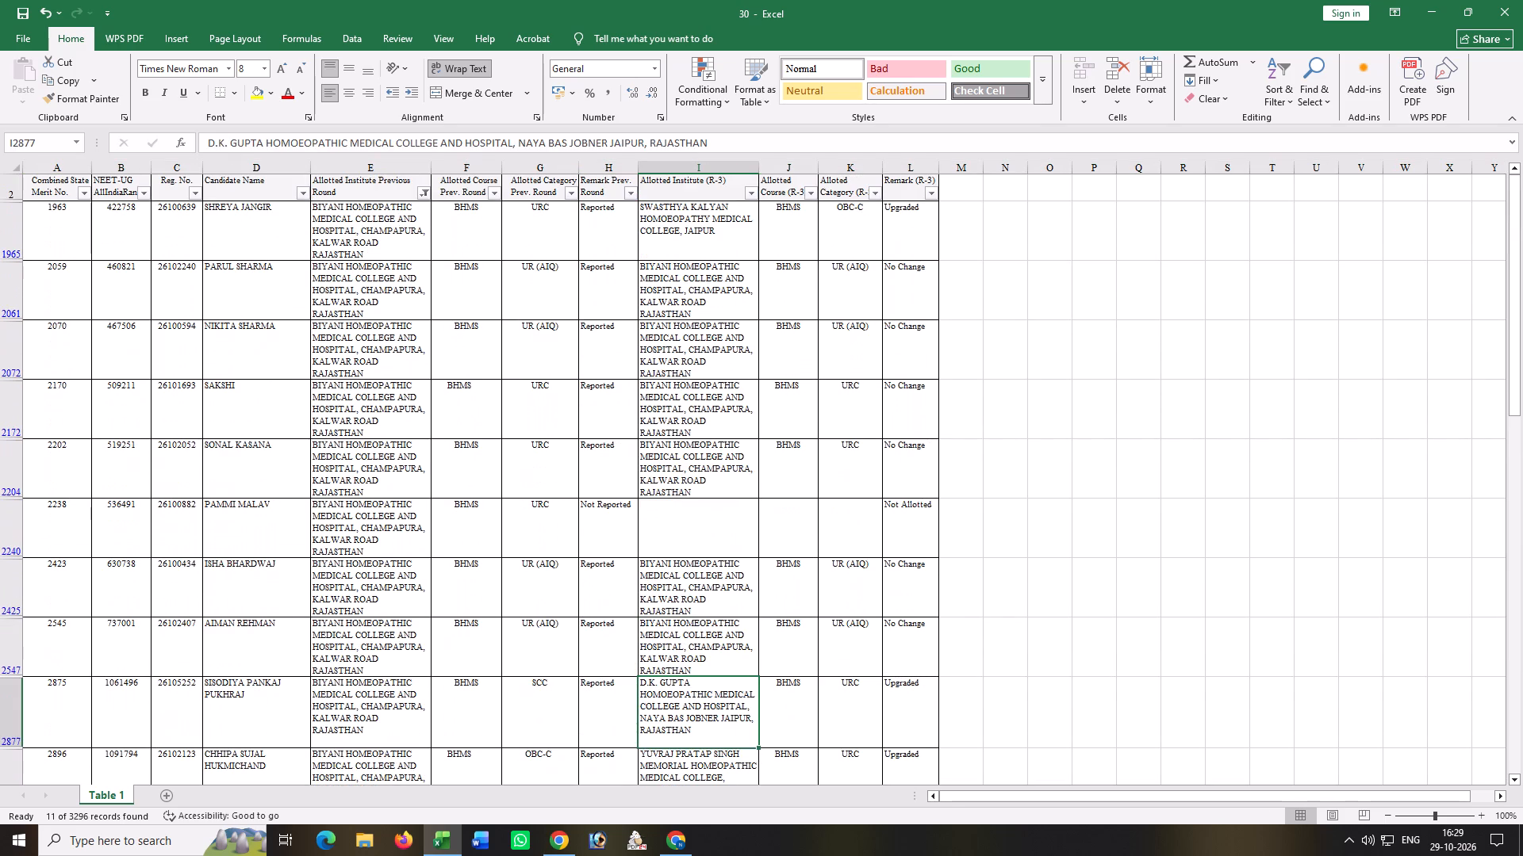
pyautogui.click(678, 228)
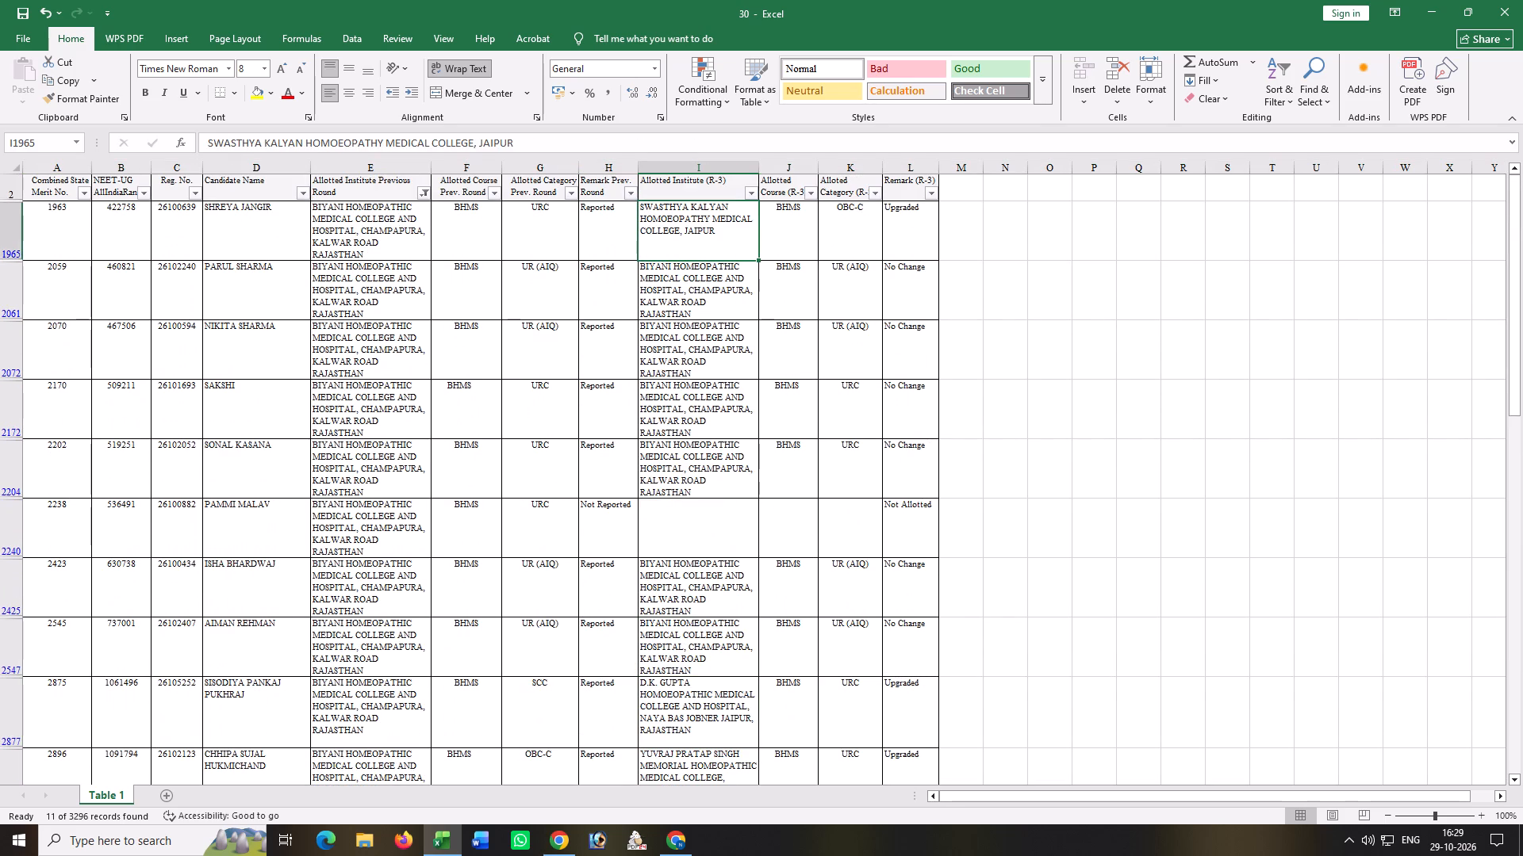
pyautogui.scroll(-2, 657, 637)
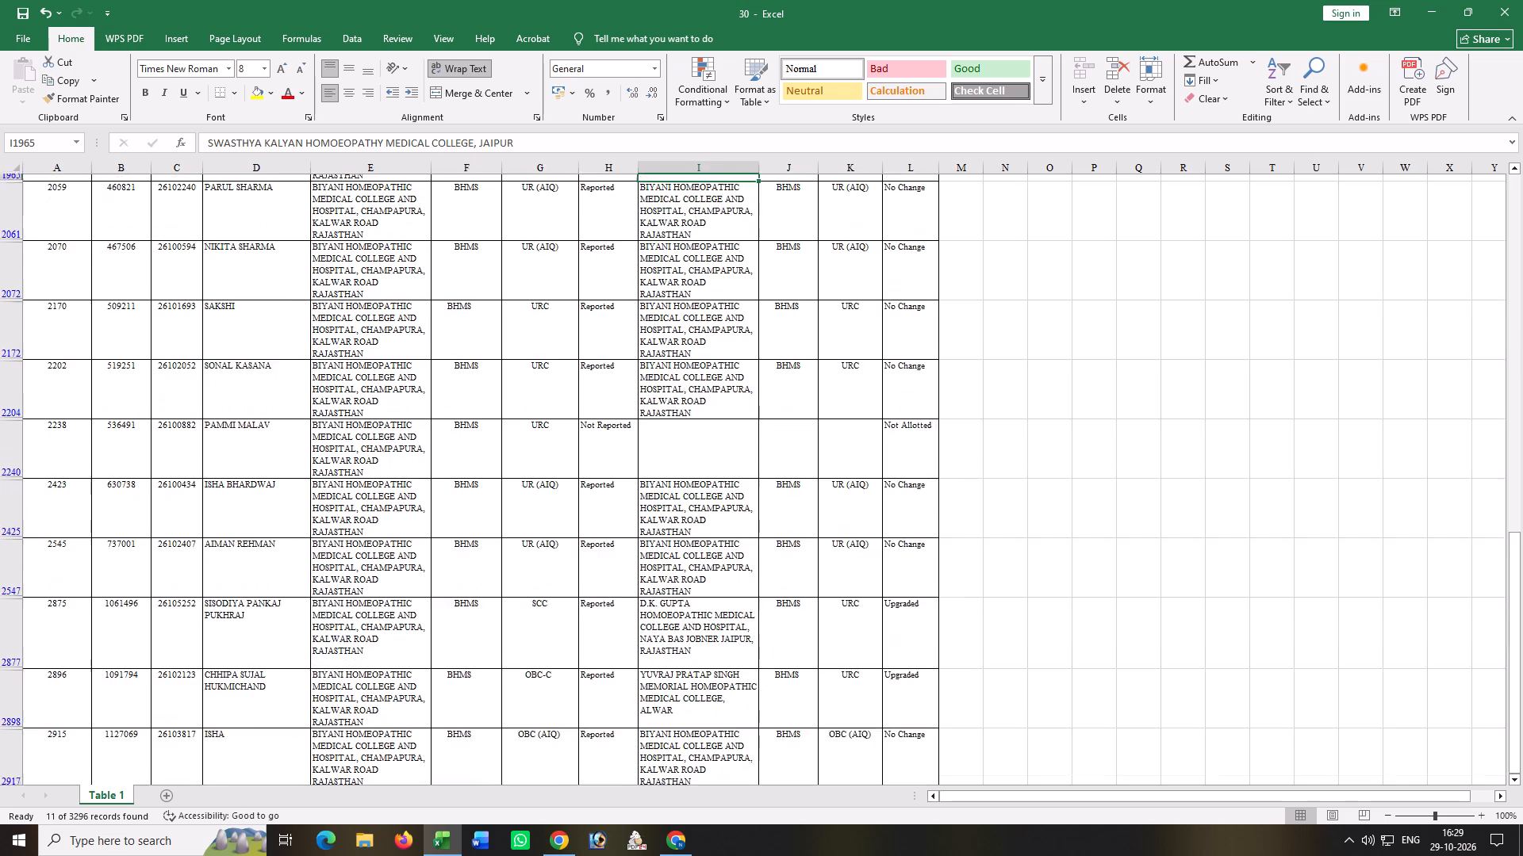
pyautogui.scroll(-1, 656, 640)
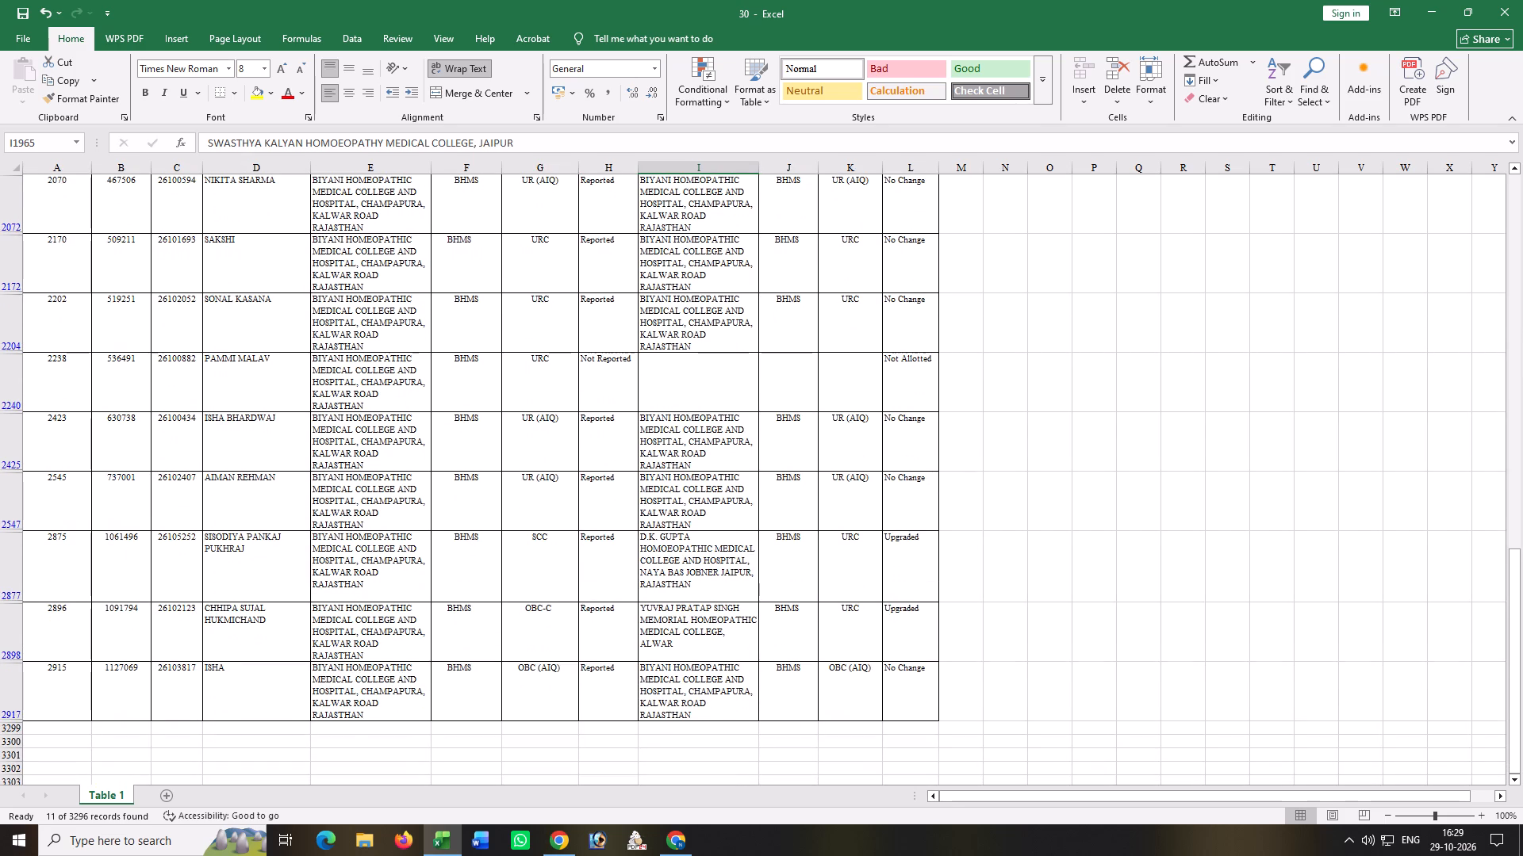
pyautogui.scroll(4, 490, 533)
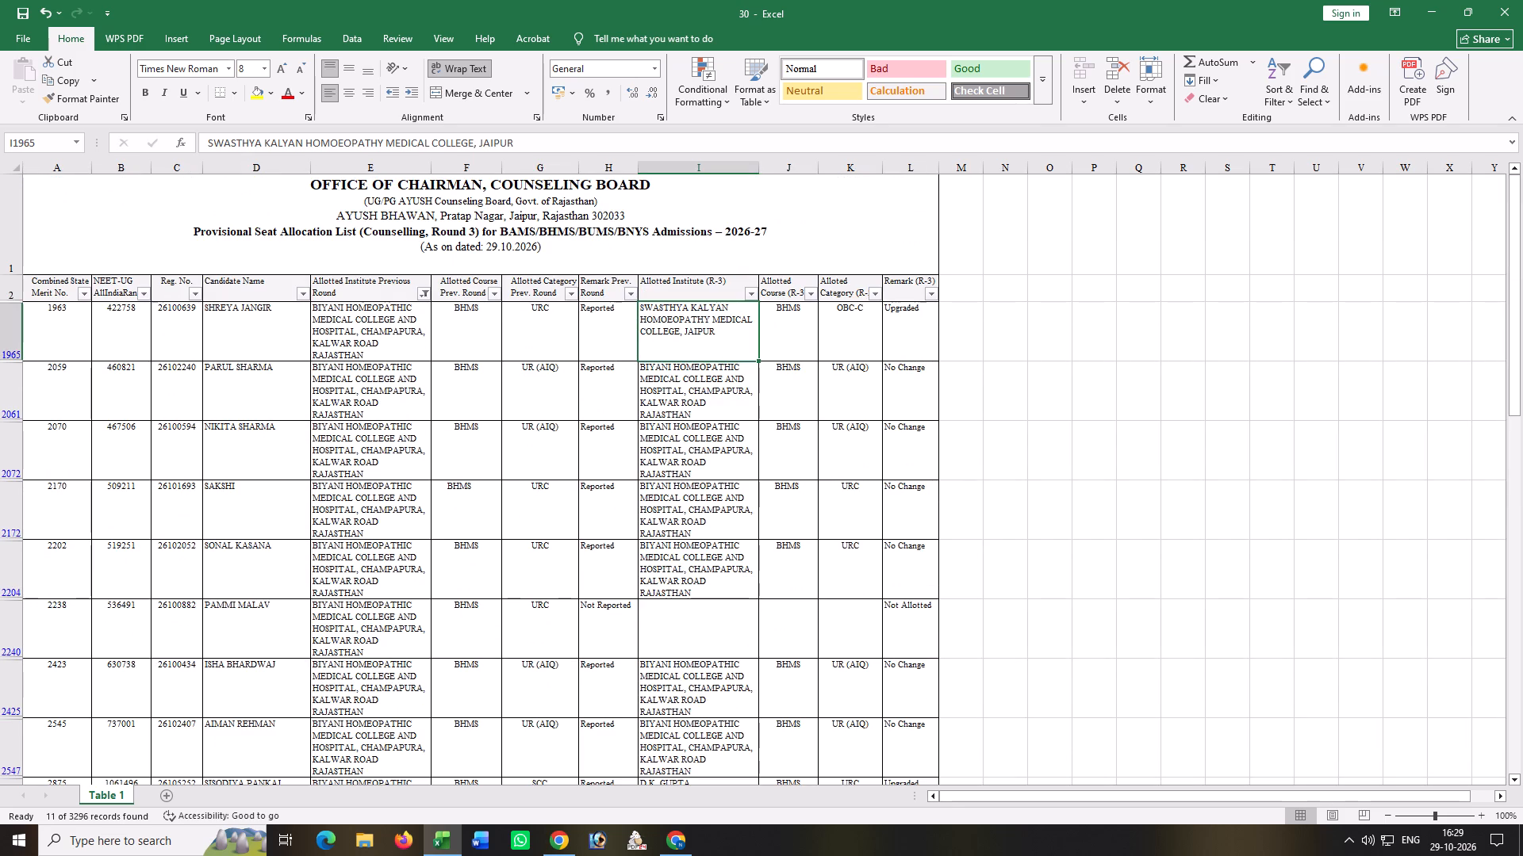
# Switch the Allotted Institute Previous Round filter to only D.K. Gupta Homoeopathic Medical College and check its candidates' Round 3 allotments.
pyautogui.click(426, 296)
pyautogui.click(267, 483)
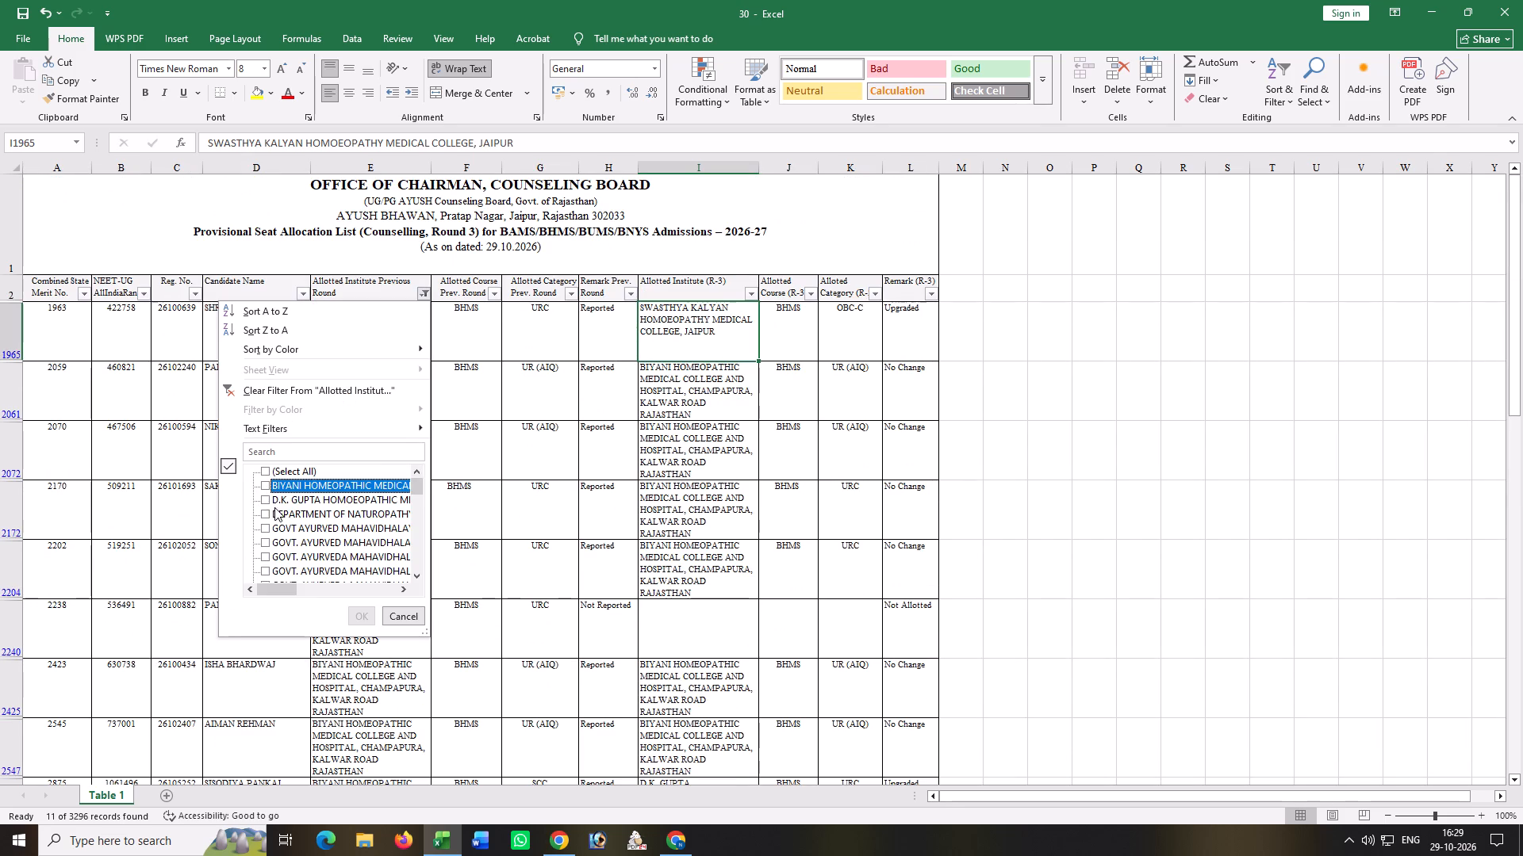
pyautogui.click(274, 502)
pyautogui.click(367, 617)
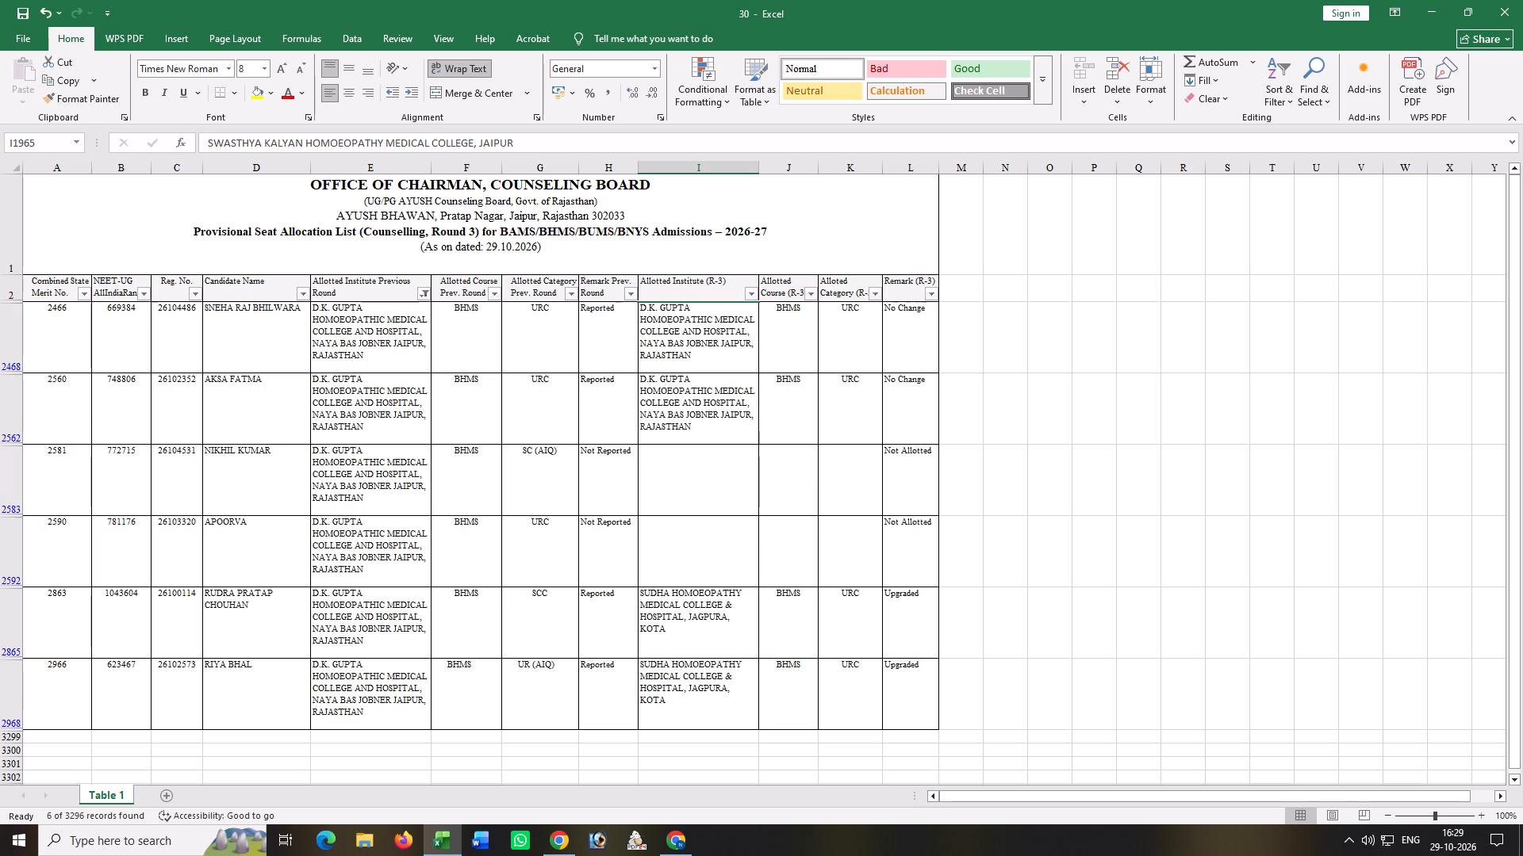
pyautogui.moveTo(672, 621); pyautogui.dragTo(674, 690)
pyautogui.moveTo(365, 460); pyautogui.dragTo(363, 509)
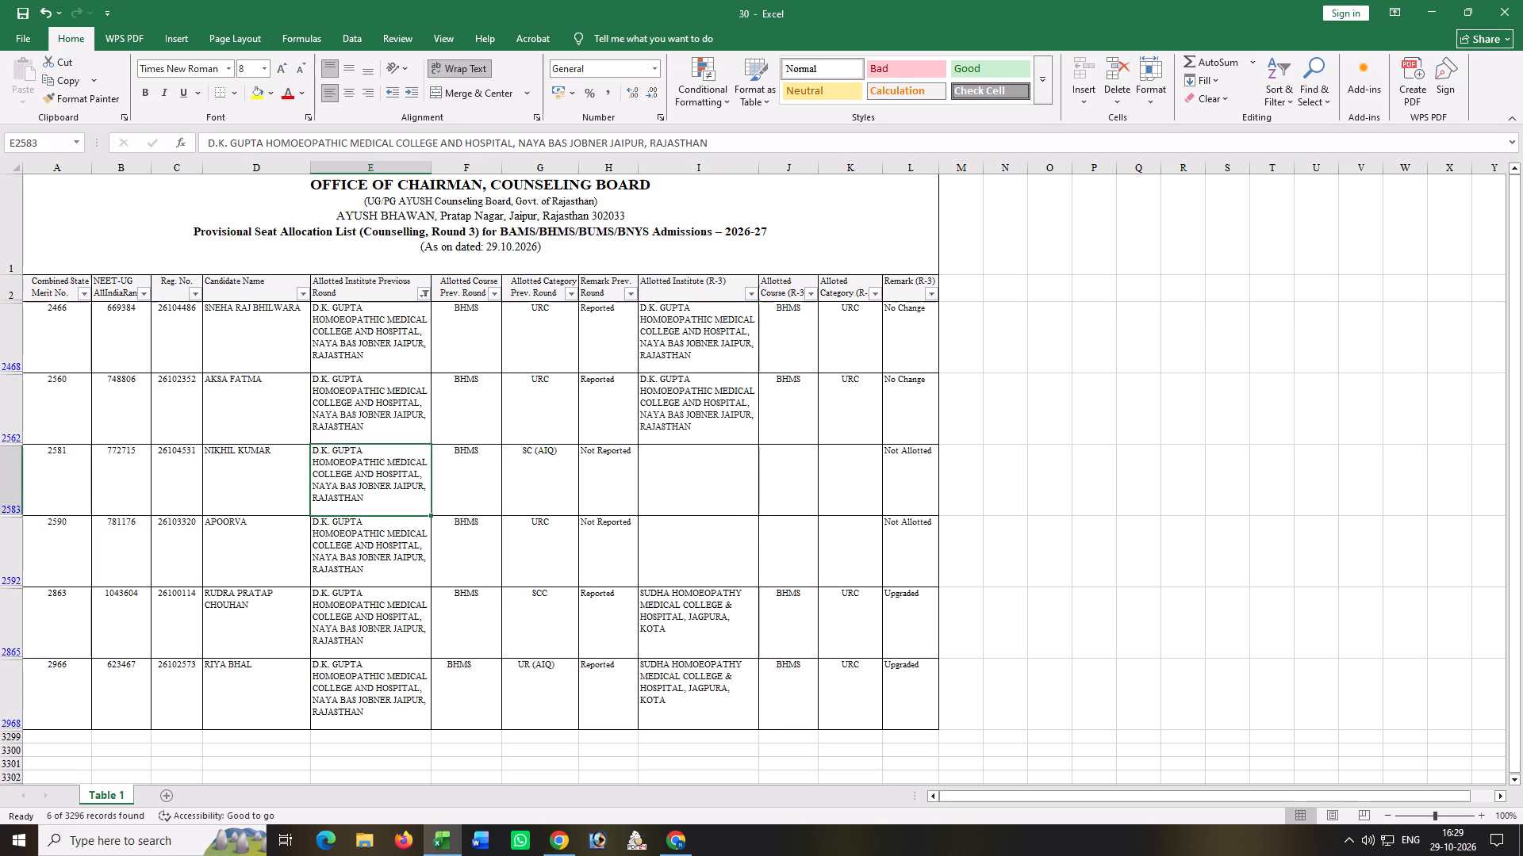
# Switch the Allotted Institute Previous Round filter to only Norang Ram Dayanand Dhukia Homoeopathic Medical College and review its records.
pyautogui.click(428, 292)
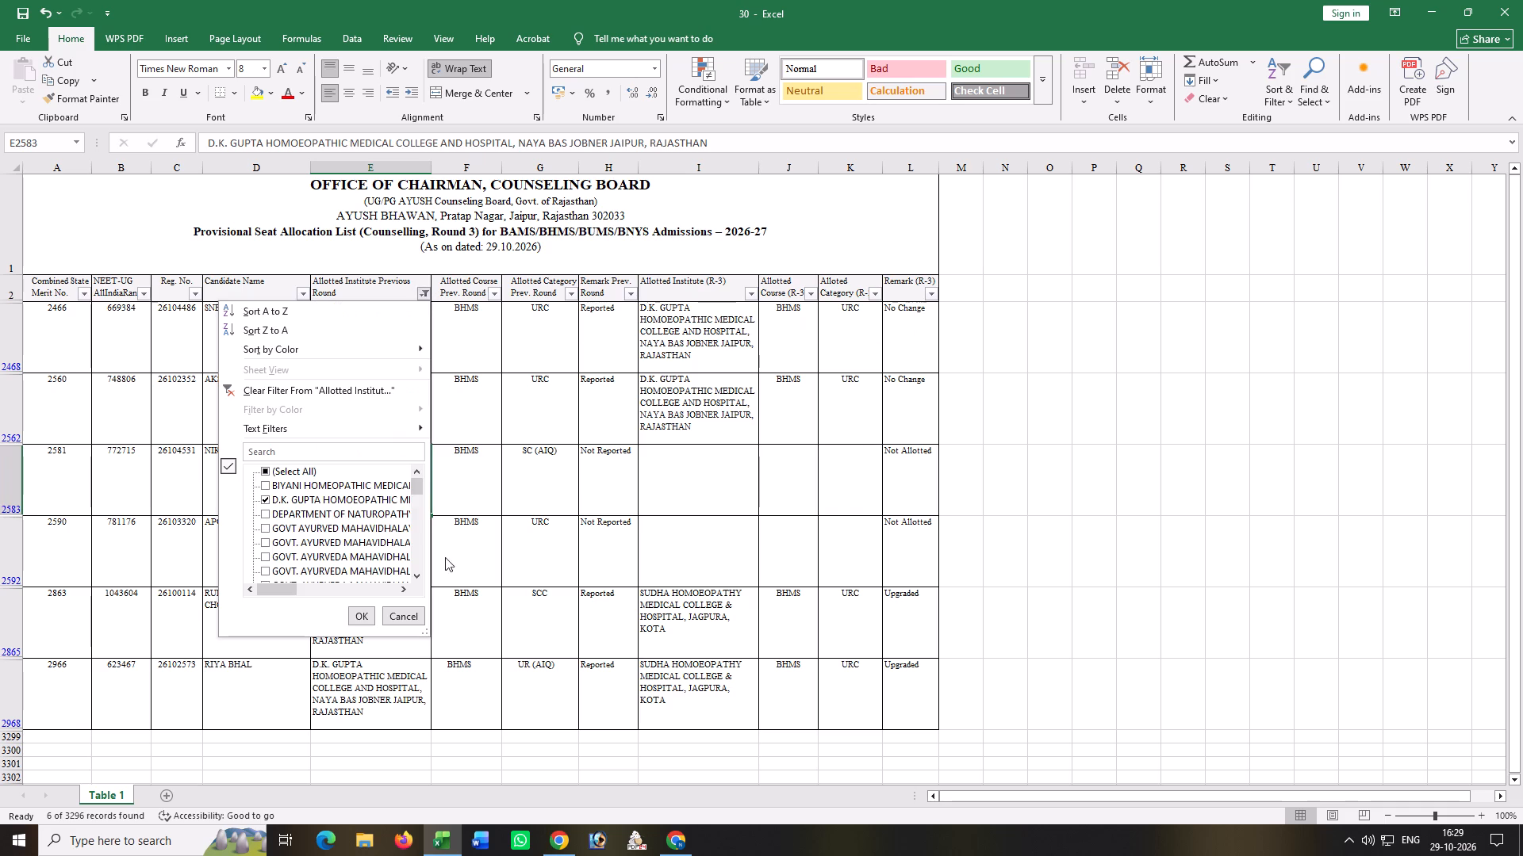
pyautogui.click(276, 502)
pyautogui.scroll(-1, 279, 534)
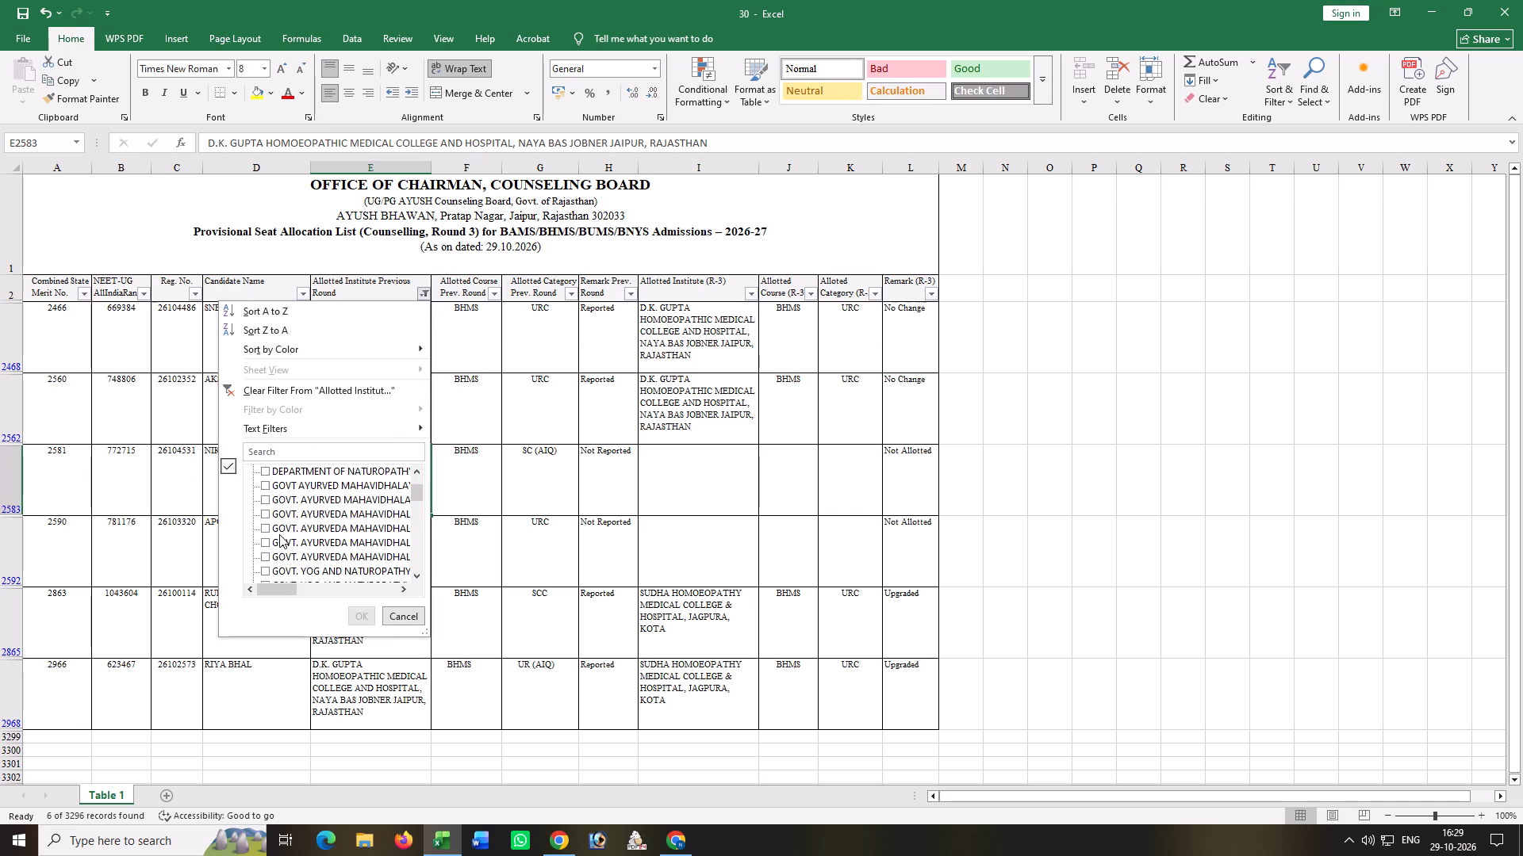
pyautogui.scroll(-5, 300, 556)
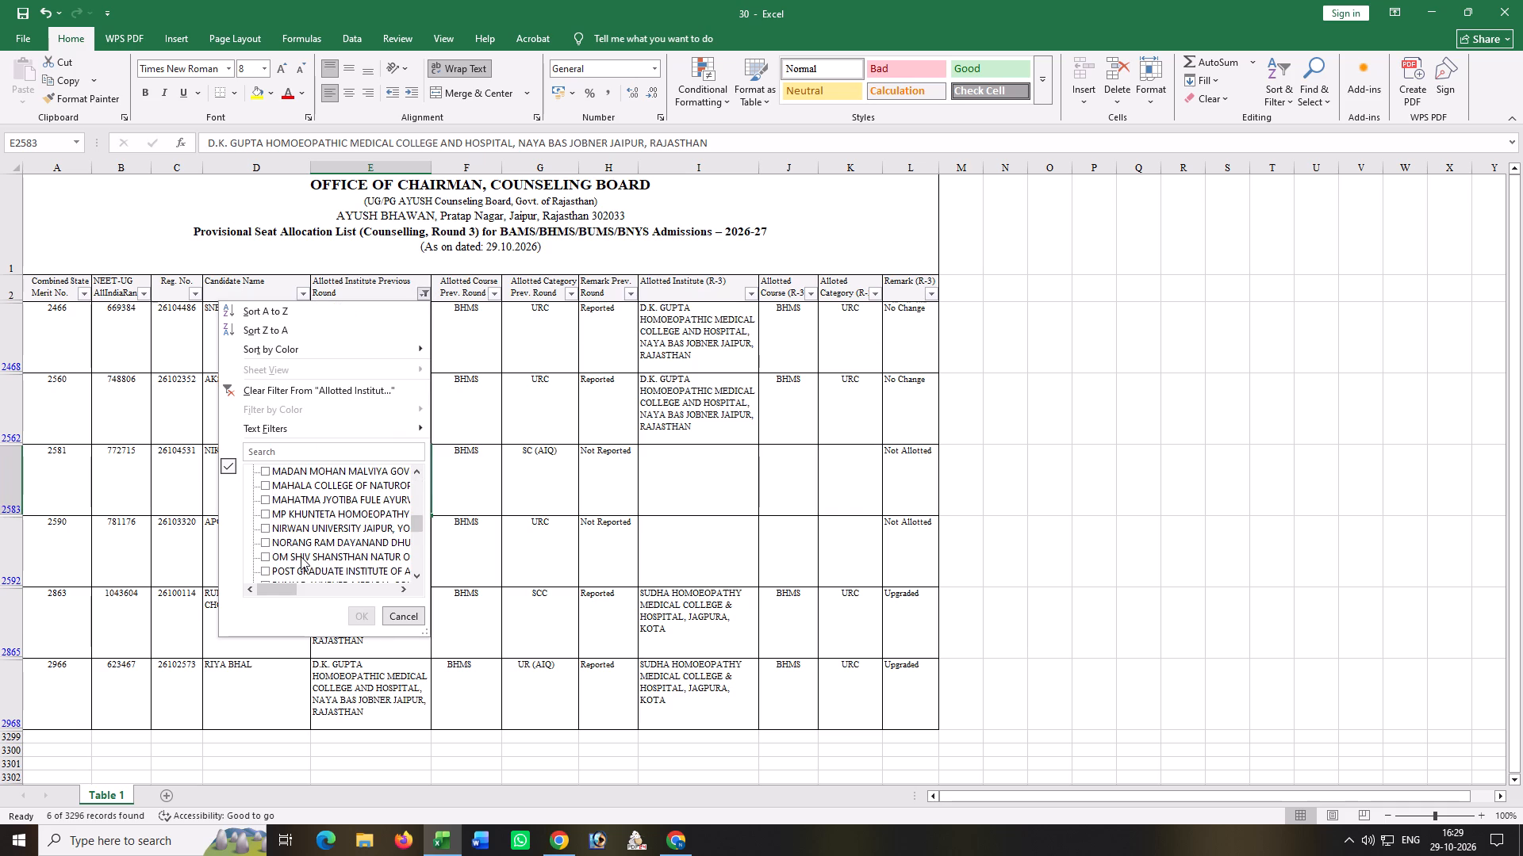
pyautogui.click(273, 544)
pyautogui.click(360, 610)
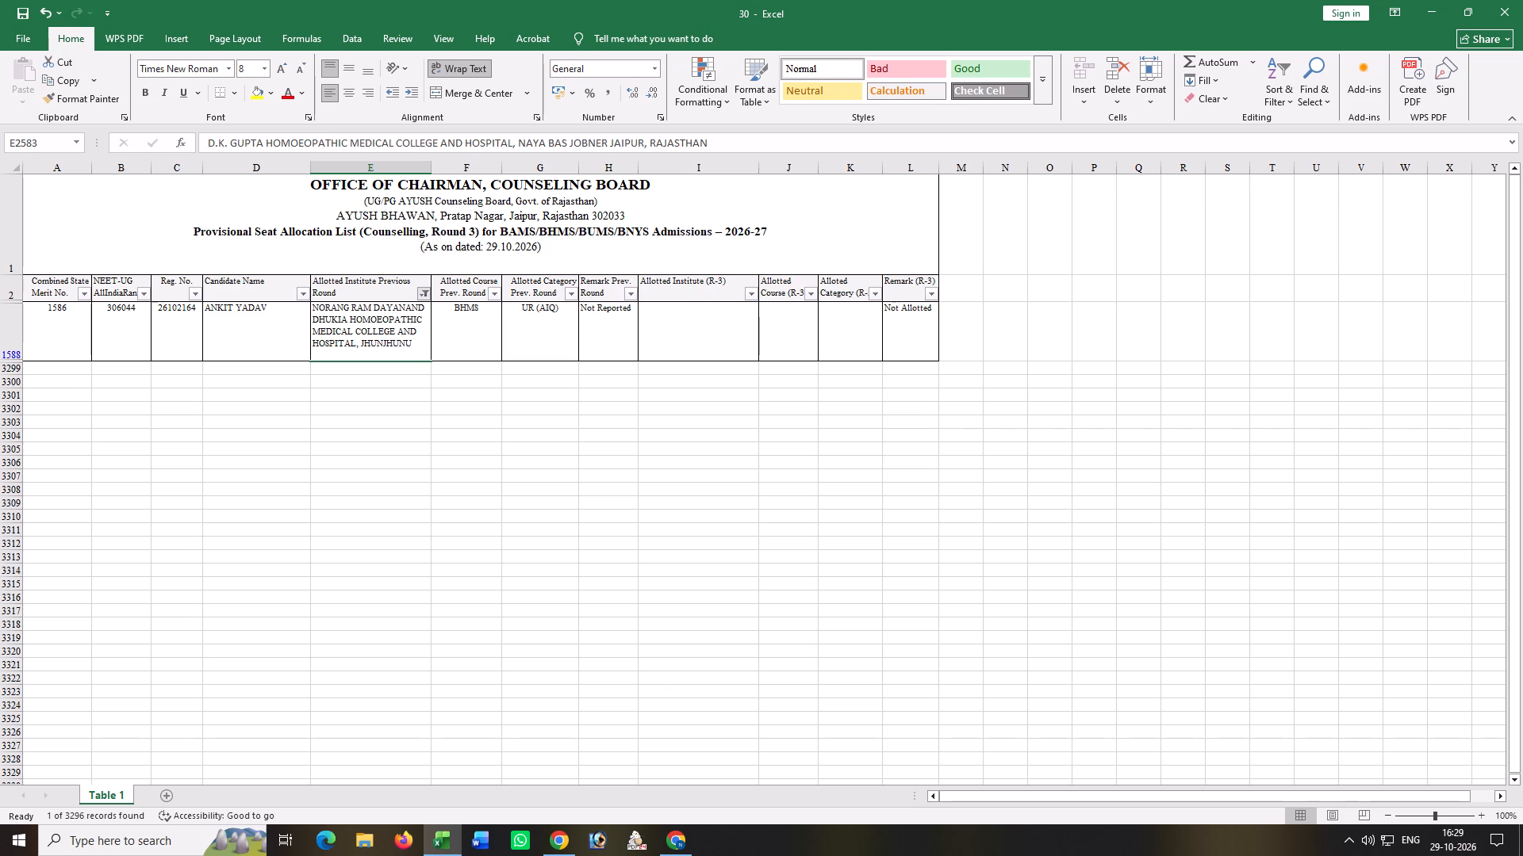
pyautogui.scroll(-4, 468, 545)
pyautogui.scroll(6, 466, 545)
# Close the 30.xlsx workbook, saving its changes.
pyautogui.click(420, 295)
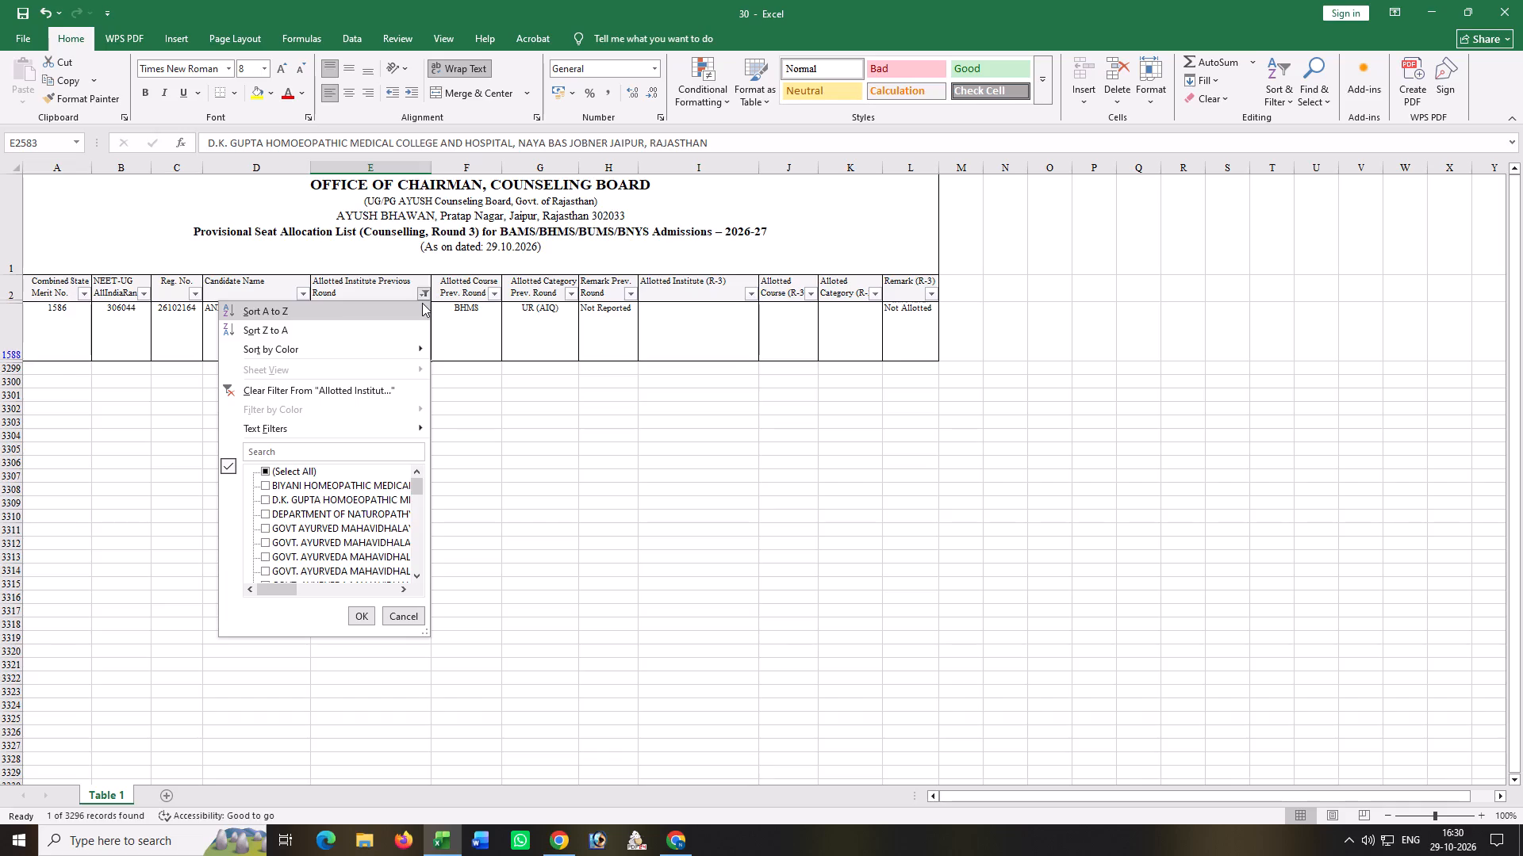
pyautogui.click(634, 434)
pyautogui.click(1503, 10)
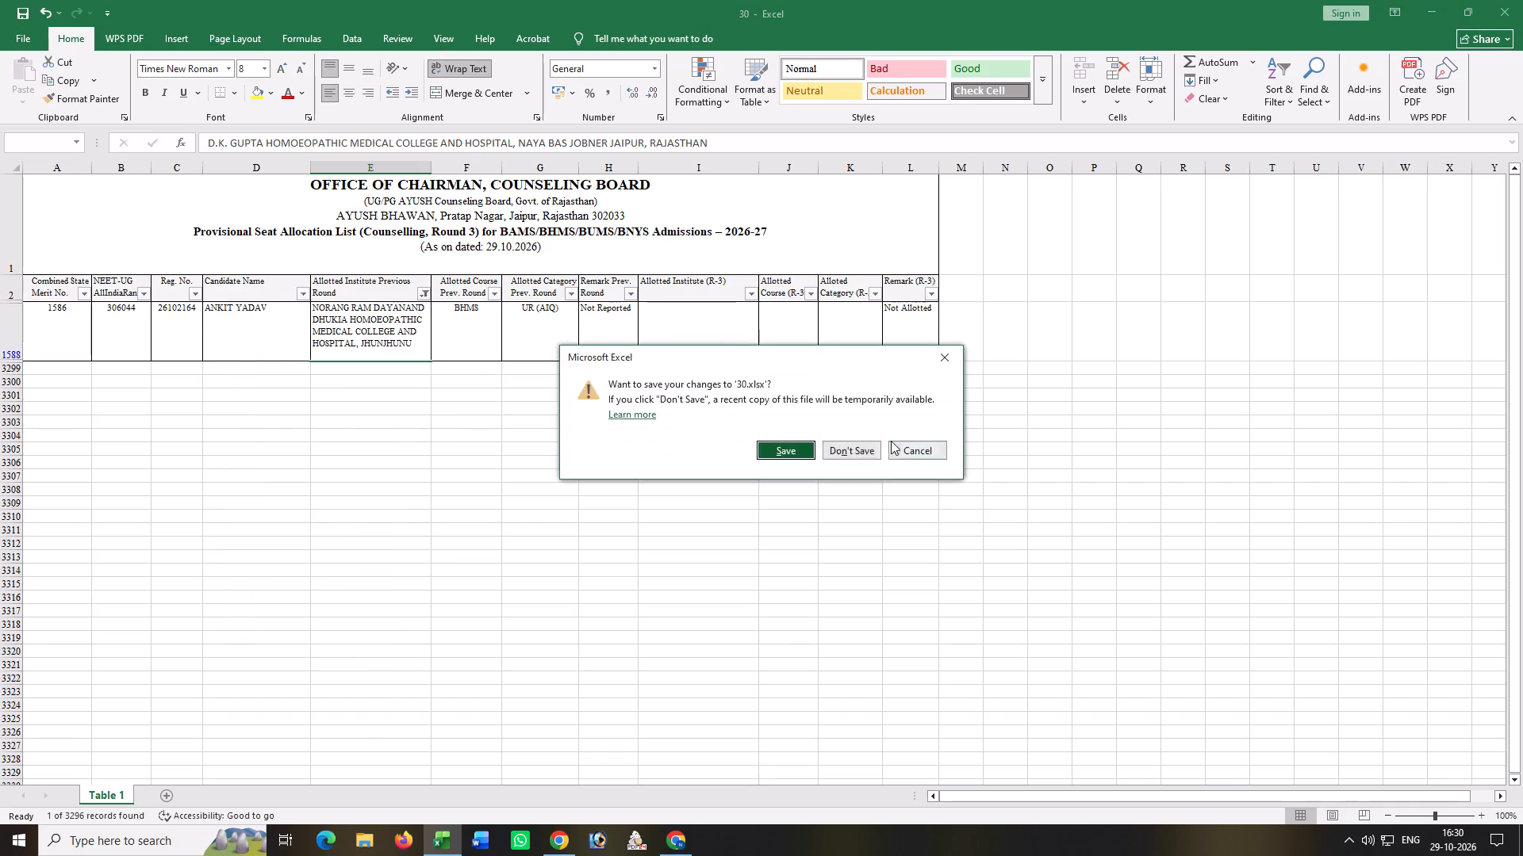
pyautogui.click(795, 447)
# Close both Chrome windows, the counselling board portal and the iLovePDF download page.
pyautogui.click(1502, 10)
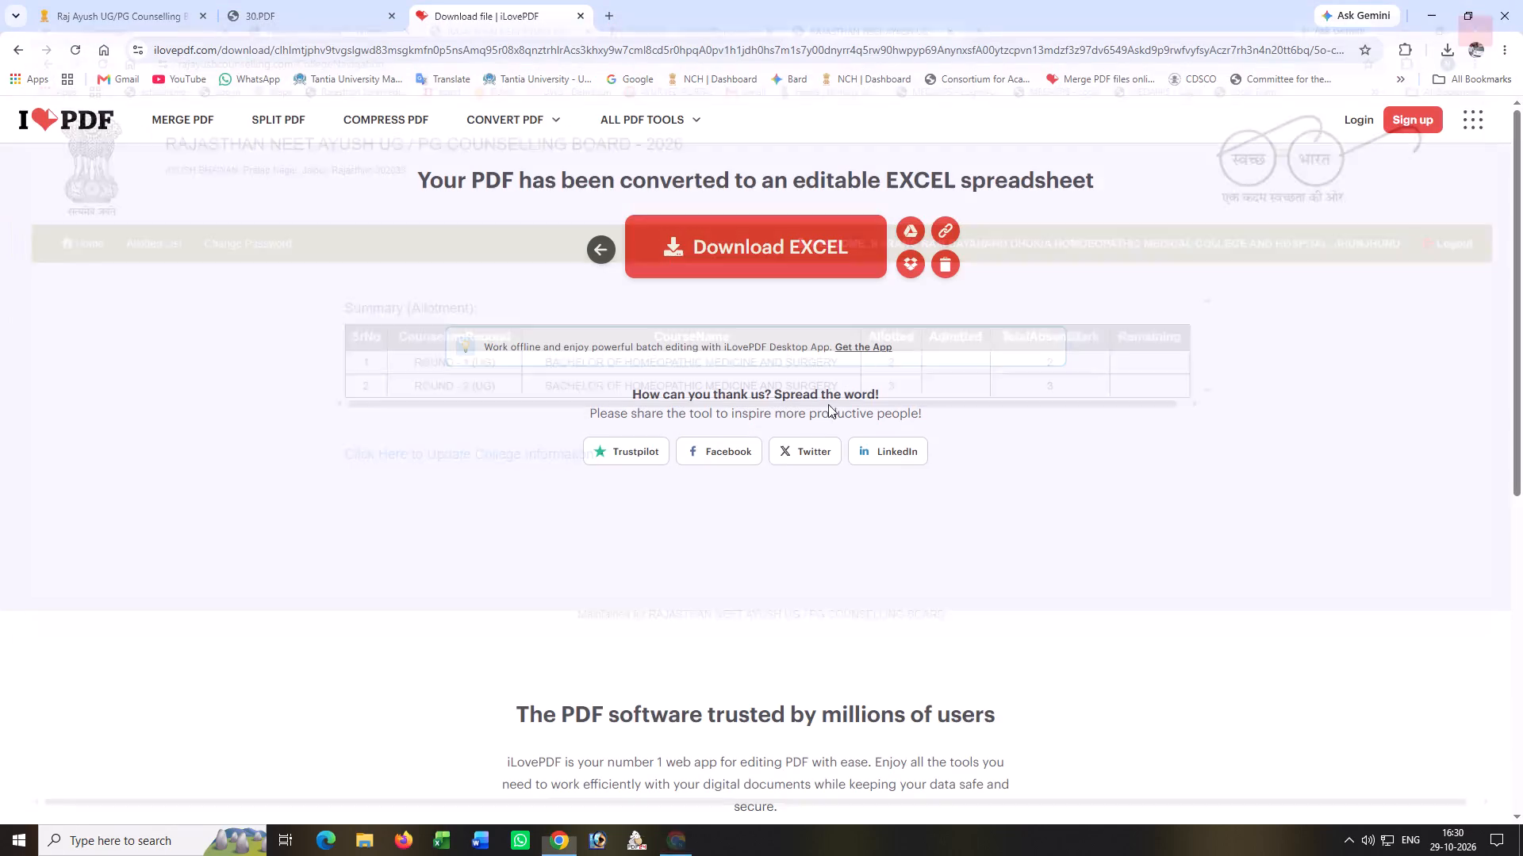
pyautogui.click(1510, 0)
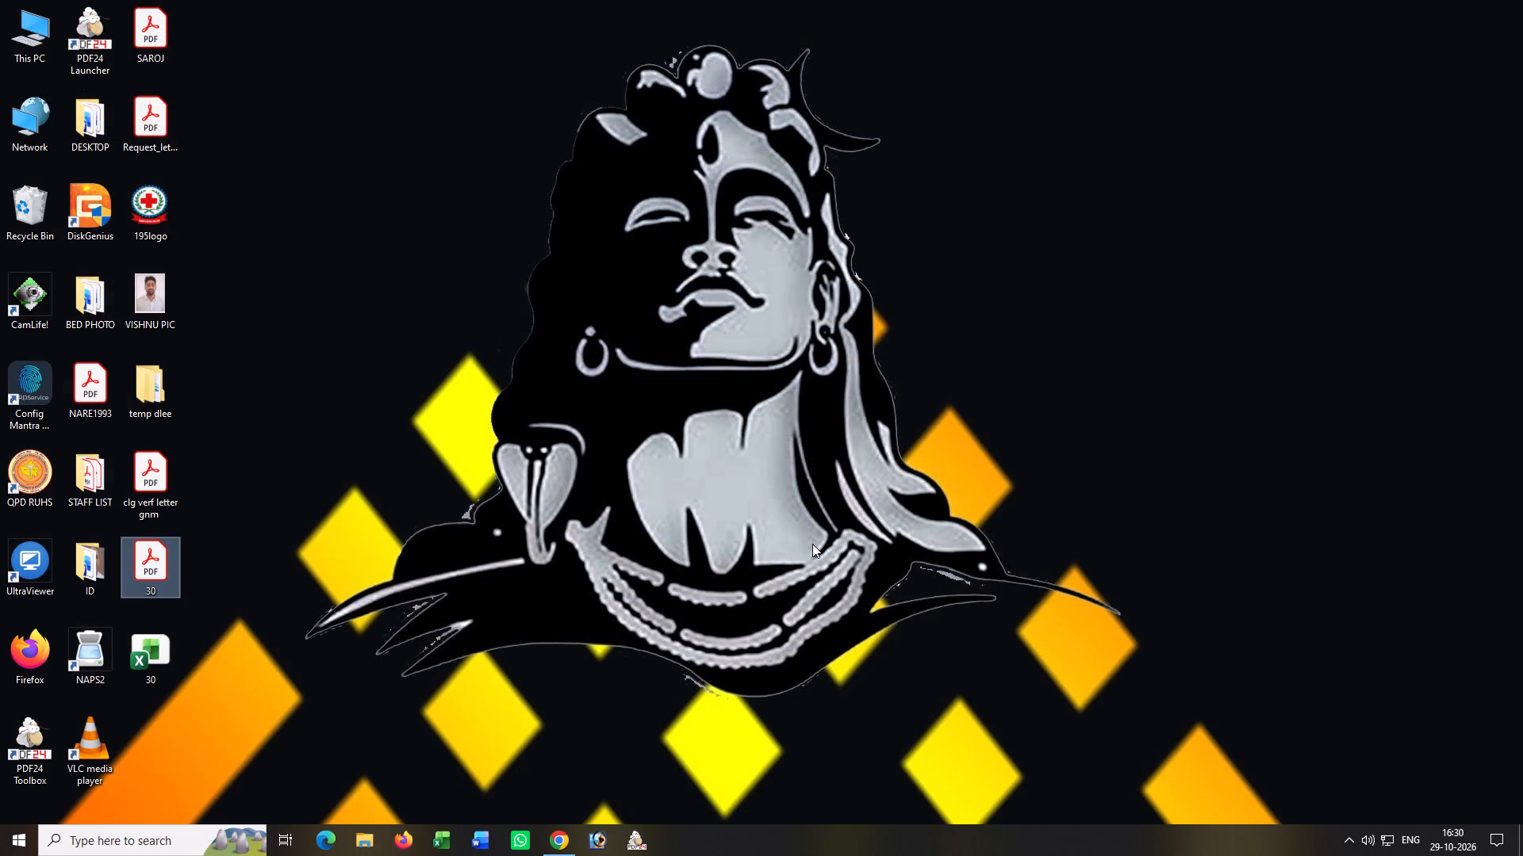
# Open the computer's power options.
pyautogui.click(21, 843)
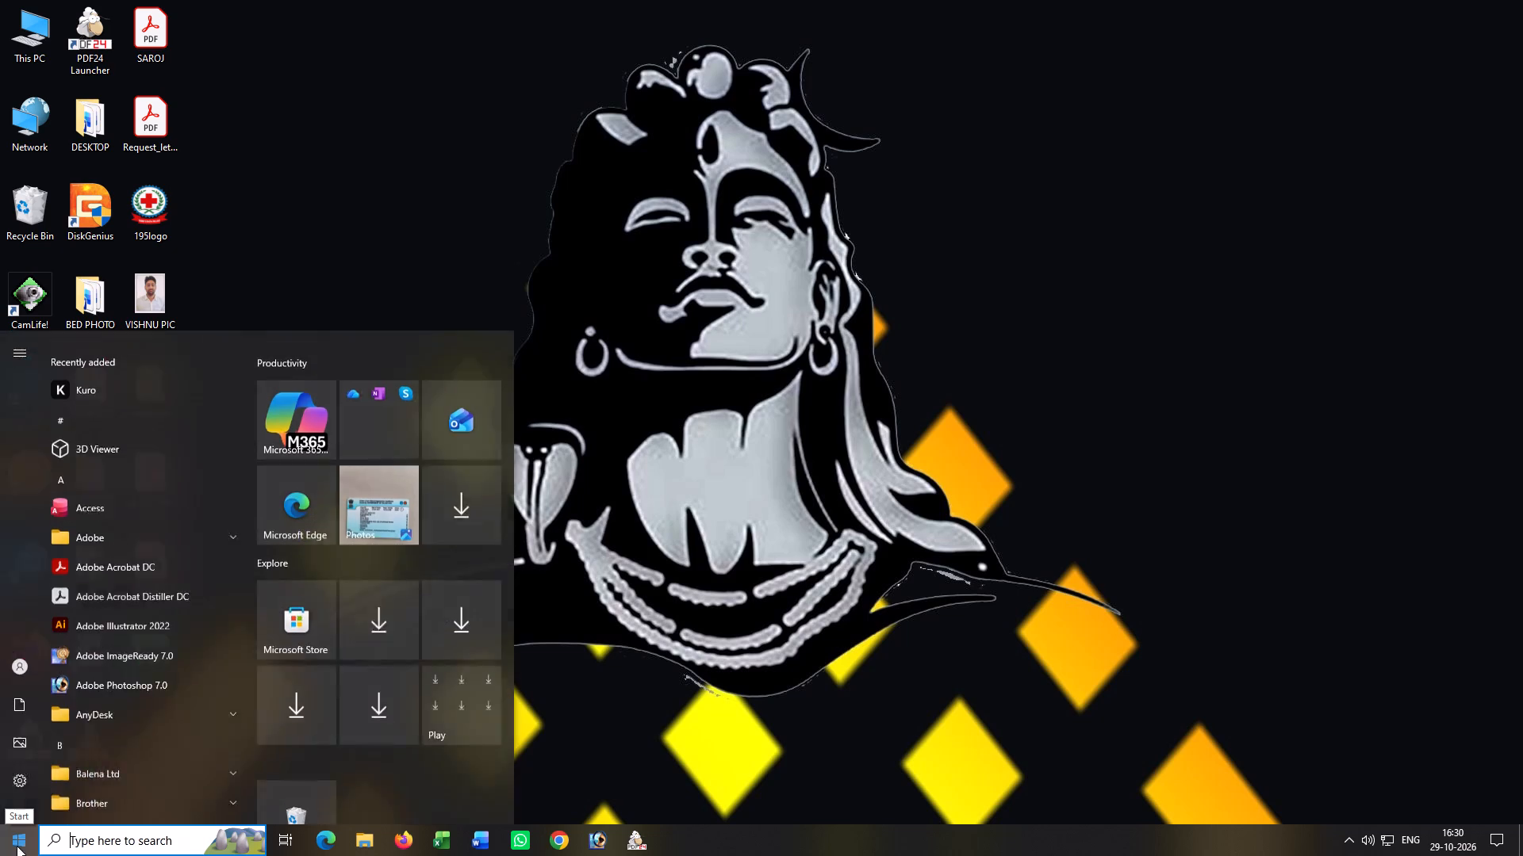
pyautogui.click(29, 808)
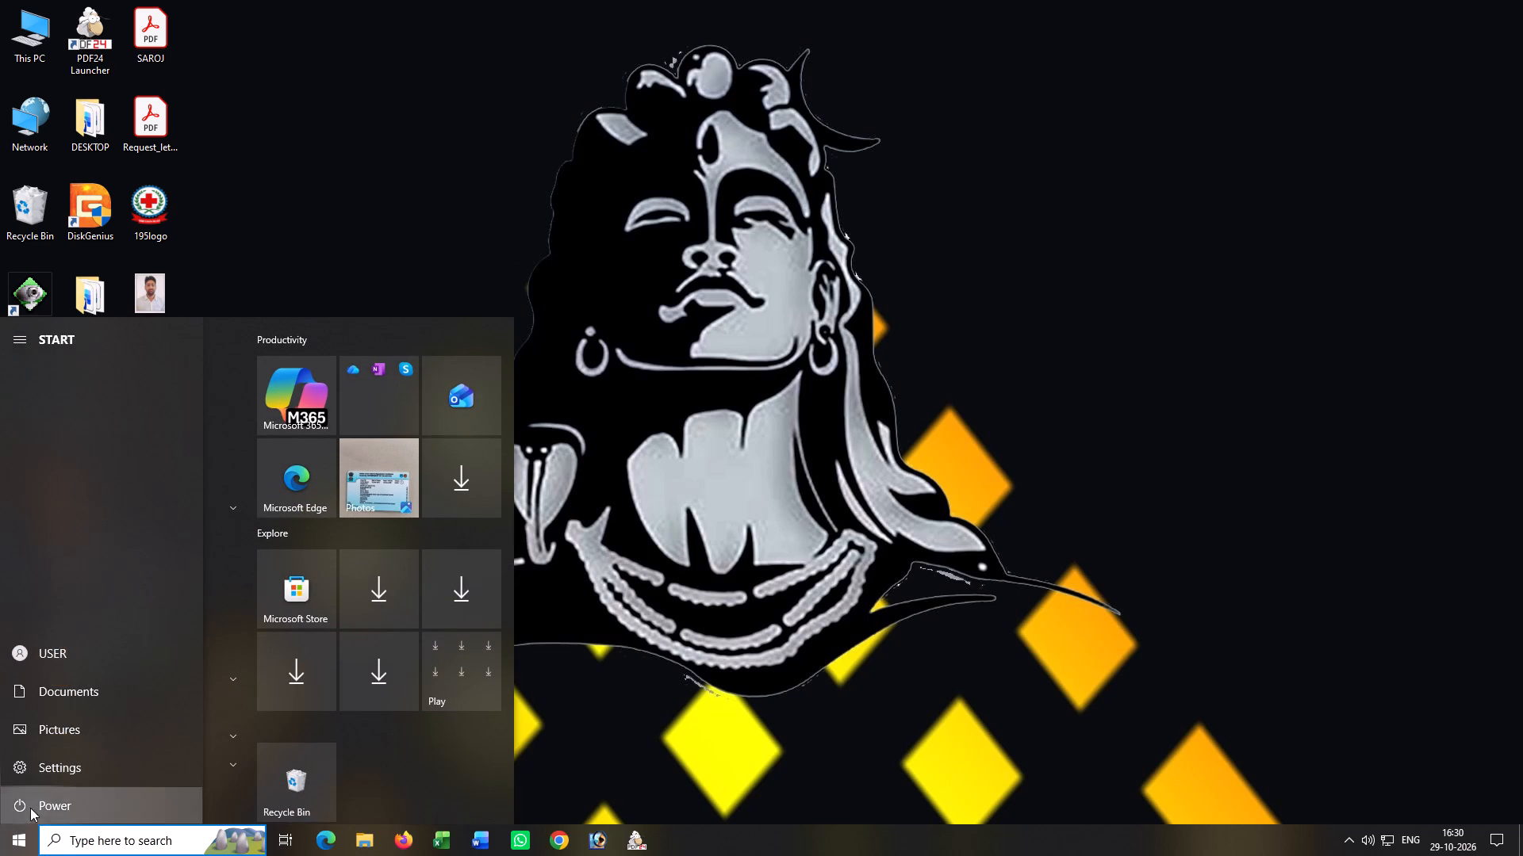